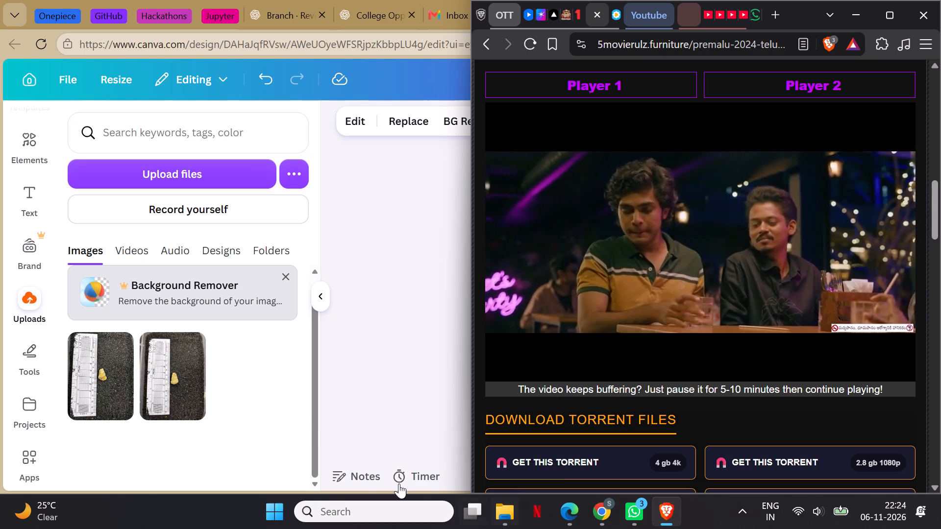
Switch to the Canva design in Edge and rename the design as 14144.
{"action": "left_click", "coordinate": [376, 275]}
{"action": "left_click", "coordinate": [529, 80]}
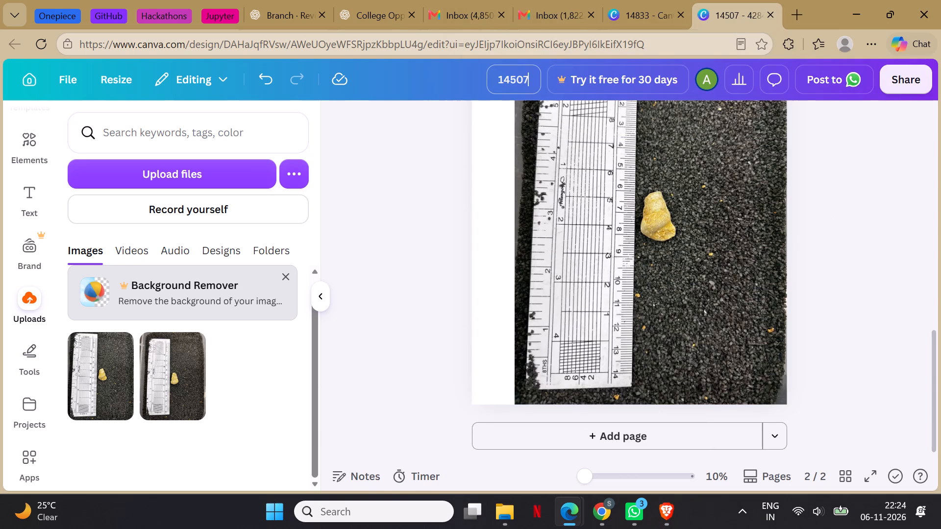
{"action": "key", "text": "BackSpace"}
{"action": "key", "text": "BackSpace"}
{"action": "key", "text": "BackSpace"}
{"action": "type", "text": "144"}
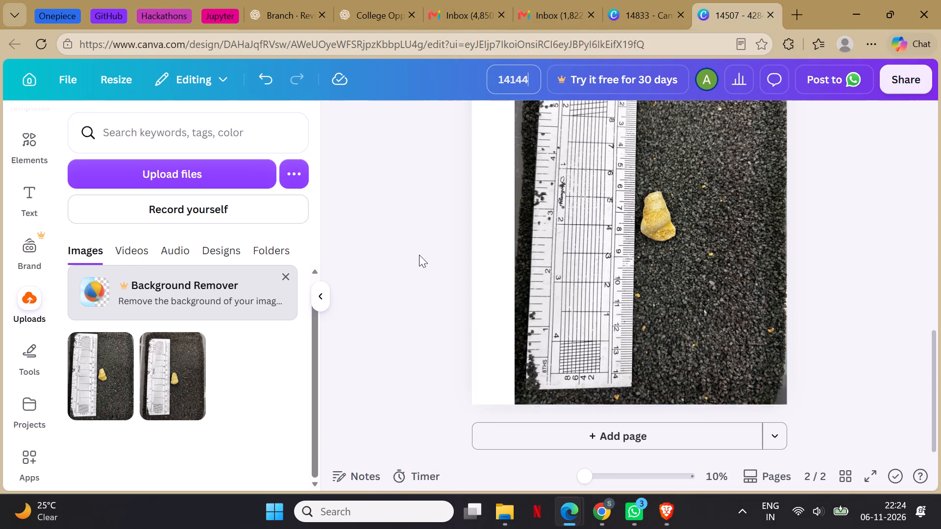
{"action": "left_click", "coordinate": [438, 258]}
Enlarge the page 2 photo to the page's upper-left corner so it fills the page.
{"action": "scroll", "coordinate": [438, 258], "scroll_direction": "up", "scroll_amount": 3}
{"action": "left_click", "coordinate": [521, 265]}
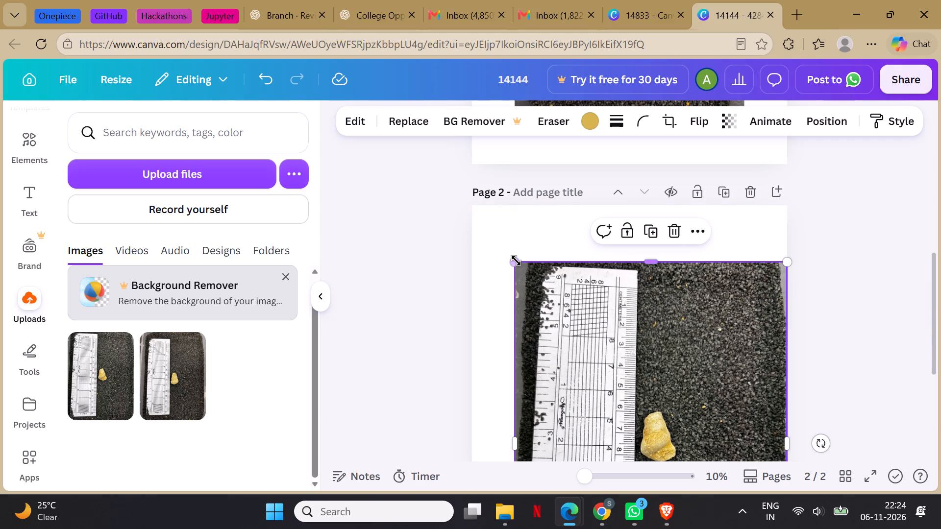
{"action": "left_click_drag", "start_coordinate": [516, 261], "coordinate": [473, 207]}
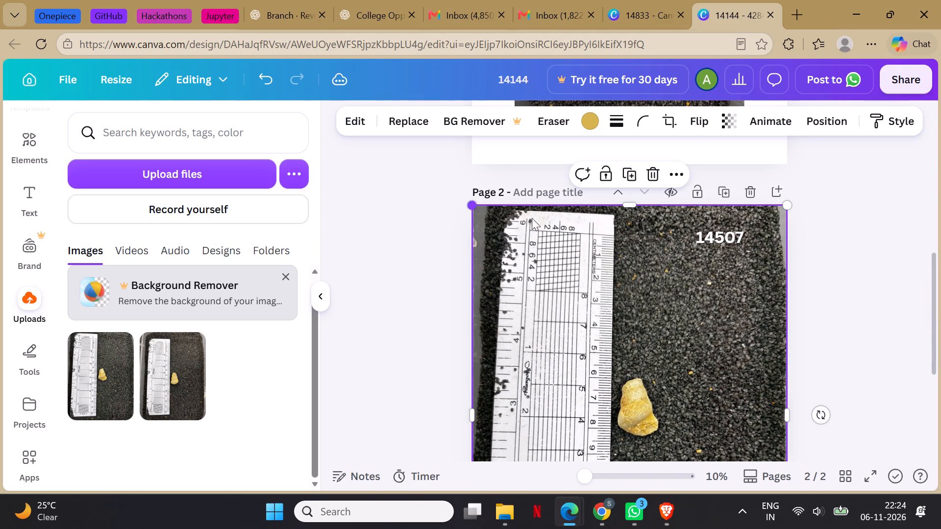
Change the number label on the page 2 photo to 14144.
{"action": "left_click", "coordinate": [739, 234]}
{"action": "left_click", "coordinate": [739, 238]}
{"action": "key", "text": "Right"}
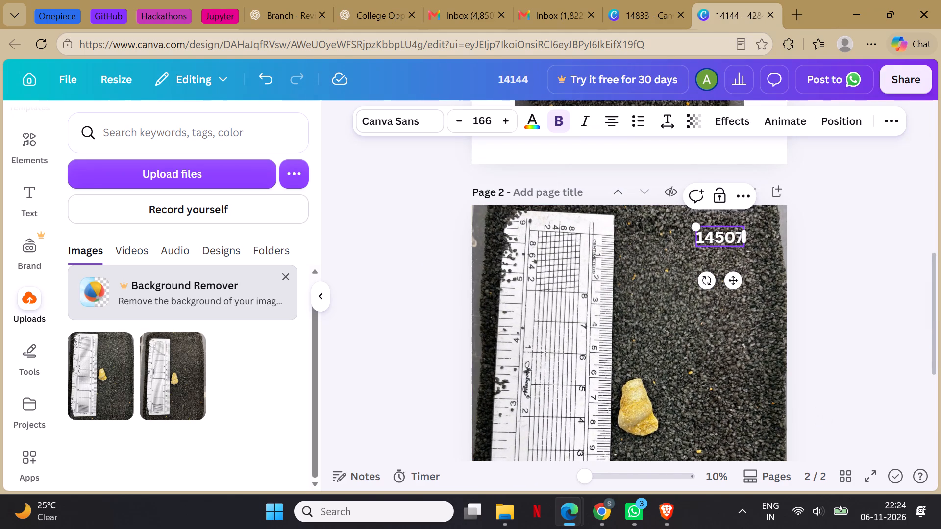
{"action": "key", "text": "BackSpace"}
{"action": "key", "text": "BackSpace"}
{"action": "key", "text": "BackSpace"}
{"action": "type", "text": "144"}
Enlarge the page 1 photo from its lower-right and upper-left corners so it fills the whole page.
{"action": "scroll", "coordinate": [739, 237], "scroll_direction": "up", "scroll_amount": 5}
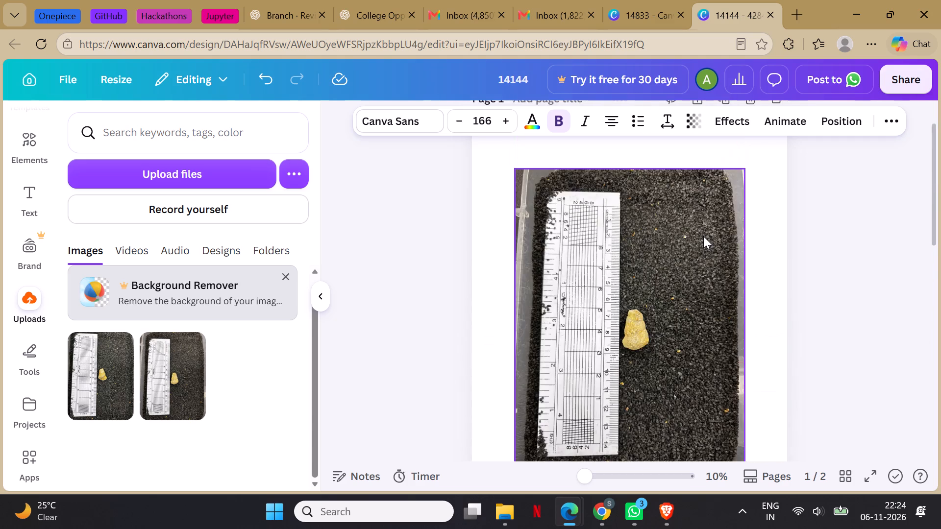
{"action": "scroll", "coordinate": [701, 251], "scroll_direction": "down", "scroll_amount": 5}
{"action": "scroll", "coordinate": [701, 252], "scroll_direction": "up", "scroll_amount": 11}
{"action": "scroll", "coordinate": [701, 252], "scroll_direction": "down", "scroll_amount": 4}
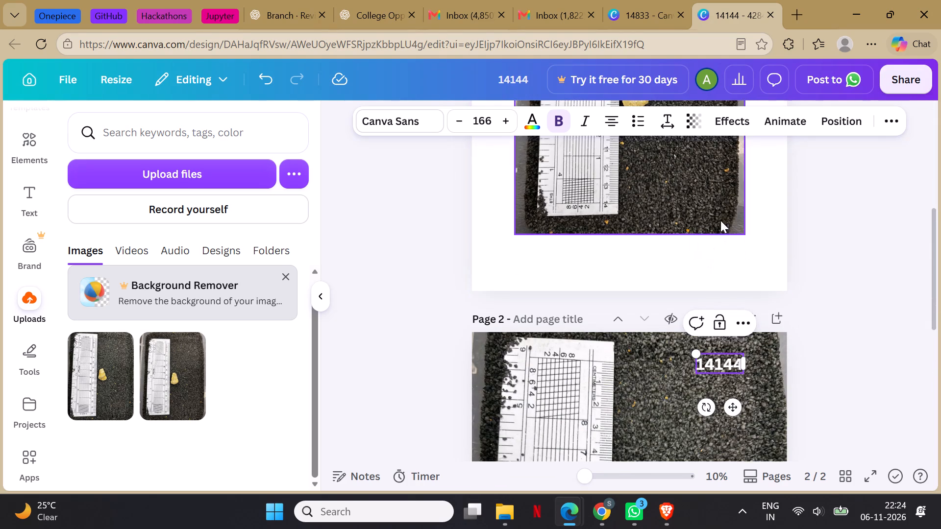
{"action": "left_click", "coordinate": [716, 213]}
{"action": "left_click_drag", "start_coordinate": [748, 237], "coordinate": [782, 296]}
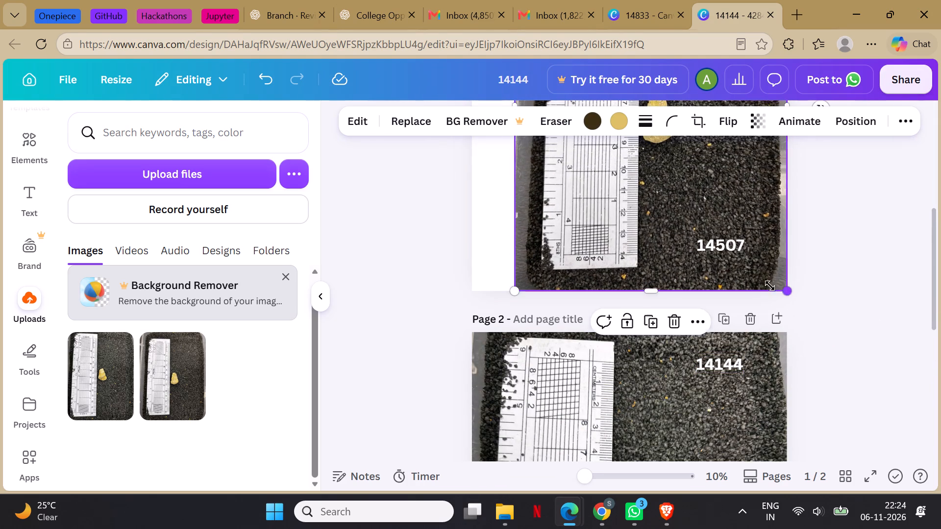
{"action": "scroll", "coordinate": [645, 226], "scroll_direction": "up", "scroll_amount": 4}
{"action": "left_click_drag", "start_coordinate": [517, 222], "coordinate": [477, 167]}
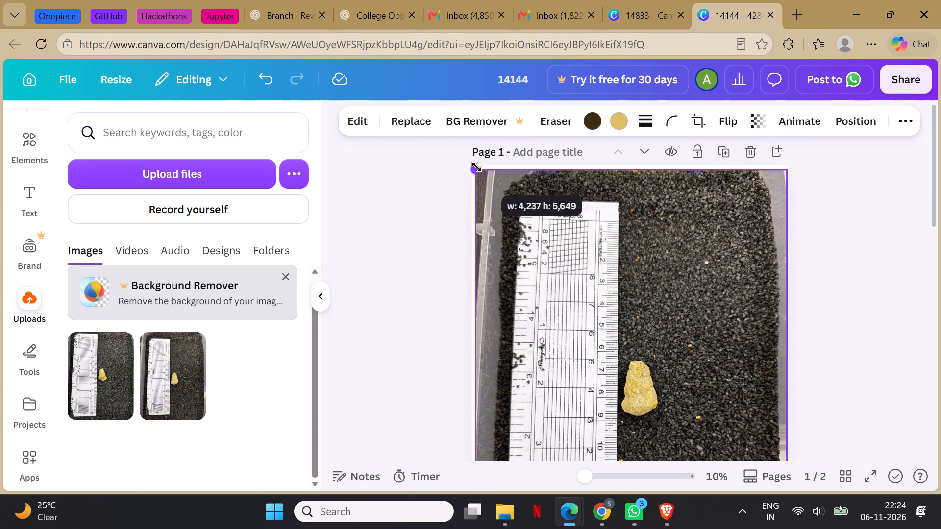
{"action": "left_click_drag", "start_coordinate": [477, 167], "coordinate": [475, 164]}
{"action": "scroll", "coordinate": [553, 281], "scroll_direction": "down", "scroll_amount": 2}
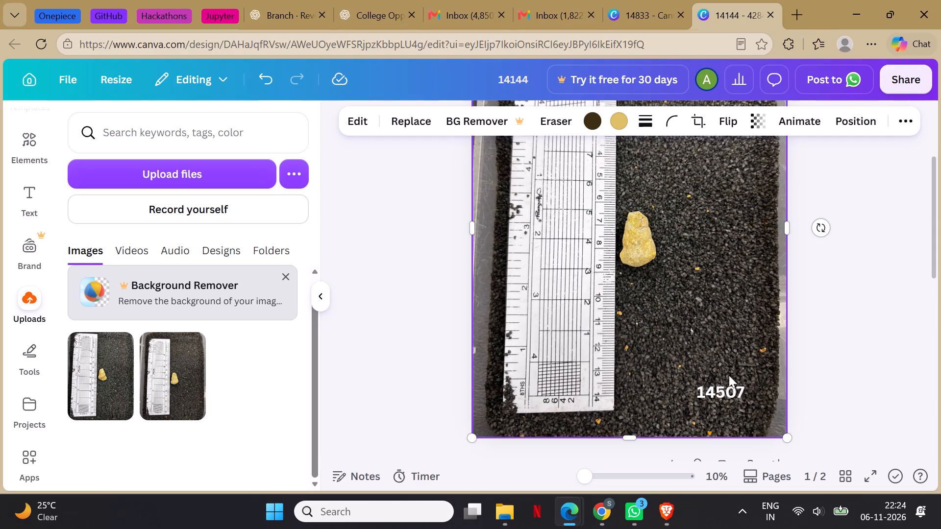
Change the number label on the page 1 photo to 14144.
{"action": "left_click", "coordinate": [727, 385]}
{"action": "left_click", "coordinate": [735, 394]}
{"action": "key", "text": "Right"}
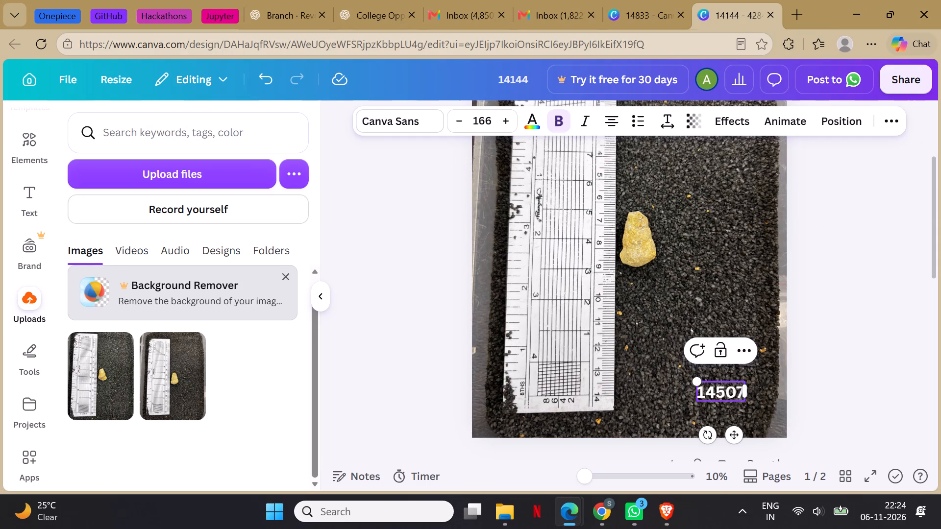
{"action": "key", "text": "Right"}
{"action": "key", "text": "BackSpace"}
{"action": "key", "text": "BackSpace"}
{"action": "key", "text": "BackSpace"}
{"action": "type", "text": "144"}
{"action": "left_click", "coordinate": [832, 331]}
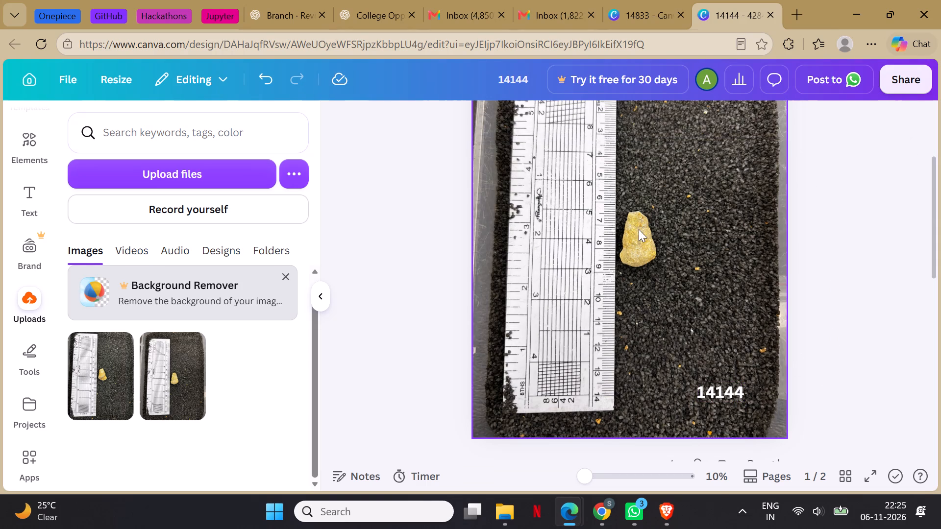
Download all pages of the design as PNG at high quality.
{"action": "scroll", "coordinate": [777, 337], "scroll_direction": "down", "scroll_amount": 9}
{"action": "scroll", "coordinate": [777, 337], "scroll_direction": "up", "scroll_amount": 8}
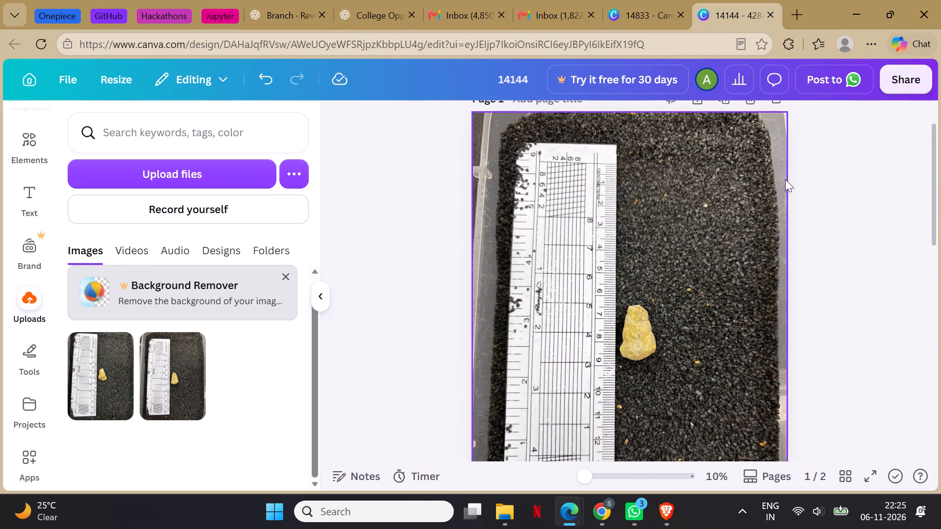
{"action": "left_click", "coordinate": [898, 80]}
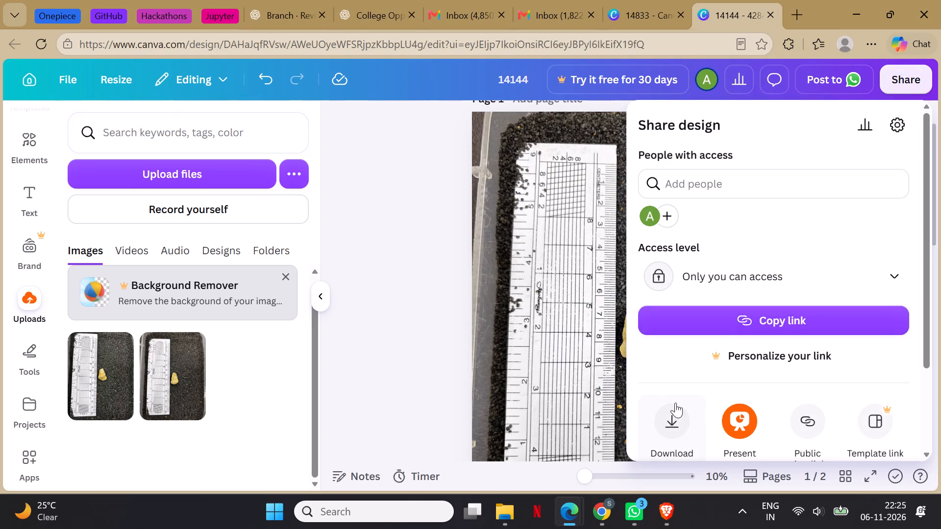
{"action": "left_click", "coordinate": [675, 411]}
{"action": "scroll", "coordinate": [712, 304], "scroll_direction": "down", "scroll_amount": 4}
{"action": "left_click", "coordinate": [731, 437]}
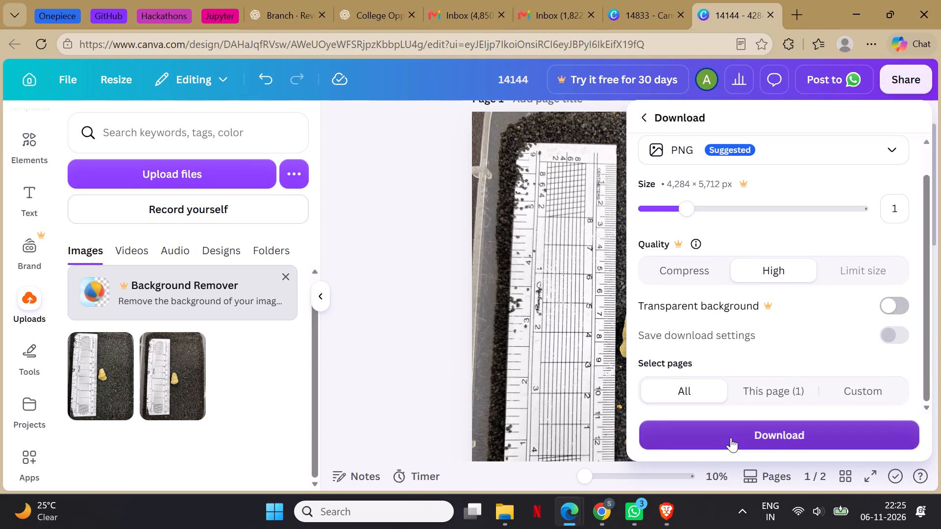
In File Explorer, move the unzipped 14144 folder from Downloads to Documents and return to Downloads.
{"action": "left_click", "coordinate": [505, 513]}
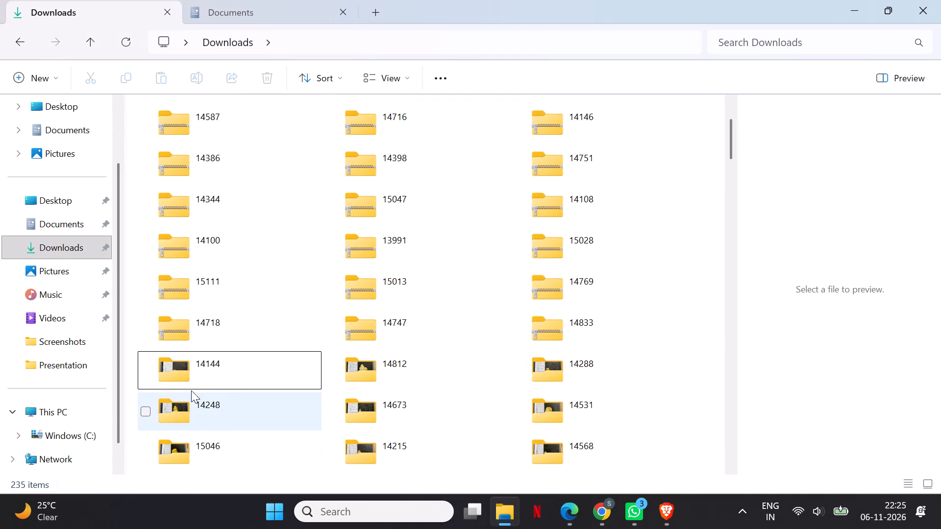
{"action": "left_click", "coordinate": [223, 362]}
{"action": "key", "text": "ctrl+x"}
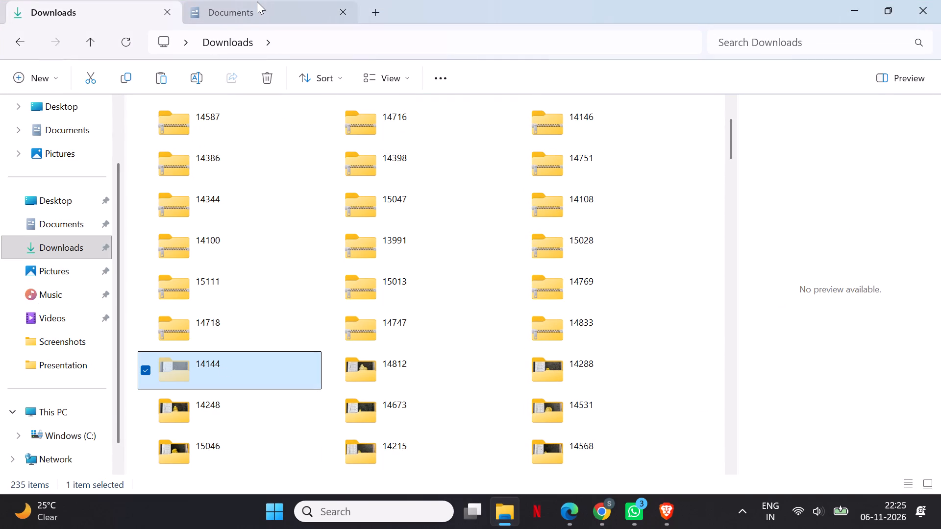
{"action": "left_click", "coordinate": [256, 4]}
{"action": "key", "text": "ctrl+v"}
{"action": "left_click", "coordinate": [96, 10]}
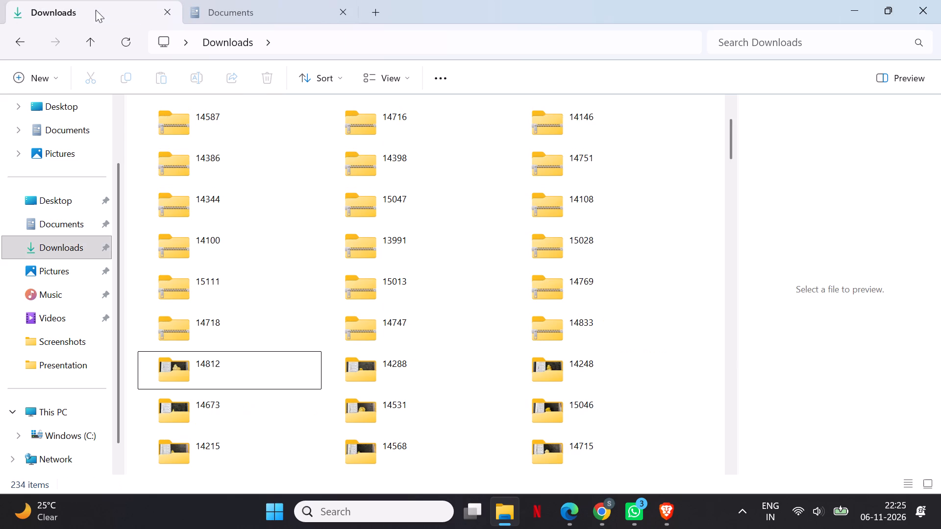
Back in the Canva design, upload the two photos from the 14812 folder in Downloads.
{"action": "left_click", "coordinate": [236, 365]}
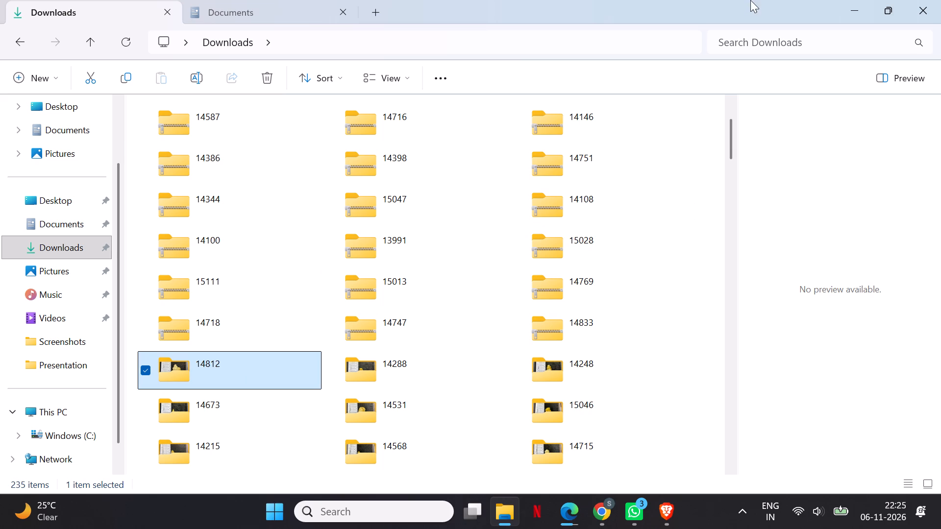
{"action": "left_click", "coordinate": [859, 3]}
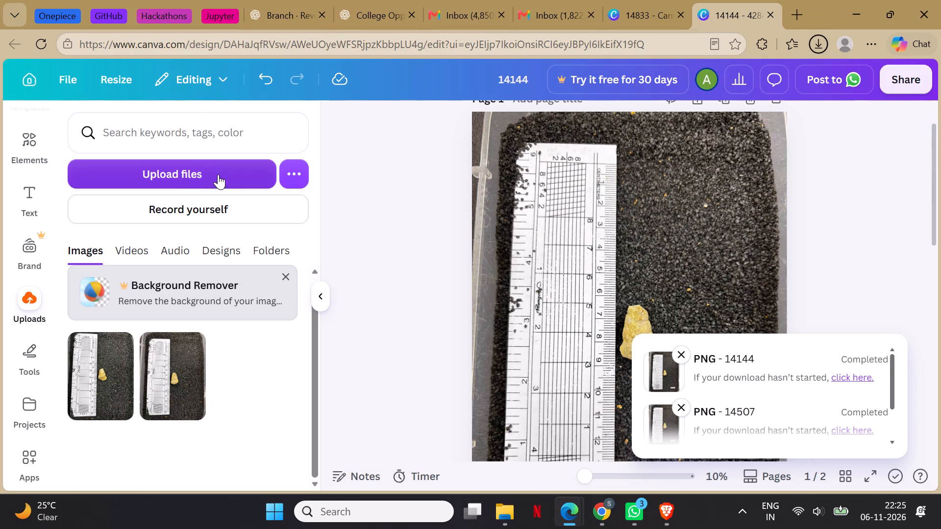
{"action": "left_click", "coordinate": [216, 175]}
{"action": "scroll", "coordinate": [217, 255], "scroll_direction": "down", "scroll_amount": 5}
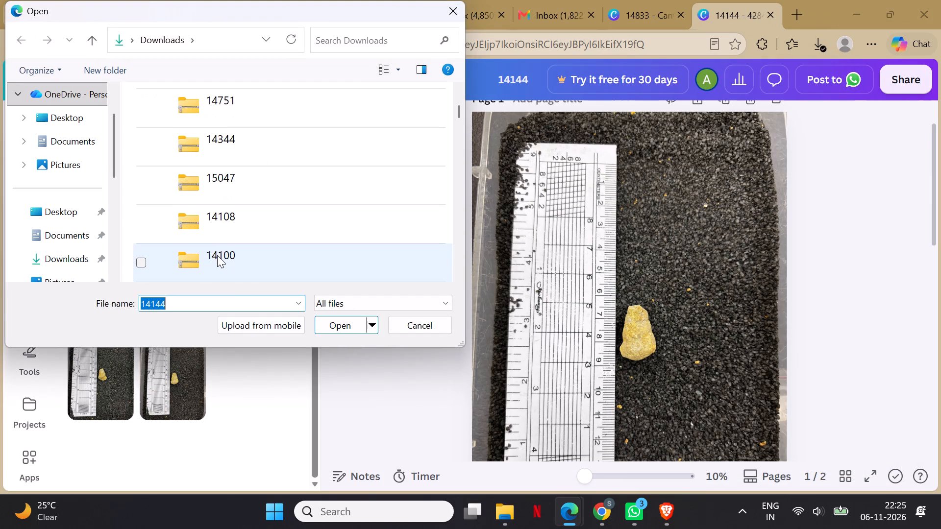
{"action": "scroll", "coordinate": [217, 255], "scroll_direction": "down", "scroll_amount": 4}
{"action": "left_click", "coordinate": [245, 144]}
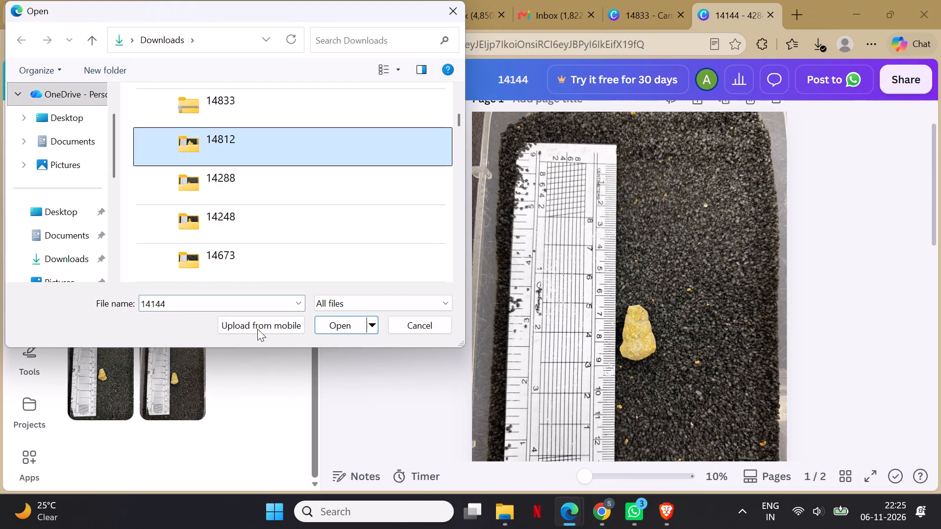
{"action": "left_click", "coordinate": [292, 153]}
{"action": "double_click", "coordinate": [271, 140]}
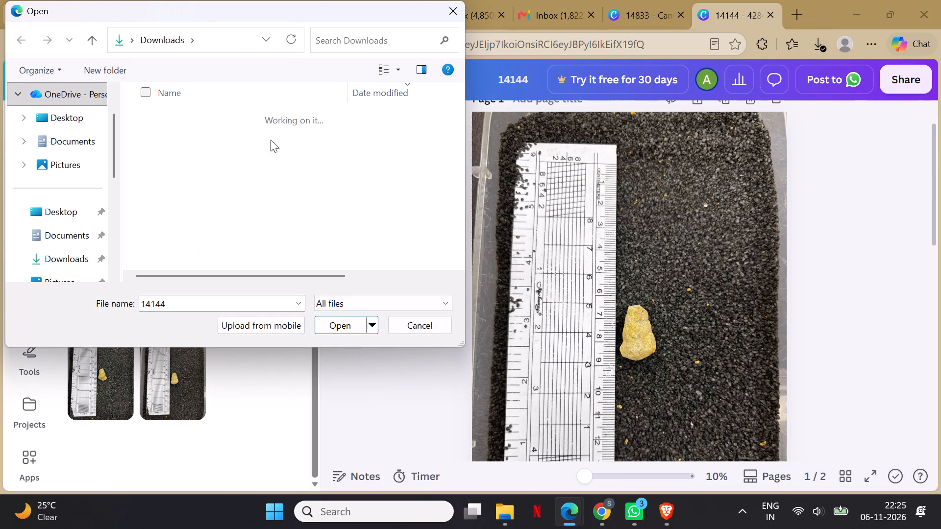
{"action": "left_click_drag", "start_coordinate": [248, 200], "coordinate": [310, 129]}
{"action": "left_click", "coordinate": [336, 324]}
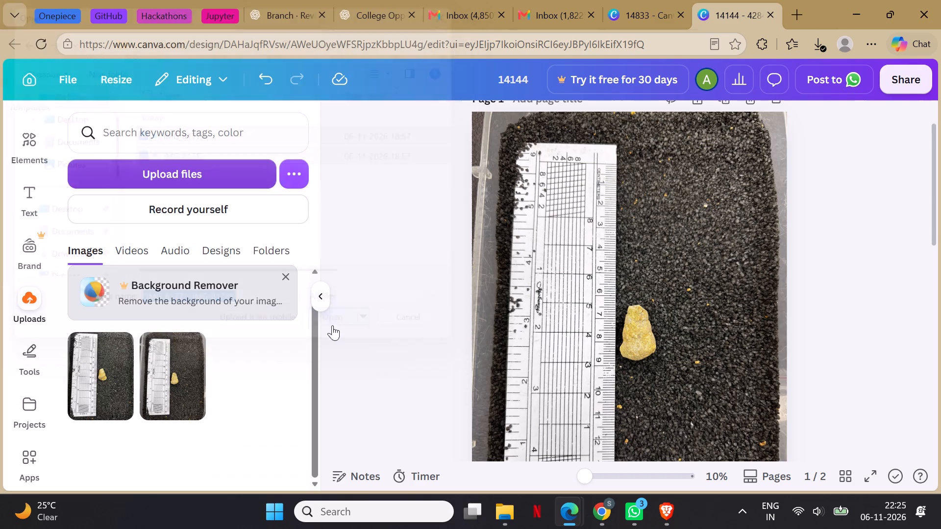
Delete the two old 14144 photos from the uploaded images.
{"action": "scroll", "coordinate": [223, 353], "scroll_direction": "down", "scroll_amount": 4}
{"action": "left_click", "coordinate": [253, 273]}
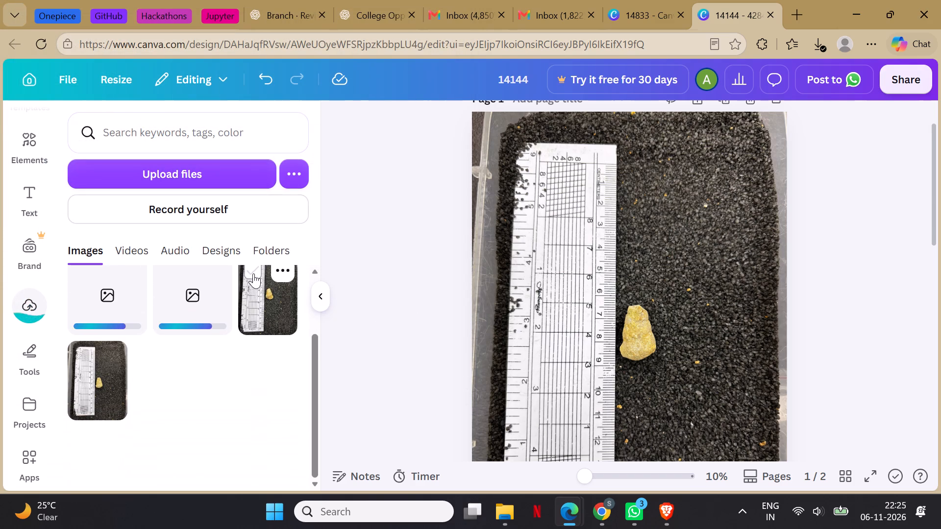
{"action": "left_click", "coordinate": [78, 359]}
{"action": "left_click", "coordinate": [288, 443]}
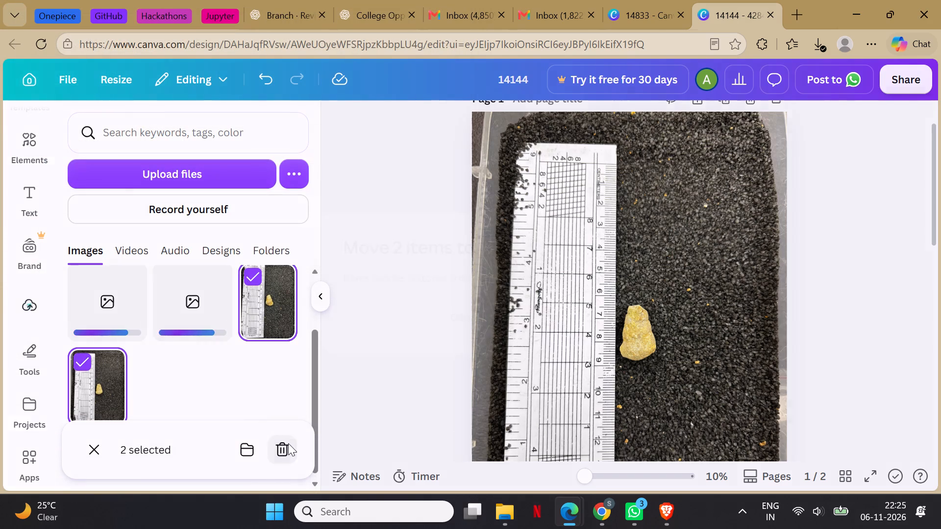
{"action": "left_click", "coordinate": [549, 310]}
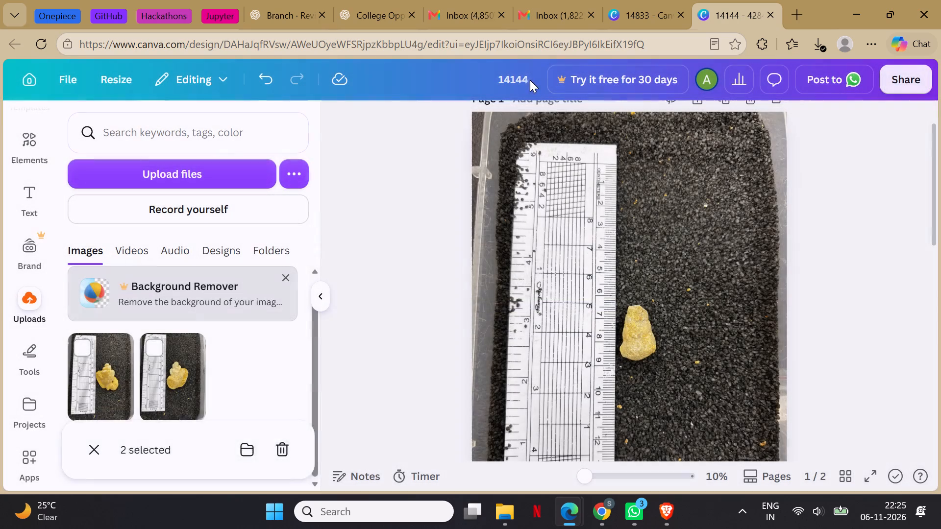
Rename the design as 14812.
{"action": "left_click", "coordinate": [532, 85]}
{"action": "key", "text": "BackSpace"}
{"action": "key", "text": "BackSpace"}
{"action": "key", "text": "BackSpace"}
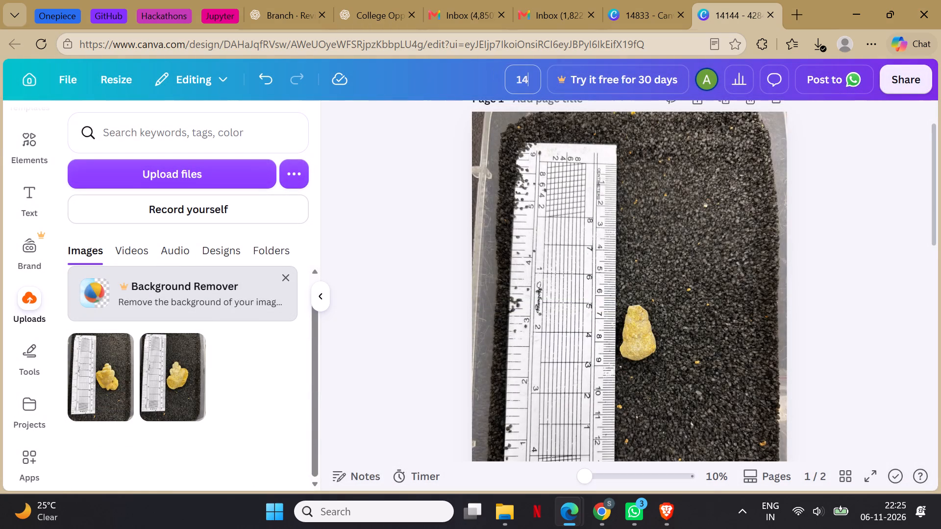
{"action": "type", "text": "812"}
{"action": "key", "text": "Return"}
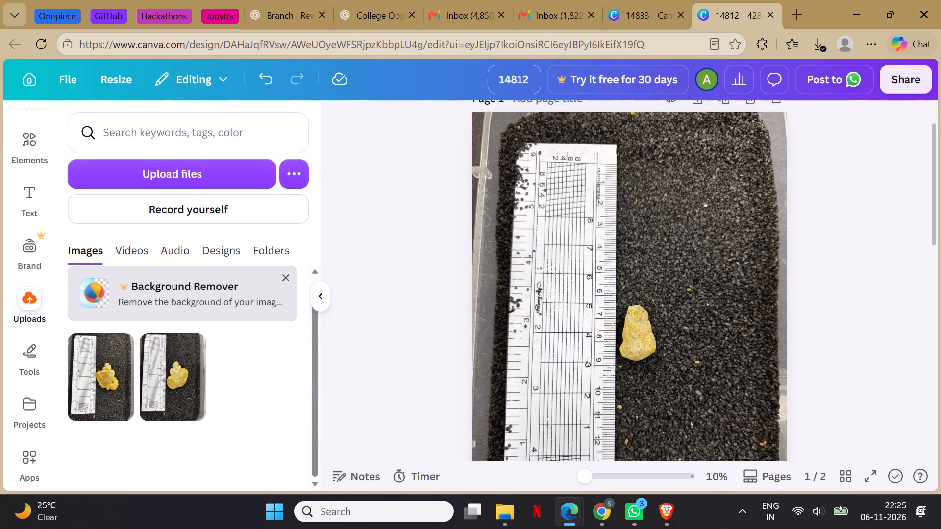
Remove the old photos from page 1 and page 2, keeping the number labels.
{"action": "left_click", "coordinate": [608, 131]}
{"action": "left_click", "coordinate": [654, 156]}
{"action": "scroll", "coordinate": [654, 156], "scroll_direction": "down", "scroll_amount": 6}
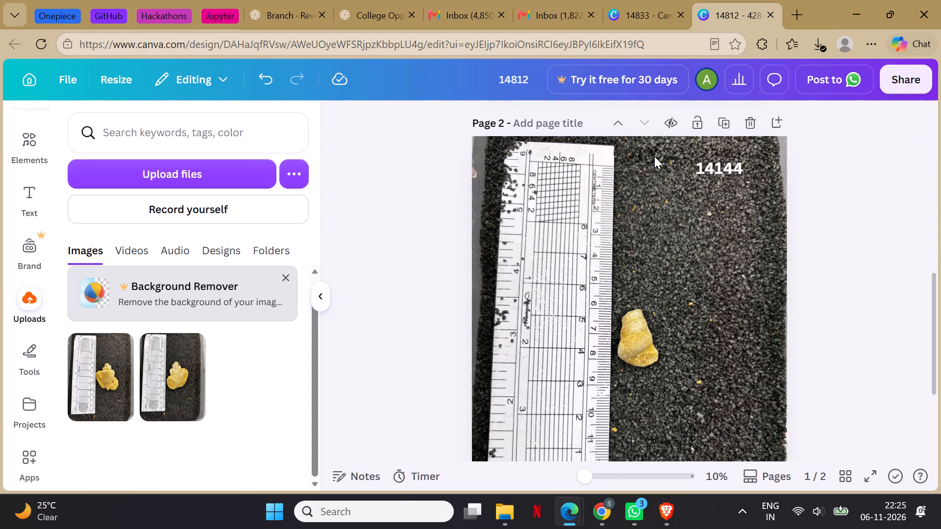
{"action": "left_click", "coordinate": [657, 176]}
{"action": "left_click", "coordinate": [659, 167]}
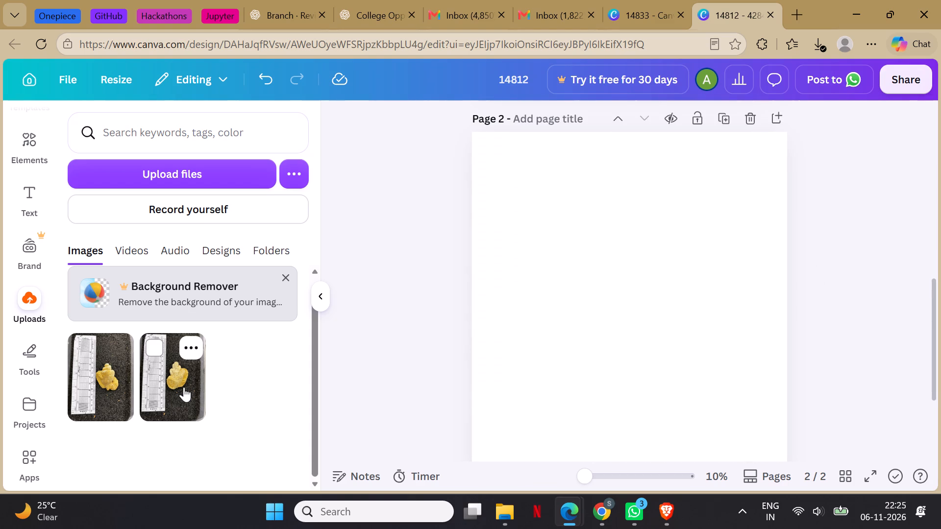
Place the second uploaded photo on page 2 and the first uploaded photo on page 1.
{"action": "left_click", "coordinate": [172, 385]}
{"action": "scroll", "coordinate": [525, 234], "scroll_direction": "up", "scroll_amount": 3}
{"action": "double_click", "coordinate": [512, 285]}
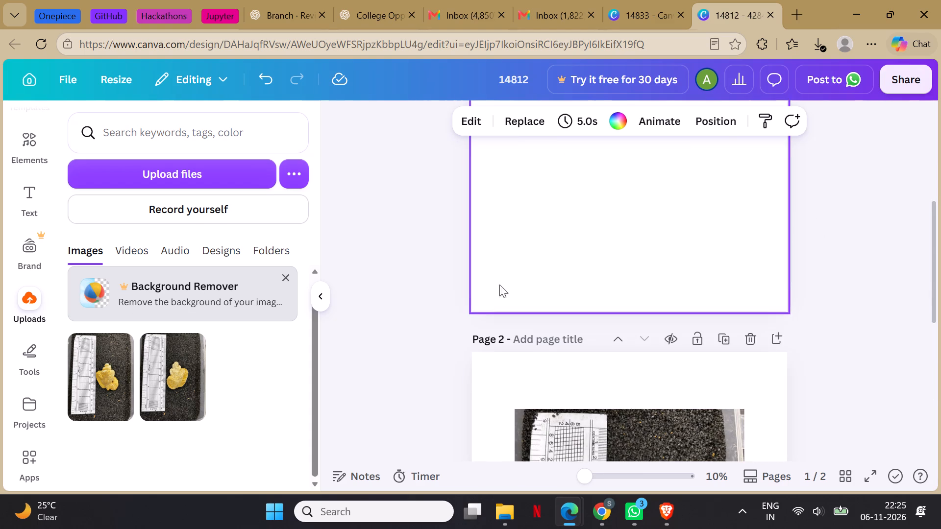
{"action": "left_click", "coordinate": [90, 377]}
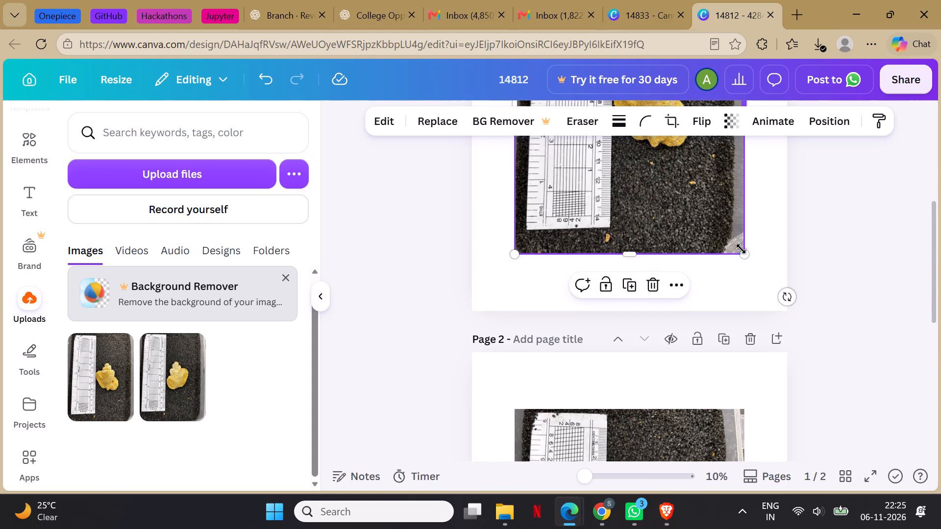
Enlarge the photo on page 1 from its corners until it fills the whole page.
{"action": "left_click_drag", "start_coordinate": [743, 258], "coordinate": [783, 308]}
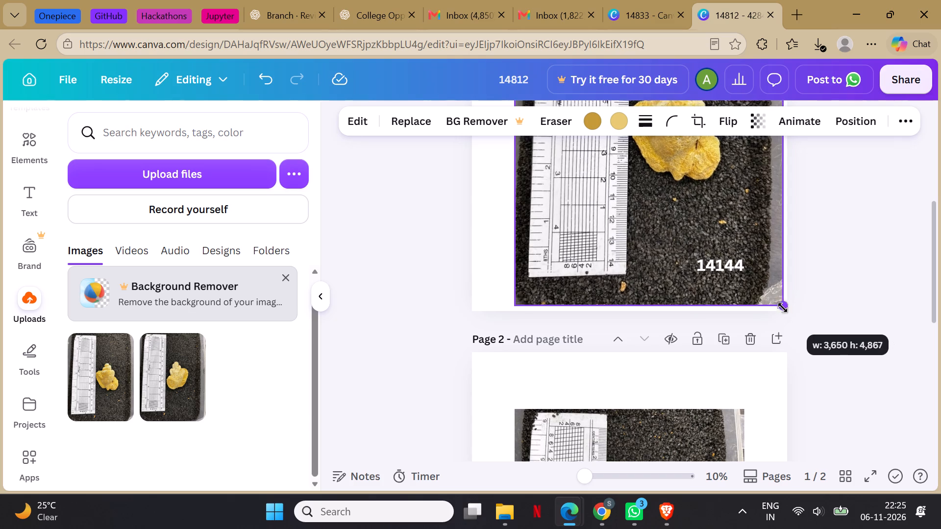
{"action": "left_click_drag", "start_coordinate": [783, 308], "coordinate": [786, 311]}
{"action": "scroll", "coordinate": [636, 248], "scroll_direction": "up", "scroll_amount": 3}
{"action": "left_click_drag", "start_coordinate": [515, 169], "coordinate": [457, 128]}
{"action": "scroll", "coordinate": [469, 169], "scroll_direction": "up", "scroll_amount": 2}
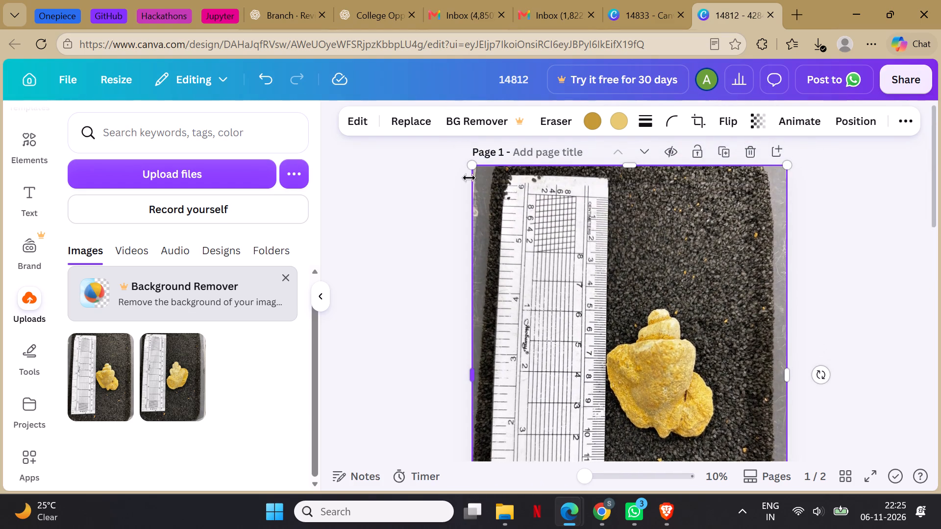
Enlarge the photo on page 2 from its corners until it fills the whole page.
{"action": "scroll", "coordinate": [470, 196], "scroll_direction": "down", "scroll_amount": 8}
{"action": "left_click", "coordinate": [685, 367]}
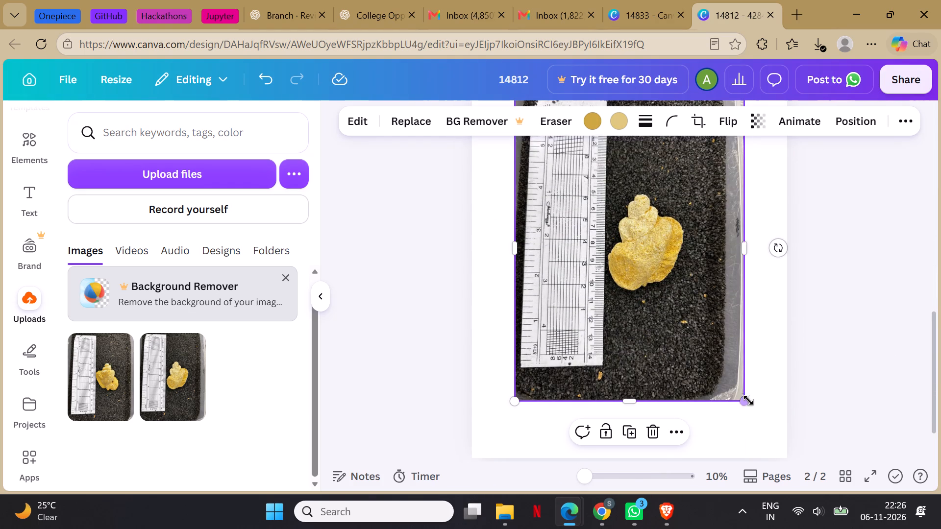
{"action": "left_click_drag", "start_coordinate": [746, 404], "coordinate": [779, 461]}
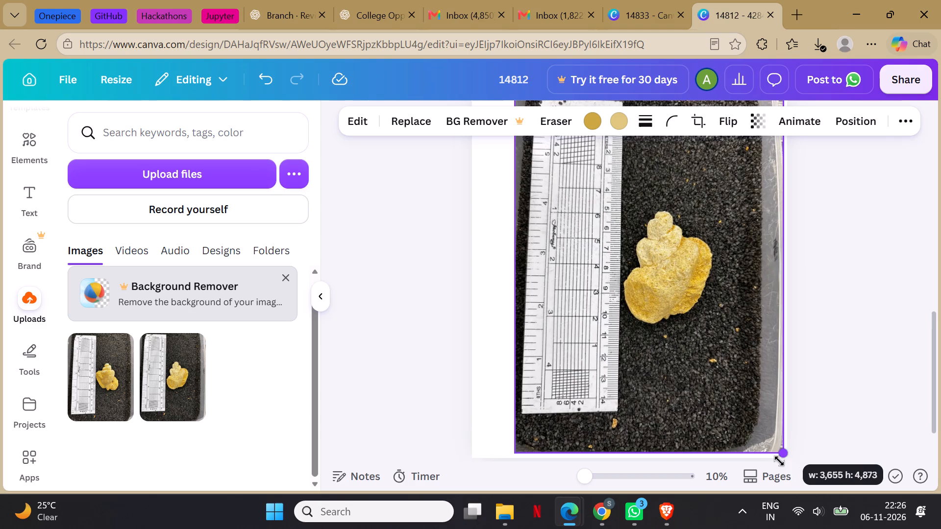
{"action": "left_click_drag", "start_coordinate": [779, 461], "coordinate": [781, 462]}
{"action": "scroll", "coordinate": [579, 306], "scroll_direction": "up", "scroll_amount": 3}
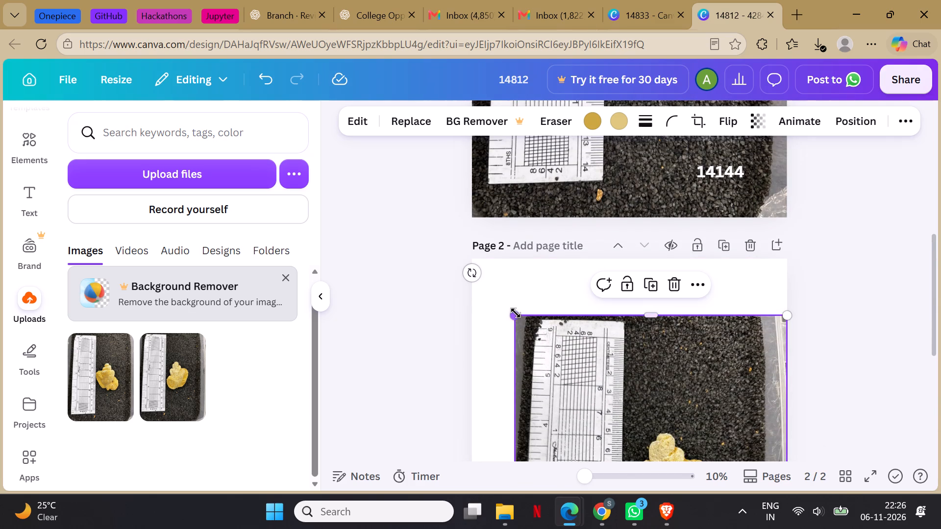
{"action": "left_click_drag", "start_coordinate": [516, 316], "coordinate": [480, 259]}
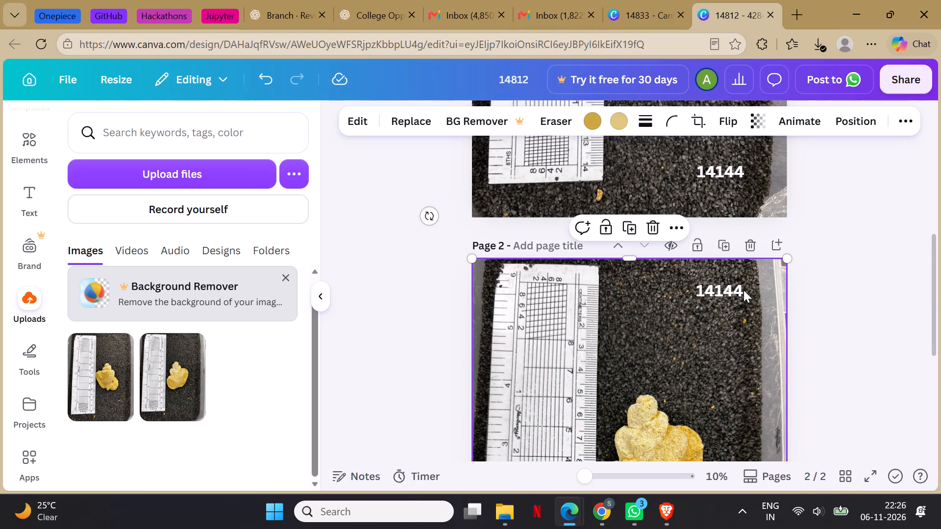
Change the number label on page 2 to 14812.
{"action": "left_click", "coordinate": [727, 291]}
{"action": "left_click", "coordinate": [737, 291]}
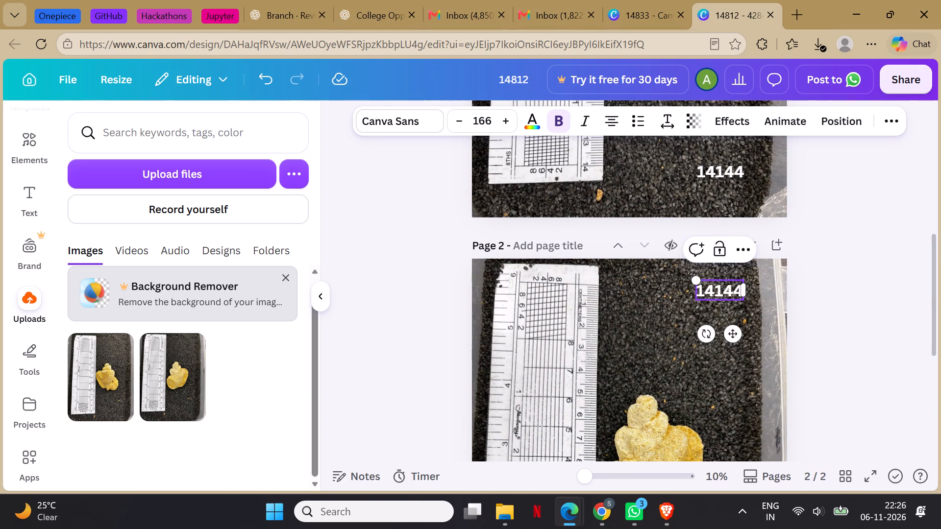
{"action": "key", "text": "Right"}
{"action": "key", "text": "BackSpace"}
{"action": "key", "text": "BackSpace"}
{"action": "key", "text": "BackSpace"}
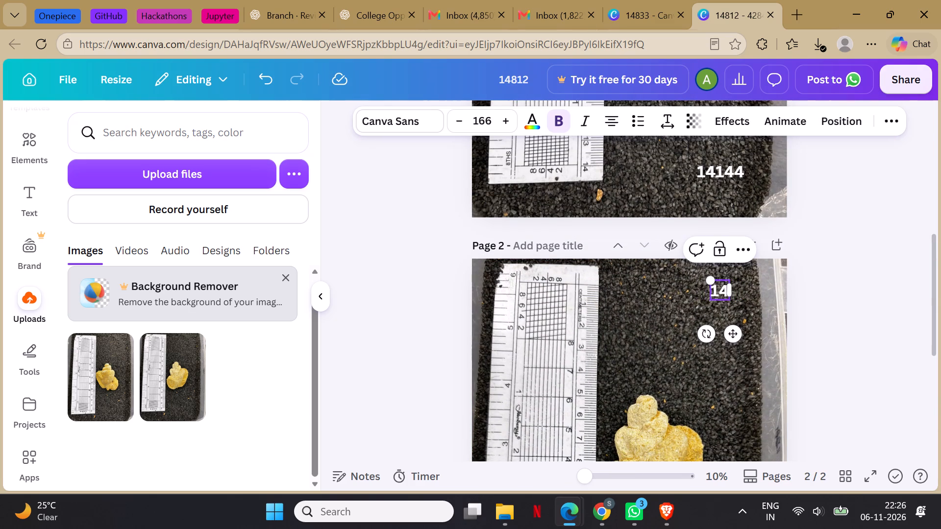
{"action": "type", "text": "812"}
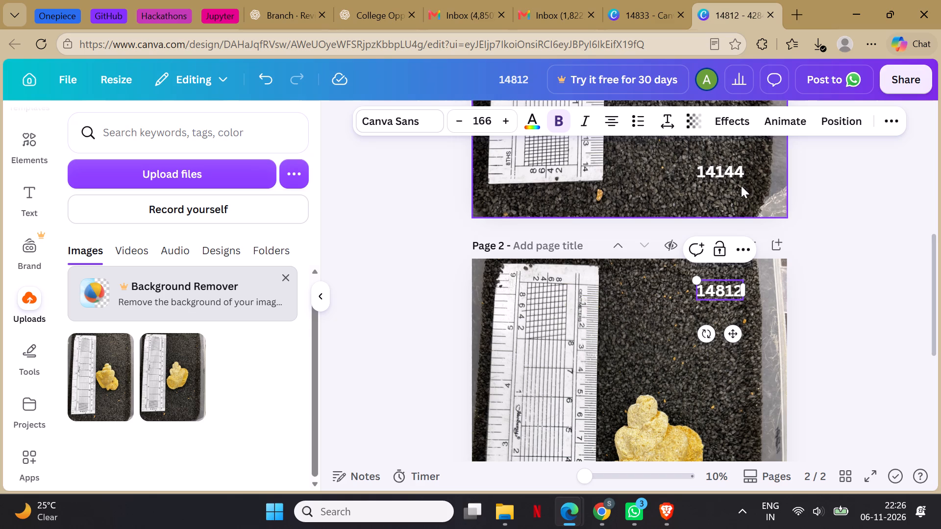
Change the number label on page 1 to 14812.
{"action": "left_click", "coordinate": [739, 175]}
{"action": "left_click", "coordinate": [728, 170]}
{"action": "key", "text": "Right"}
{"action": "key", "text": "Right"}
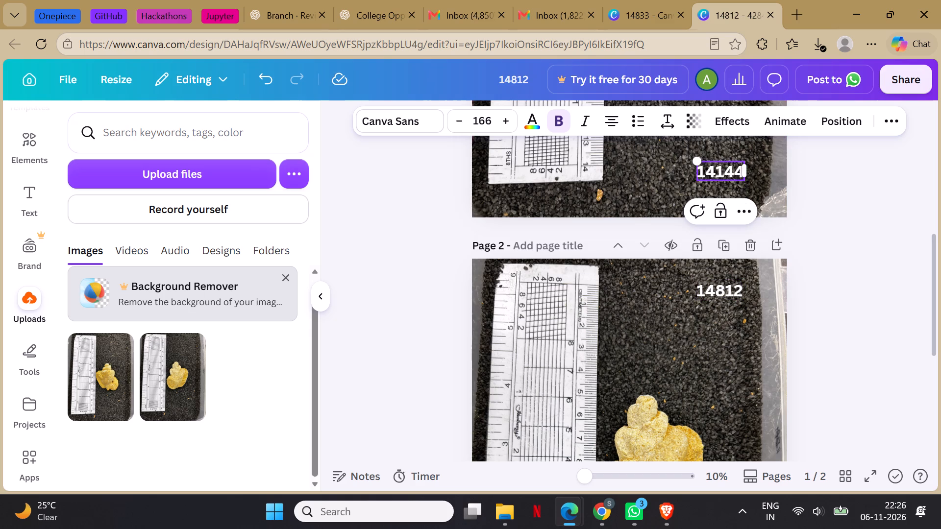
{"action": "key", "text": "BackSpace"}
{"action": "key", "text": "BackSpace"}
{"action": "key", "text": "BackSpace"}
{"action": "type", "text": "812"}
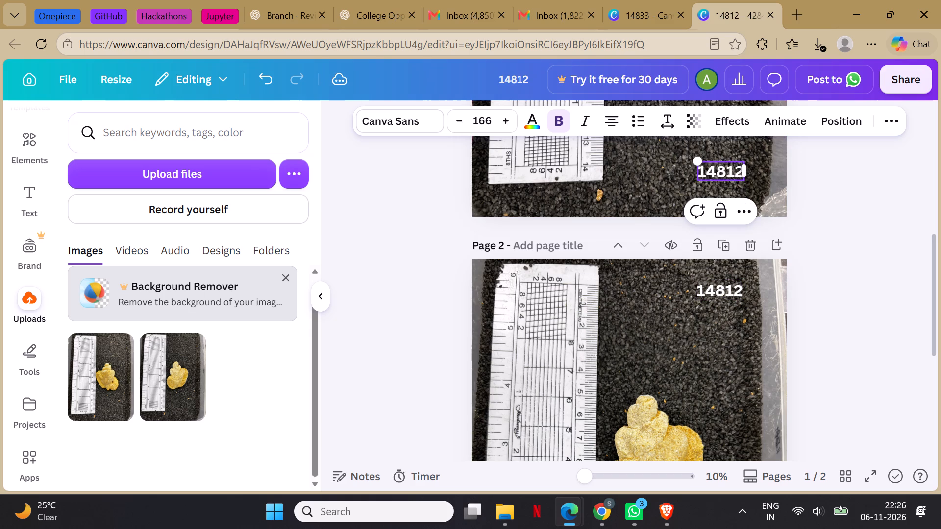
{"action": "left_click", "coordinate": [835, 188]}
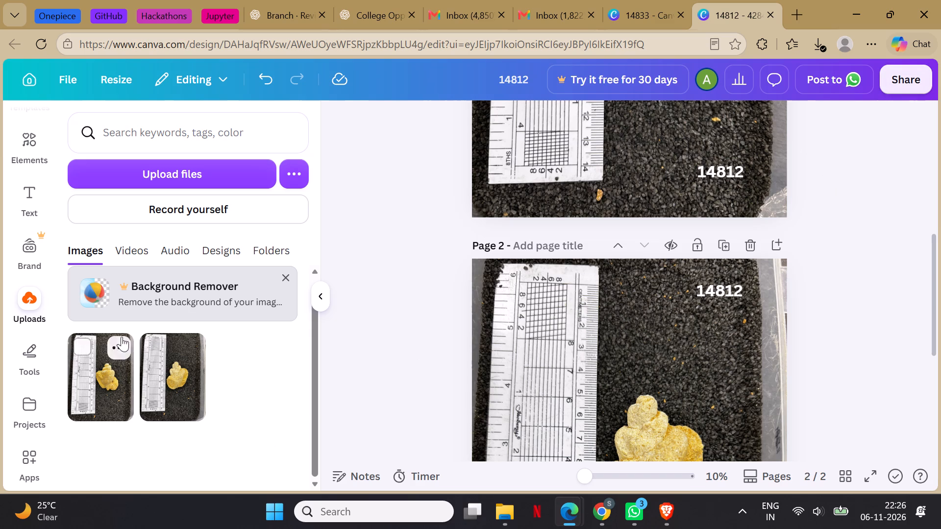
Select both 14812 photos among the uploaded images.
{"action": "left_click", "coordinate": [152, 347]}
{"action": "left_click", "coordinate": [86, 350]}
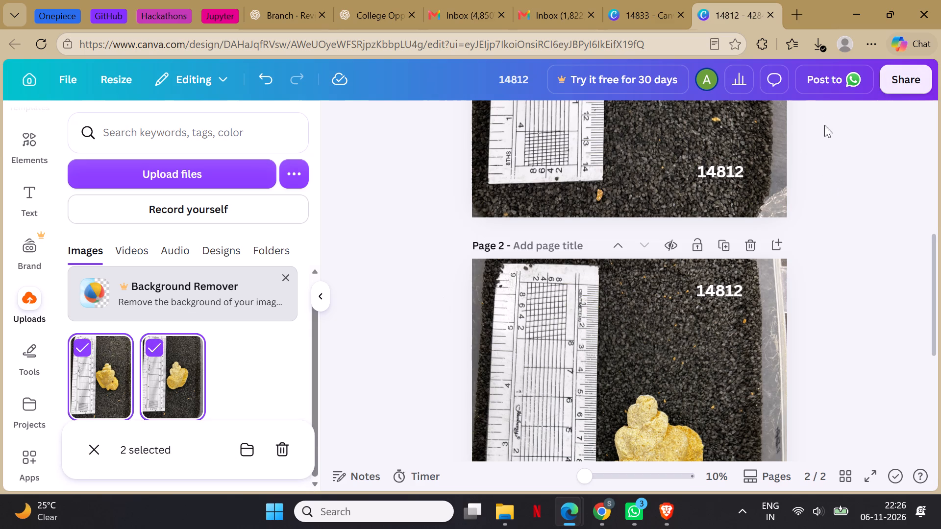
Download all pages of the 14812 design as PNG at size 1 and high quality.
{"action": "left_click", "coordinate": [899, 80]}
{"action": "scroll", "coordinate": [792, 355], "scroll_direction": "down", "scroll_amount": 5}
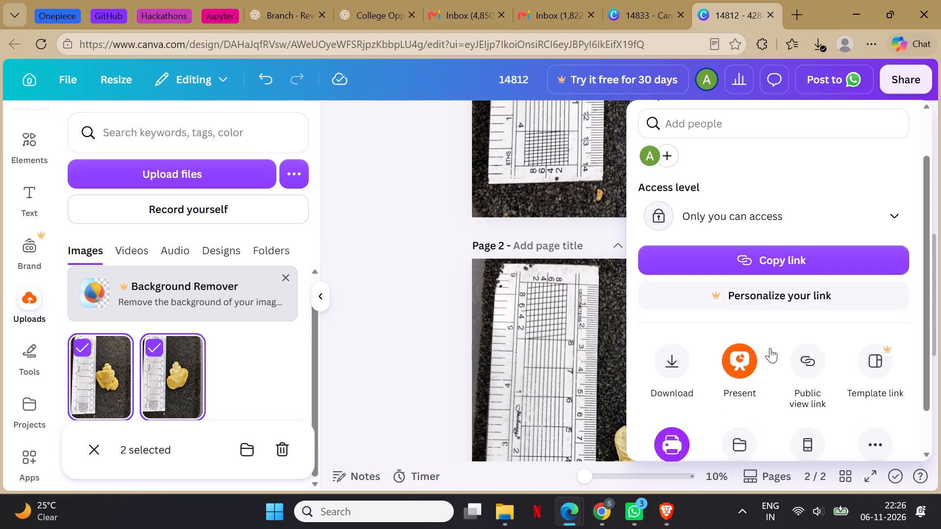
{"action": "left_click", "coordinate": [673, 313]}
{"action": "scroll", "coordinate": [743, 353], "scroll_direction": "down", "scroll_amount": 5}
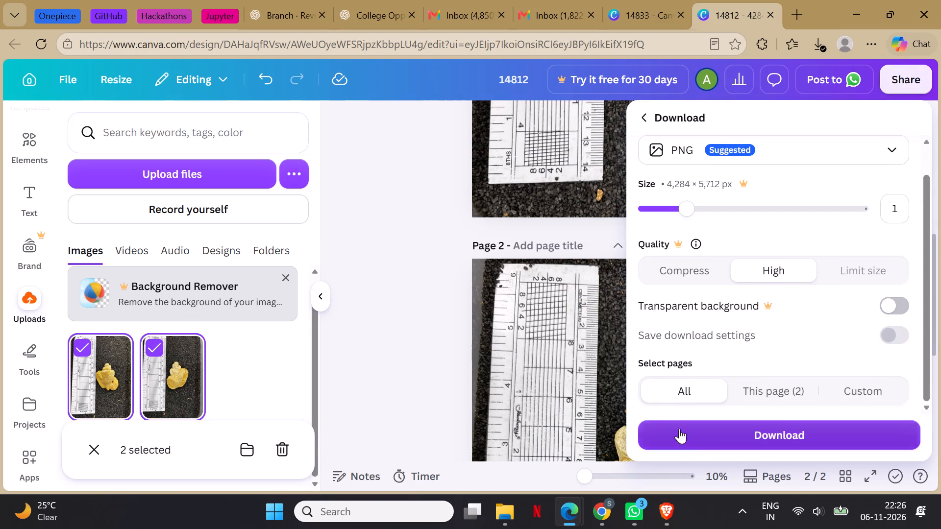
{"action": "left_click", "coordinate": [699, 442]}
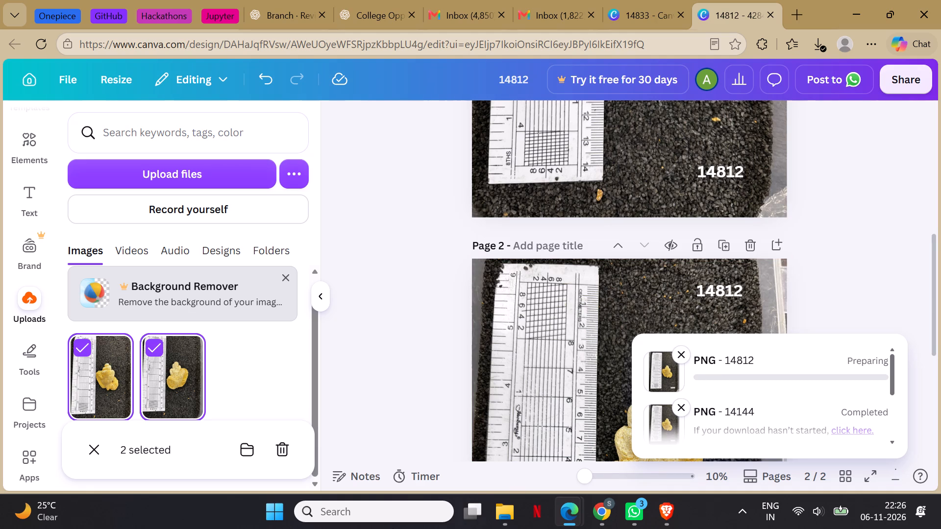
Switch to File Explorer and move the 14812 photo folder from Downloads to Documents.
{"action": "left_click", "coordinate": [509, 512]}
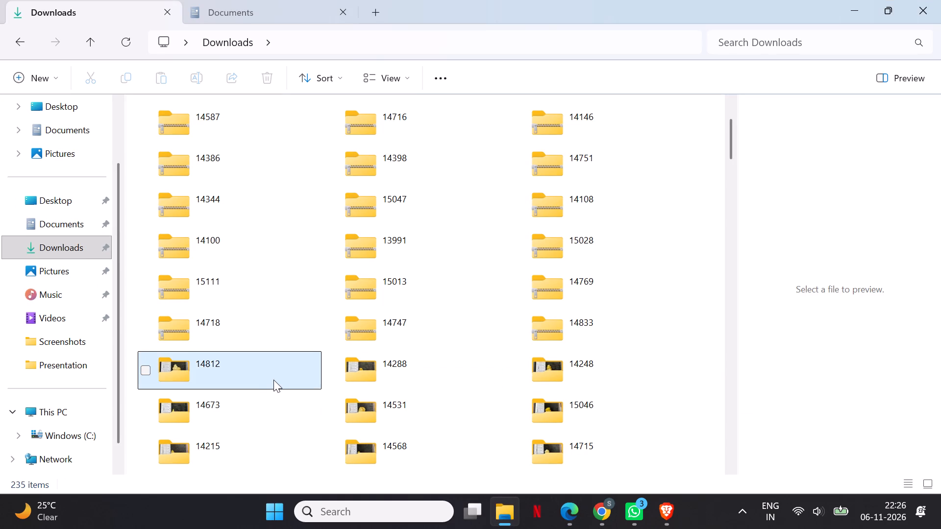
{"action": "left_click", "coordinate": [273, 380]}
{"action": "key", "text": "ctrl+x"}
{"action": "left_click", "coordinate": [256, 16]}
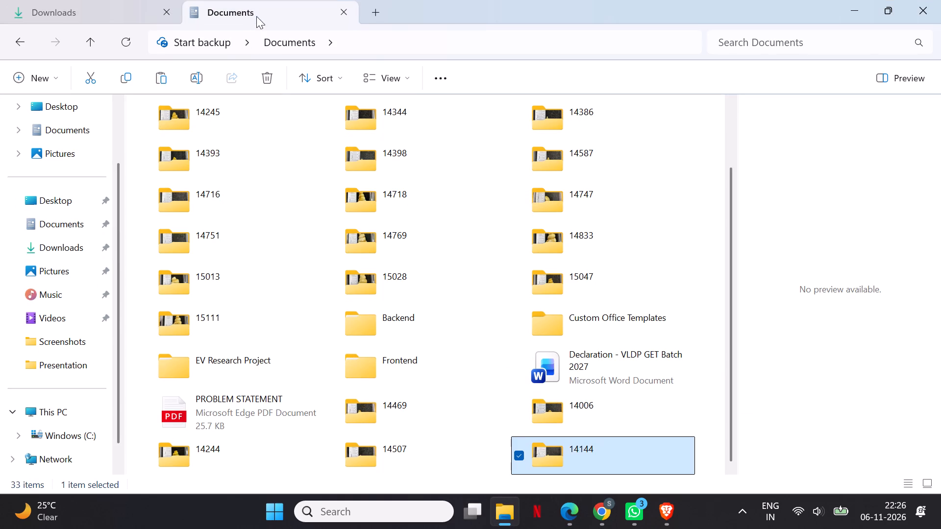
{"action": "key", "text": "ctrl+v"}
{"action": "left_click", "coordinate": [106, 12]}
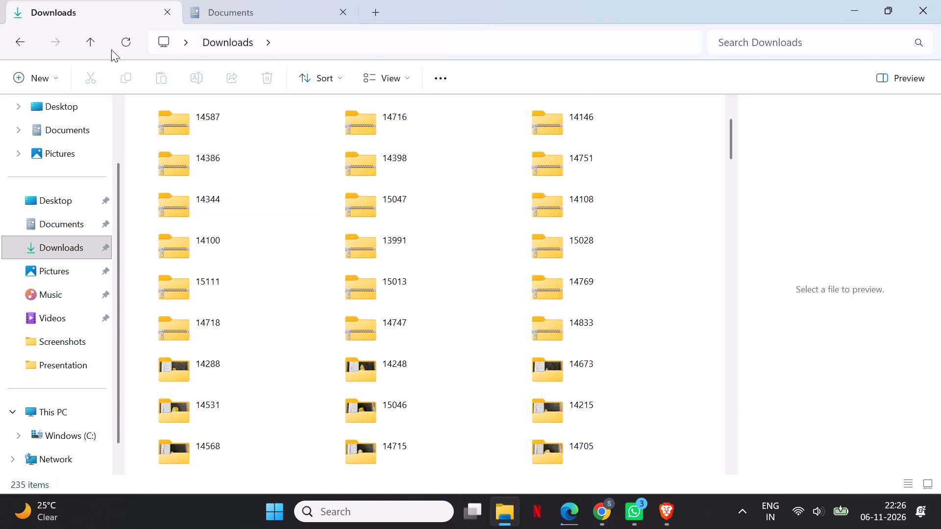
{"action": "left_click", "coordinate": [194, 380]}
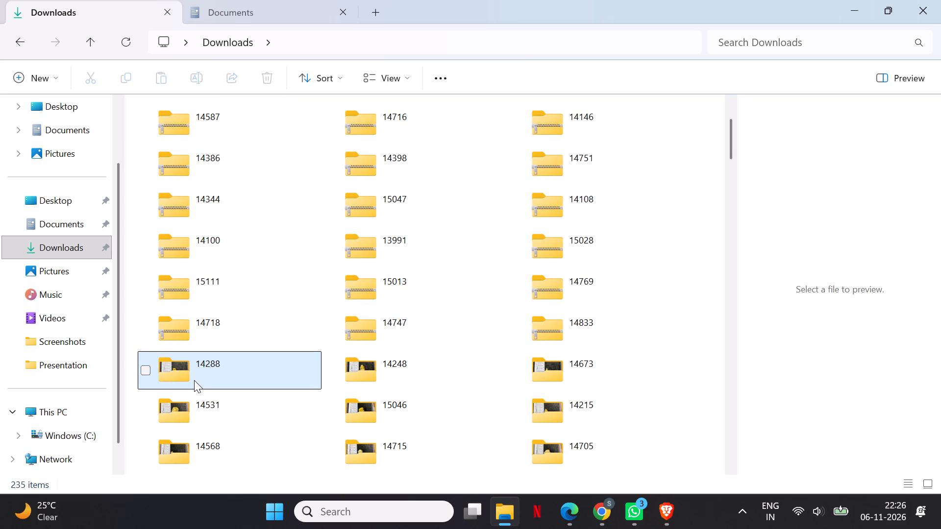
{"action": "left_click", "coordinate": [243, 362]}
{"action": "left_click", "coordinate": [861, 9]}
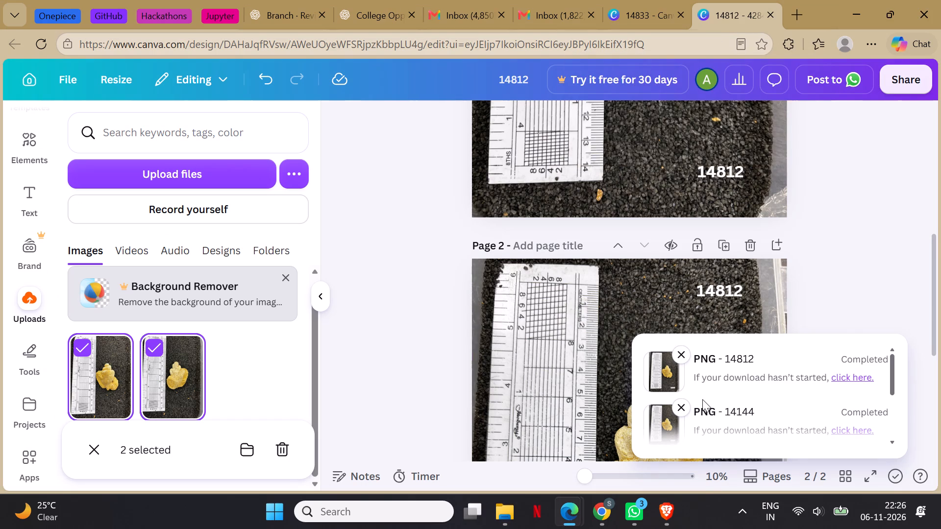
Return to Canva and dismiss all the finished download notifications.
{"action": "left_click", "coordinate": [687, 353]}
{"action": "left_click", "coordinate": [687, 353]}
{"action": "left_click", "coordinate": [687, 353]}
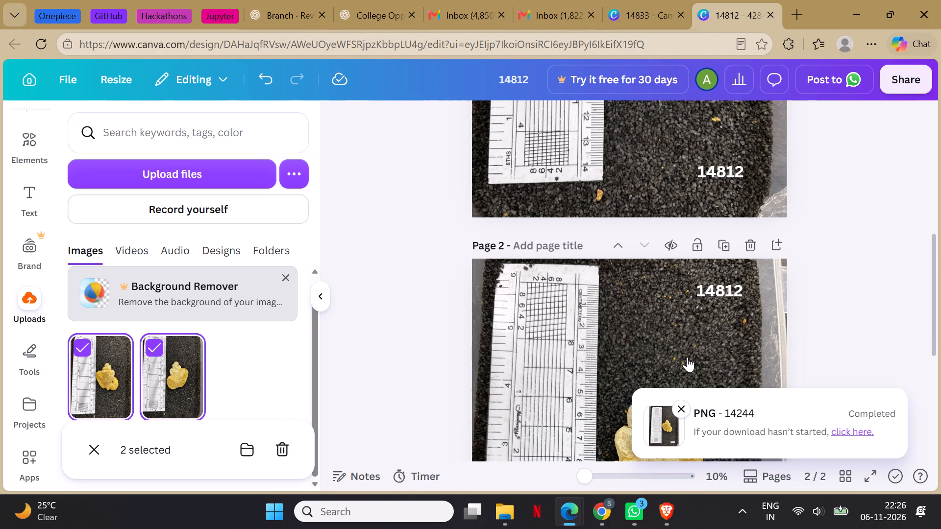
{"action": "left_click", "coordinate": [686, 408]}
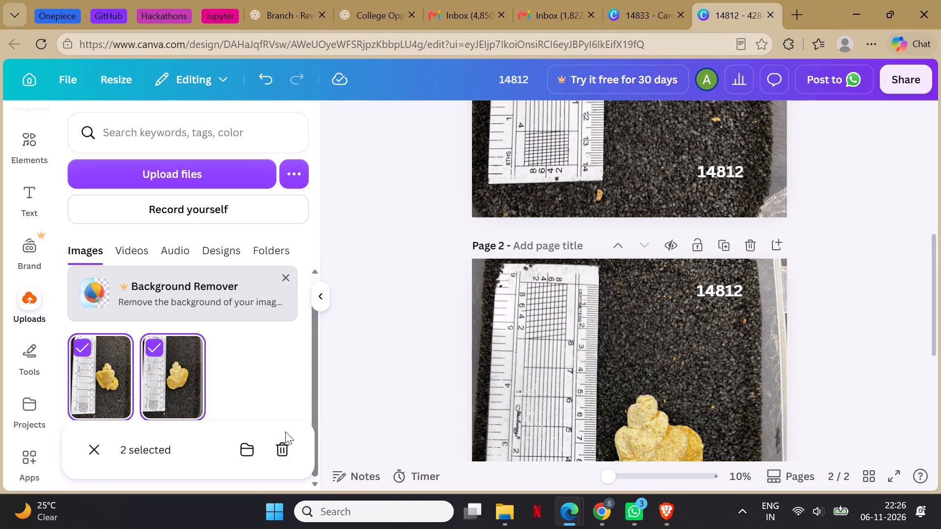
Upload IMG_8172 and IMG_8173 from the 14288 folder in Downloads.
{"action": "left_click", "coordinate": [191, 180]}
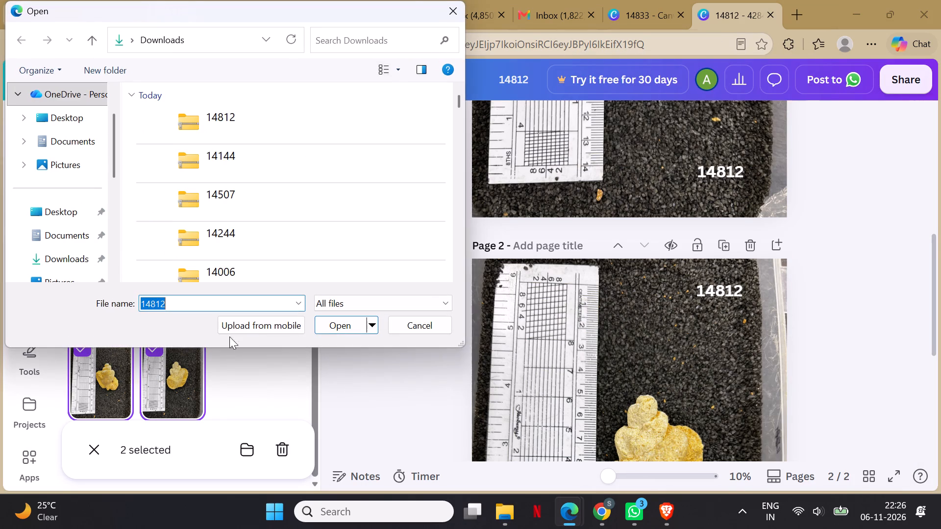
{"action": "scroll", "coordinate": [259, 227], "scroll_direction": "down", "scroll_amount": 6}
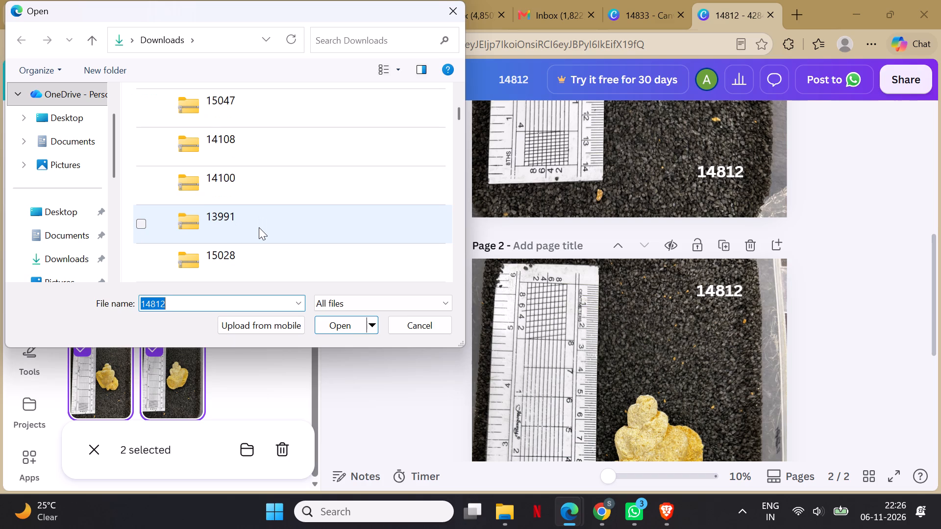
{"action": "scroll", "coordinate": [259, 227], "scroll_direction": "down", "scroll_amount": 3}
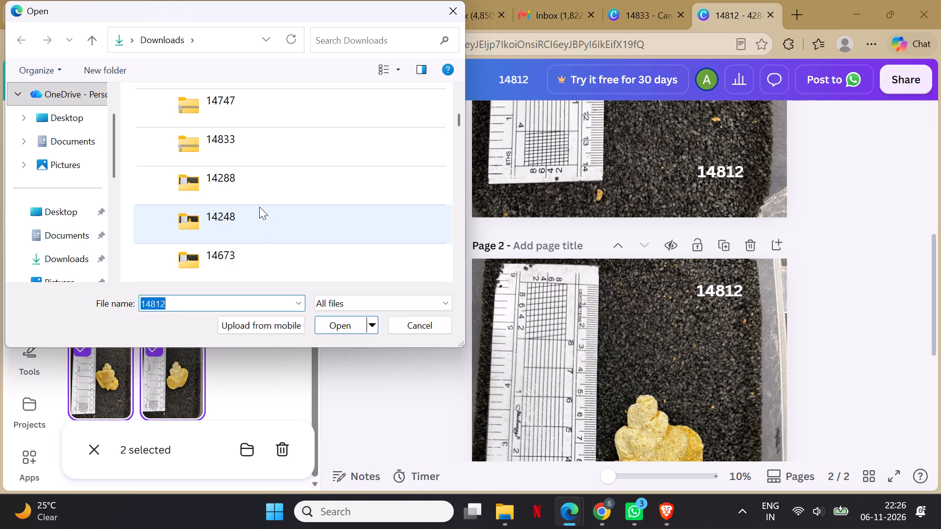
{"action": "double_click", "coordinate": [263, 187]}
{"action": "left_click_drag", "start_coordinate": [262, 194], "coordinate": [291, 136]}
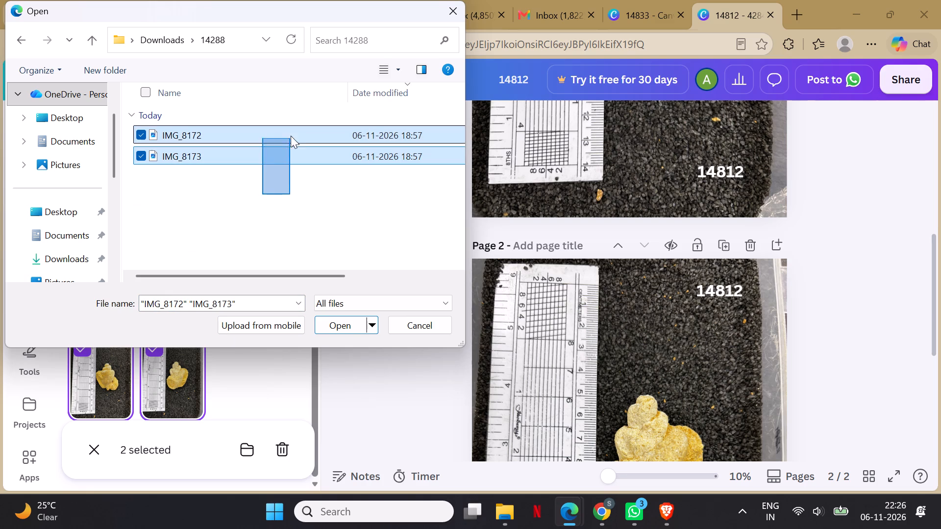
{"action": "left_click_drag", "start_coordinate": [291, 136], "coordinate": [294, 130]}
{"action": "left_click", "coordinate": [339, 330]}
Move the two selected 14812 photos in the uploaded images to the trash.
{"action": "scroll", "coordinate": [310, 323], "scroll_direction": "down", "scroll_amount": 1}
{"action": "scroll", "coordinate": [305, 372], "scroll_direction": "down", "scroll_amount": 4}
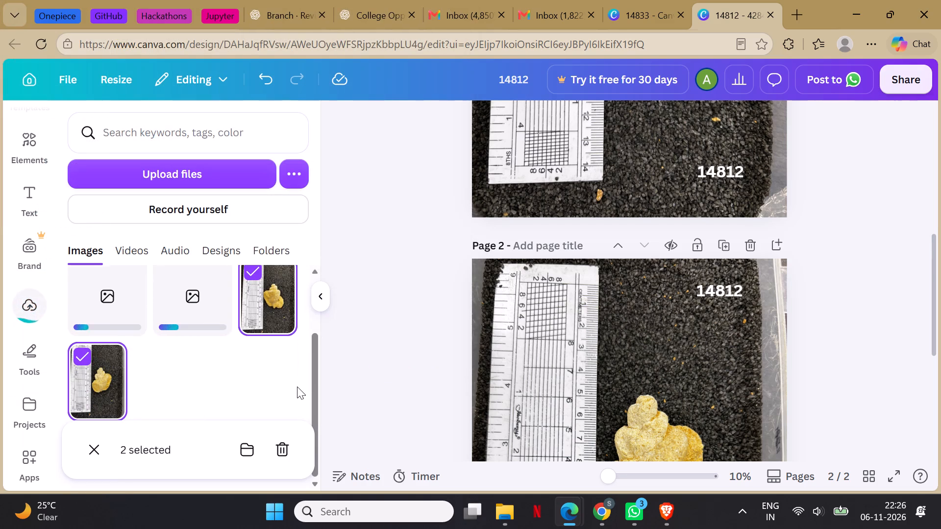
{"action": "left_click", "coordinate": [276, 448]}
{"action": "left_click", "coordinate": [537, 306]}
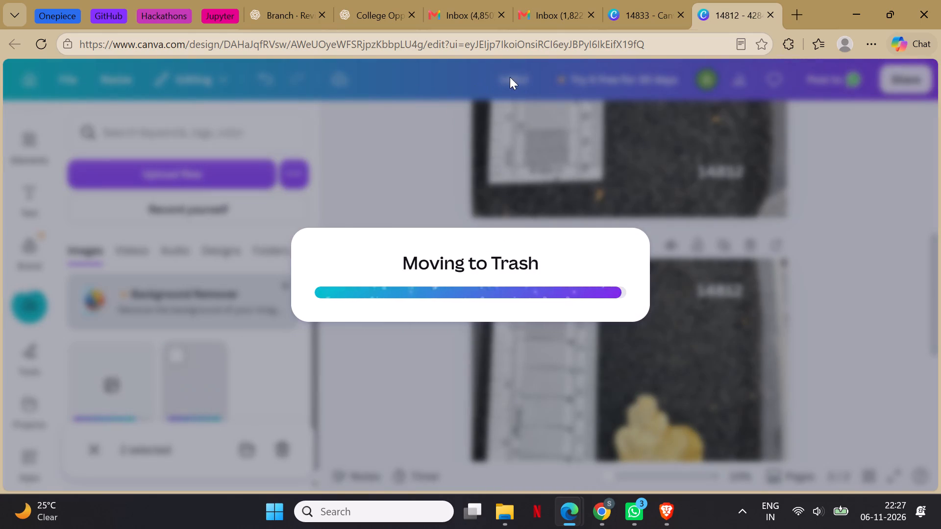
Rename the design as 14288.
{"action": "left_click", "coordinate": [526, 80]}
{"action": "key", "text": "BackSpace"}
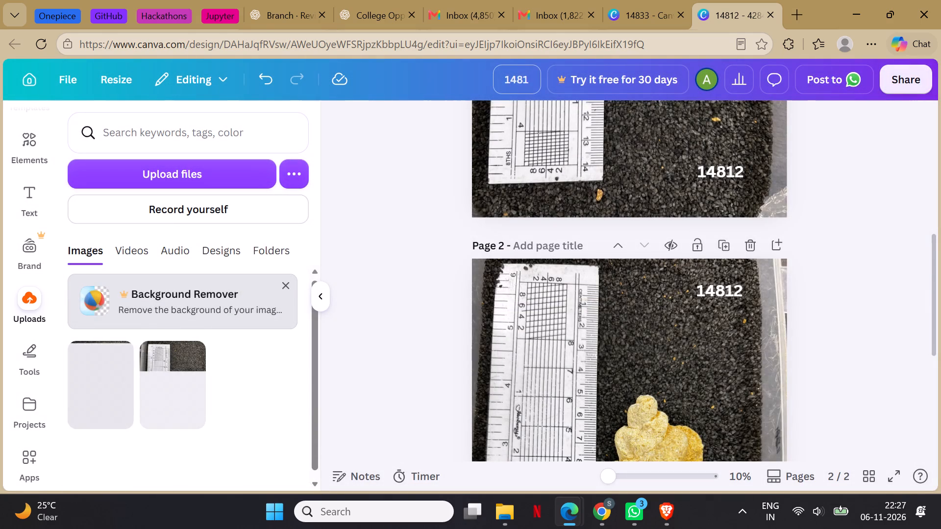
{"action": "key", "text": "BackSpace"}
{"action": "key", "text": "BackSpace"}
{"action": "type", "text": "288"}
{"action": "key", "text": "Return"}
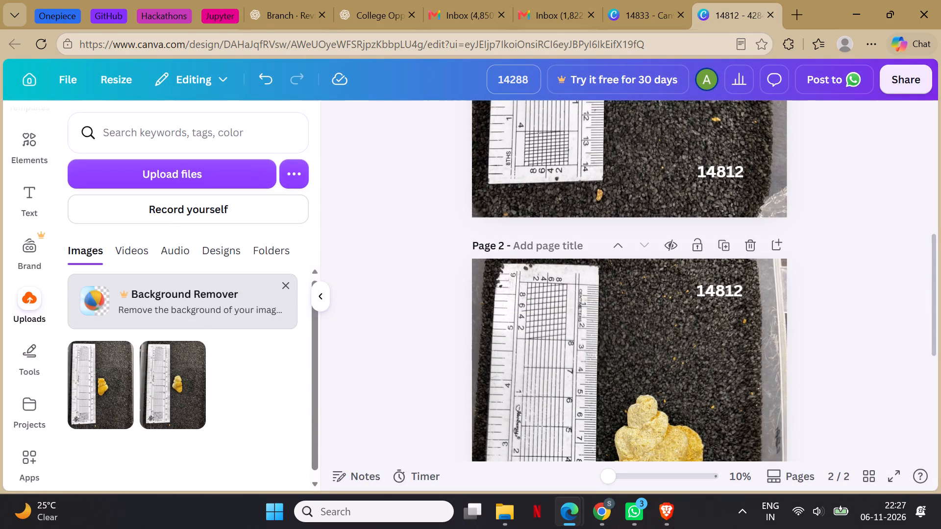
Remove the old photos from page 2 and page 1, keeping the number labels.
{"action": "left_click", "coordinate": [661, 286]}
{"action": "left_click", "coordinate": [650, 225]}
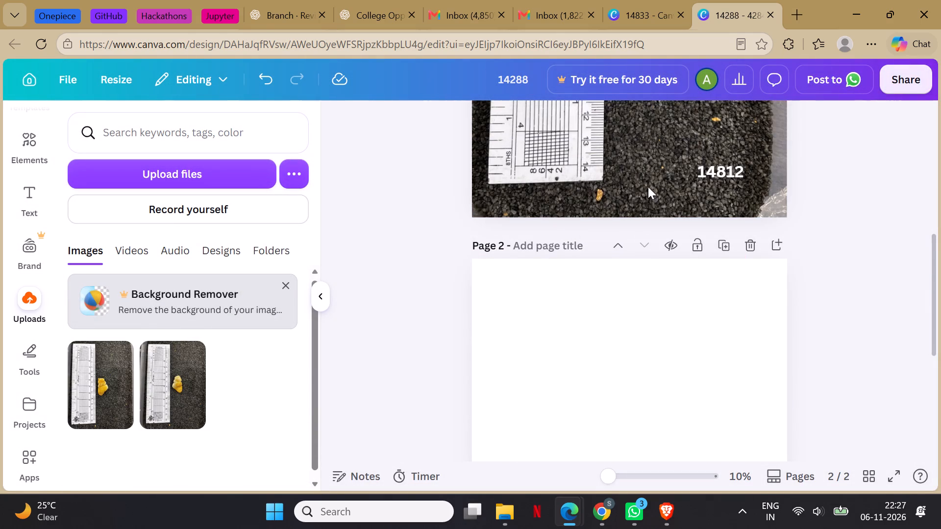
{"action": "left_click", "coordinate": [648, 186]}
{"action": "left_click", "coordinate": [653, 253]}
Place the second of the two uploaded 14288 photos on page 2.
{"action": "left_click", "coordinate": [163, 402]}
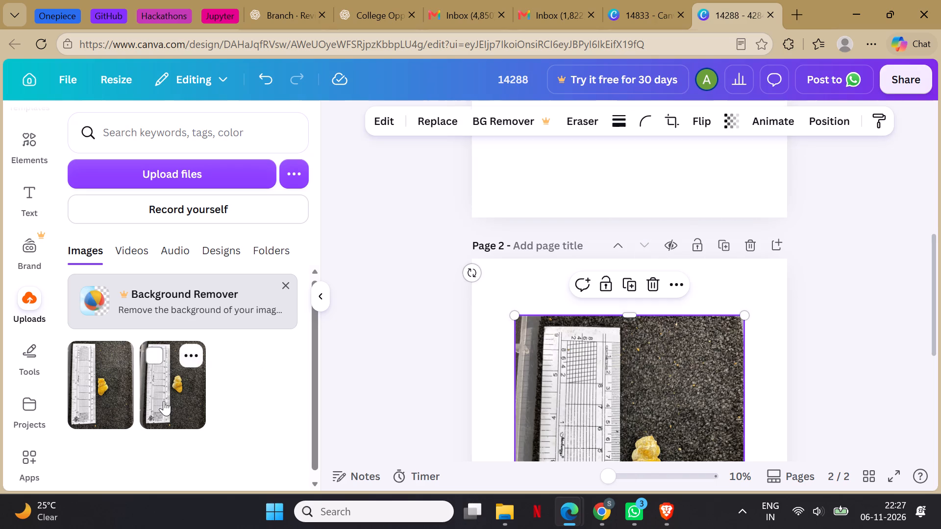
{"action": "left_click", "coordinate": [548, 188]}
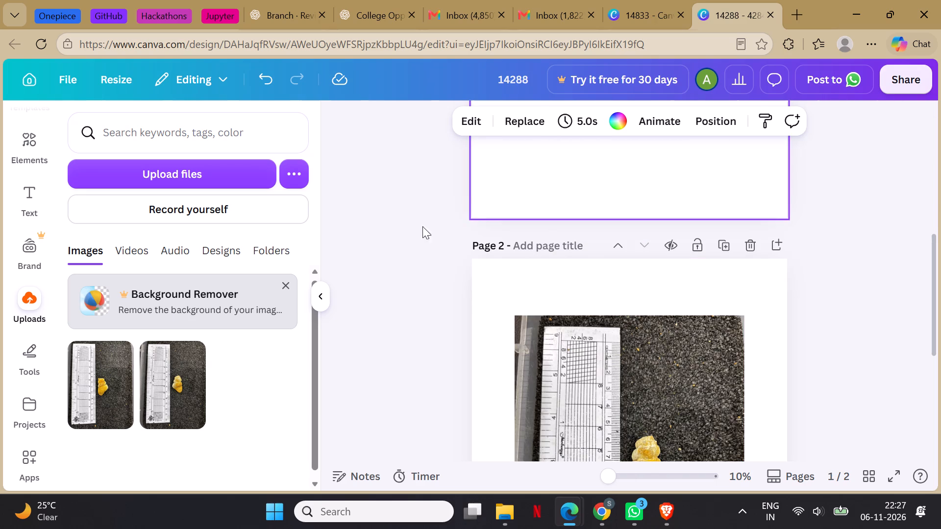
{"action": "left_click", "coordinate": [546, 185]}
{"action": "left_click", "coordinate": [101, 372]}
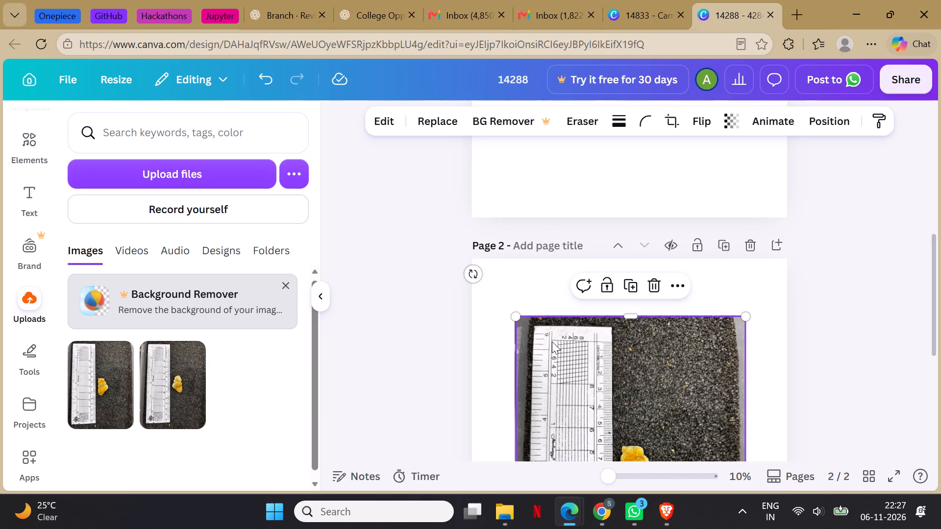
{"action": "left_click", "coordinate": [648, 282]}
Place the first uploaded 14288 photo on page 1 and enlarge it to fill the page.
{"action": "left_click", "coordinate": [499, 188]}
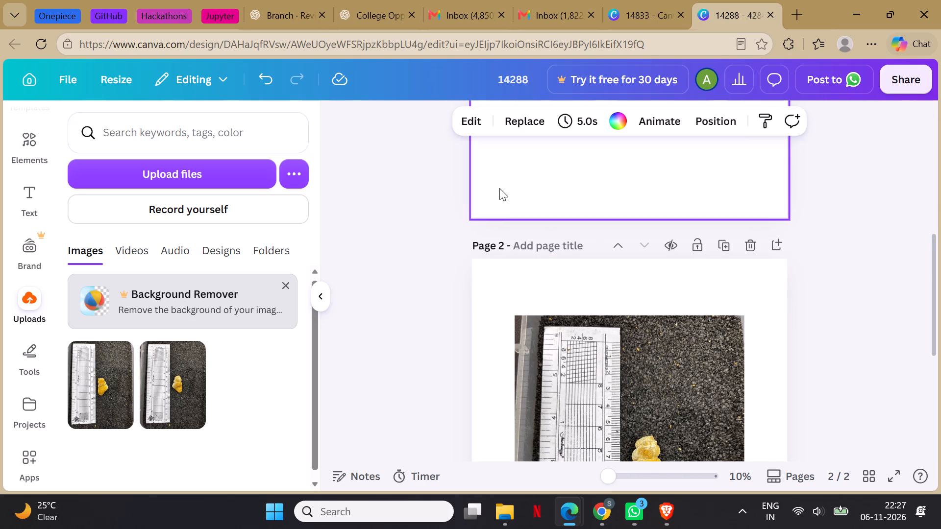
{"action": "left_click", "coordinate": [114, 374]}
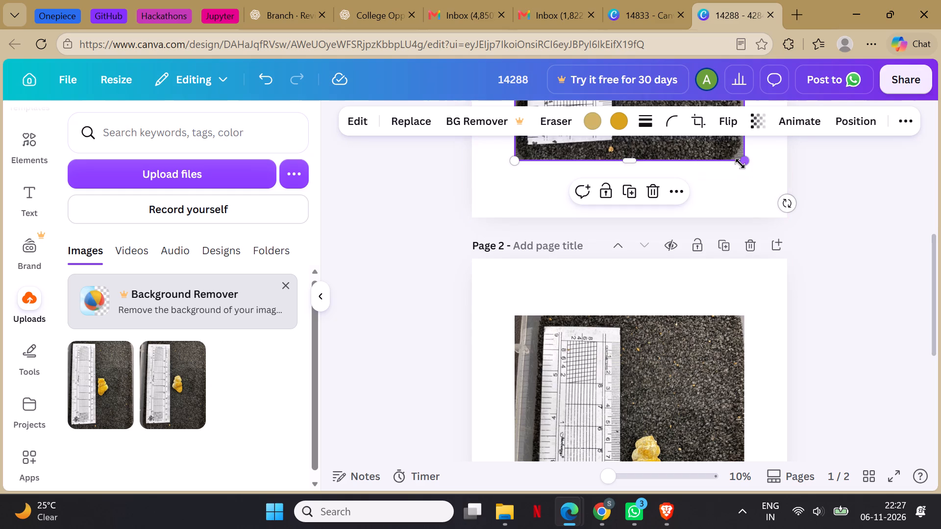
{"action": "left_click_drag", "start_coordinate": [745, 162], "coordinate": [780, 218]}
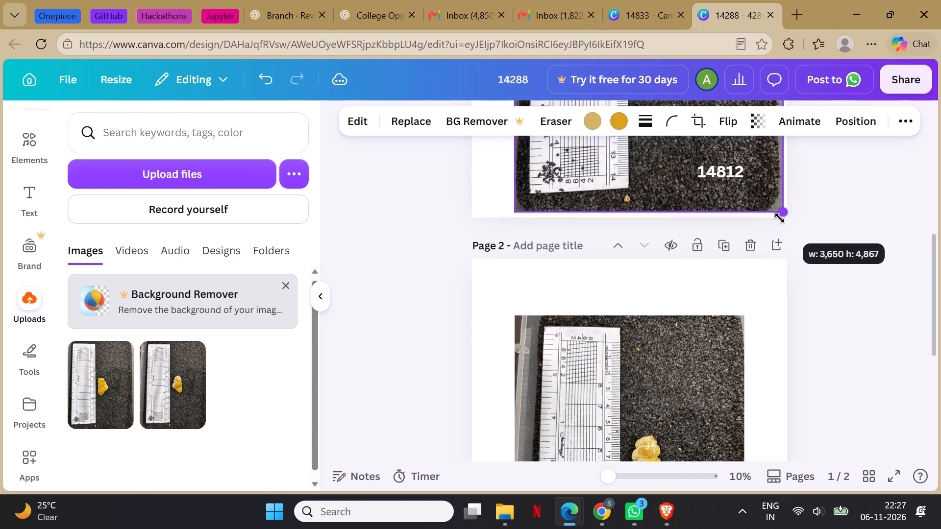
{"action": "left_click_drag", "start_coordinate": [780, 218], "coordinate": [781, 220]}
{"action": "scroll", "coordinate": [610, 222], "scroll_direction": "up", "scroll_amount": 7}
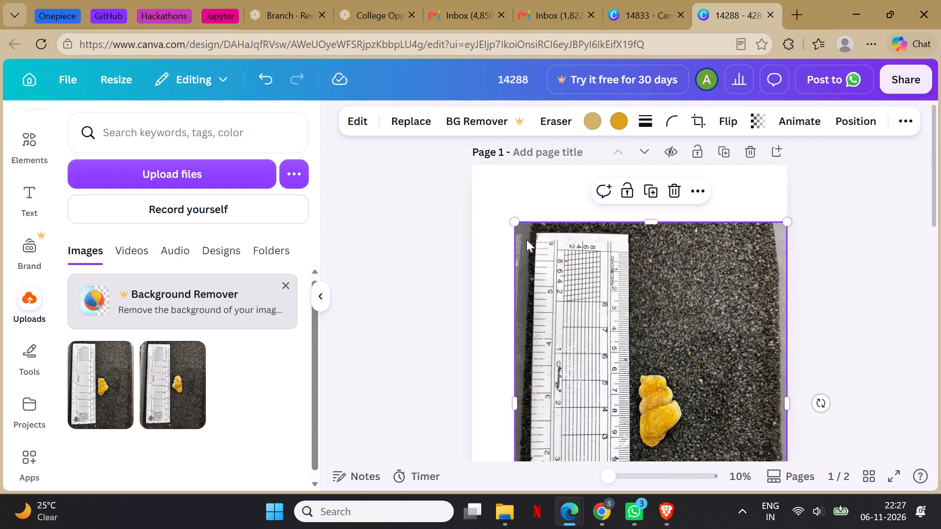
{"action": "left_click_drag", "start_coordinate": [517, 221], "coordinate": [476, 174]}
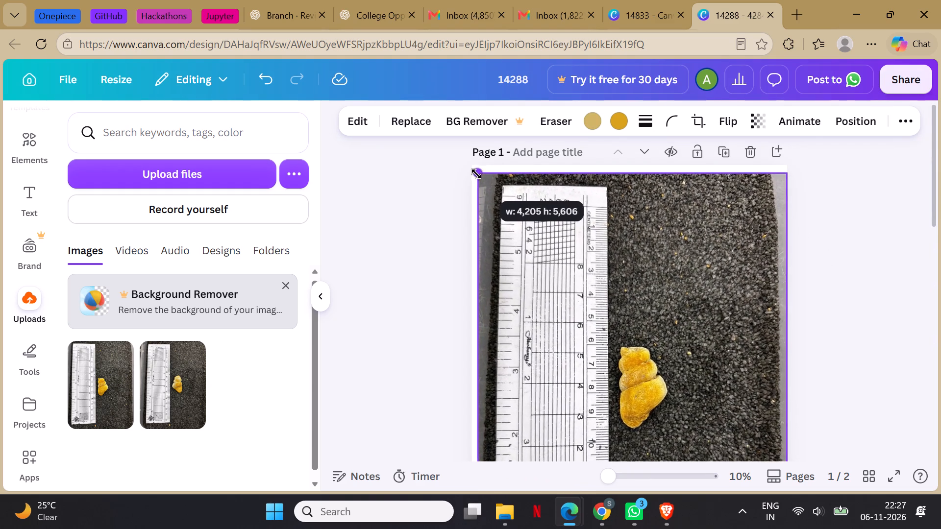
{"action": "left_click_drag", "start_coordinate": [476, 174], "coordinate": [471, 168]}
Change the number label on page 1 to 14288.
{"action": "scroll", "coordinate": [556, 239], "scroll_direction": "down", "scroll_amount": 2}
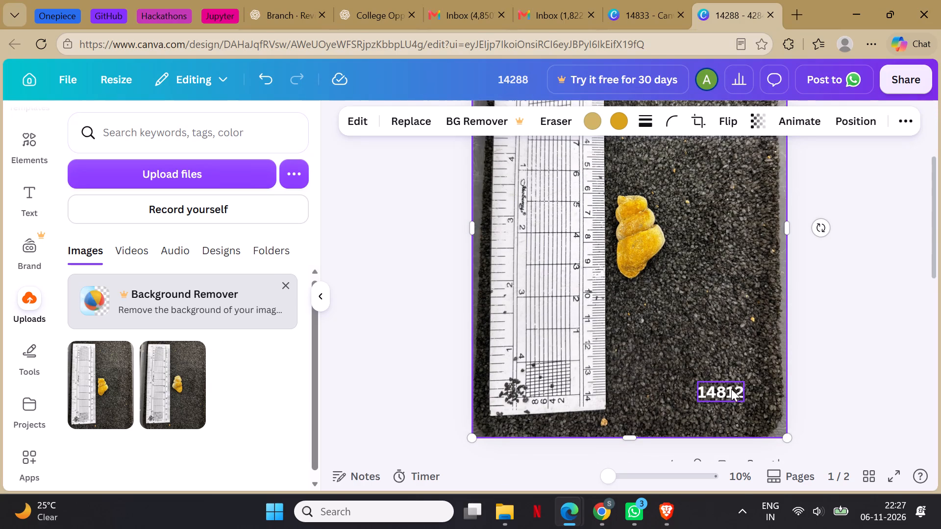
{"action": "left_click", "coordinate": [727, 388]}
{"action": "left_click", "coordinate": [730, 393]}
{"action": "key", "text": "Right"}
{"action": "key", "text": "Right"}
{"action": "key", "text": "Right"}
{"action": "key", "text": "BackSpace"}
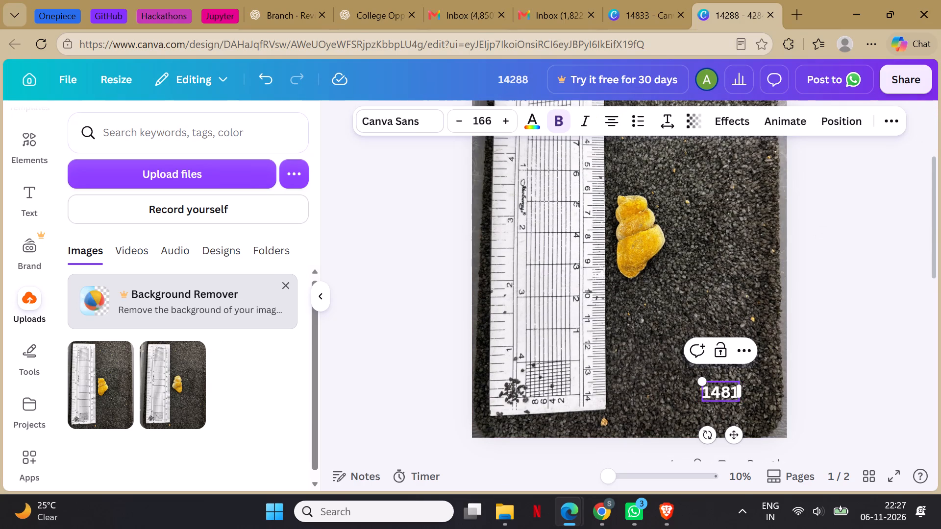
{"action": "key", "text": "BackSpace"}
{"action": "key", "text": "BackSpace"}
{"action": "key", "text": "BackSpace"}
{"action": "type", "text": "4288"}
{"action": "left_click", "coordinate": [840, 329]}
Enlarge the photo on page 2 from both opposite corners so it fills the page.
{"action": "scroll", "coordinate": [840, 329], "scroll_direction": "down", "scroll_amount": 2}
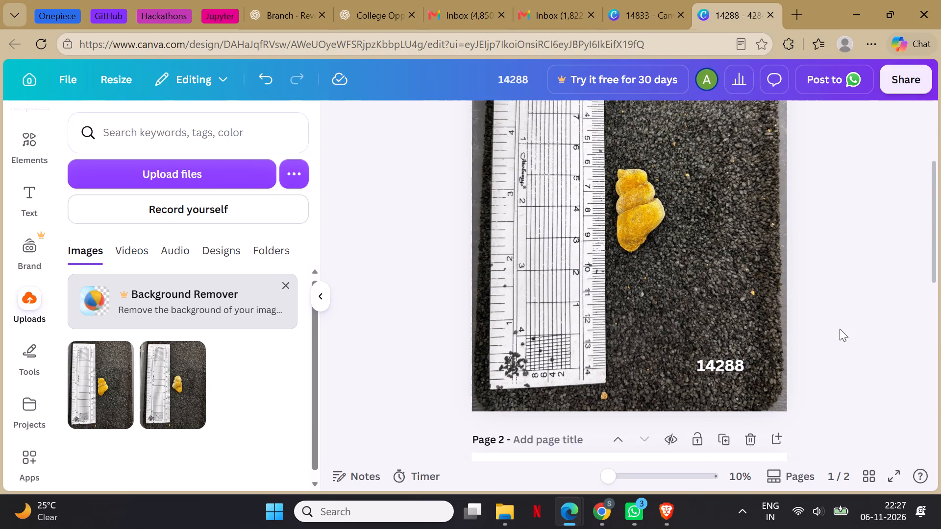
{"action": "scroll", "coordinate": [840, 329], "scroll_direction": "down", "scroll_amount": 5}
{"action": "left_click", "coordinate": [672, 316]}
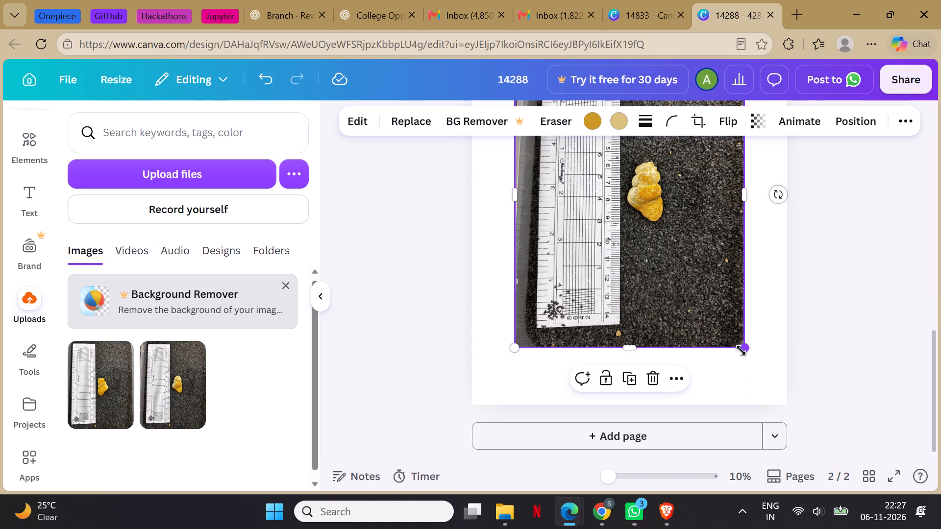
{"action": "left_click_drag", "start_coordinate": [743, 349], "coordinate": [782, 405]}
{"action": "scroll", "coordinate": [704, 349], "scroll_direction": "up", "scroll_amount": 2}
{"action": "scroll", "coordinate": [512, 194], "scroll_direction": "up", "scroll_amount": 1}
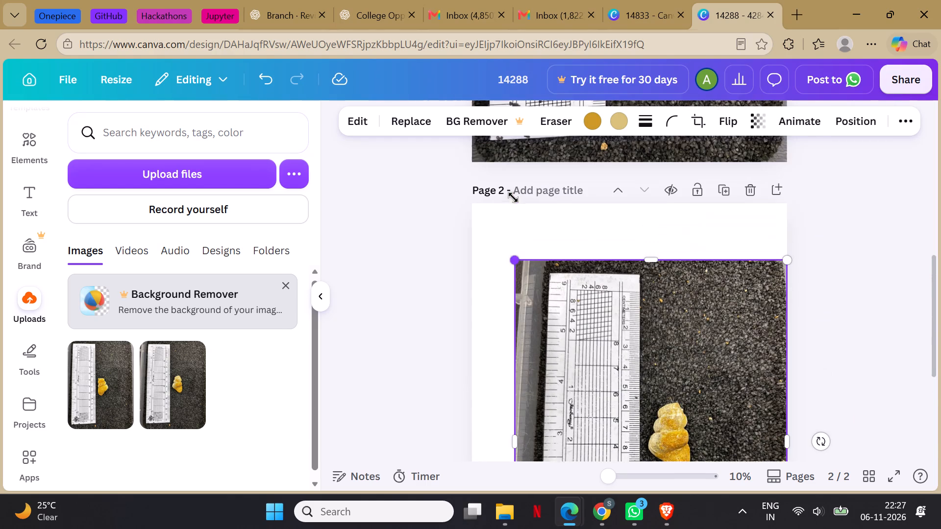
{"action": "left_click_drag", "start_coordinate": [516, 263], "coordinate": [482, 216]}
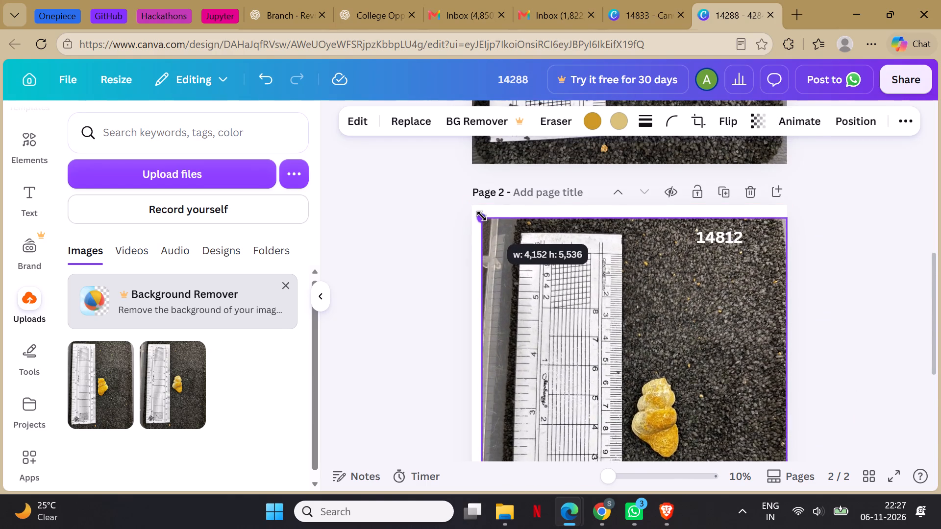
{"action": "left_click_drag", "start_coordinate": [482, 216], "coordinate": [477, 207]}
Change the number label on page 2 to 14288.
{"action": "left_click", "coordinate": [724, 241]}
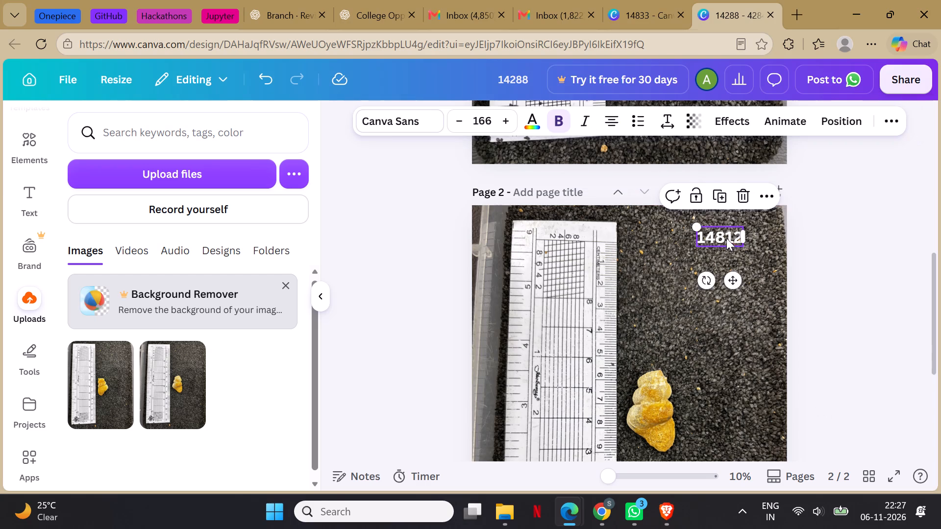
{"action": "left_click", "coordinate": [730, 237]}
{"action": "key", "text": "Right"}
{"action": "key", "text": "Right"}
{"action": "key", "text": "BackSpace"}
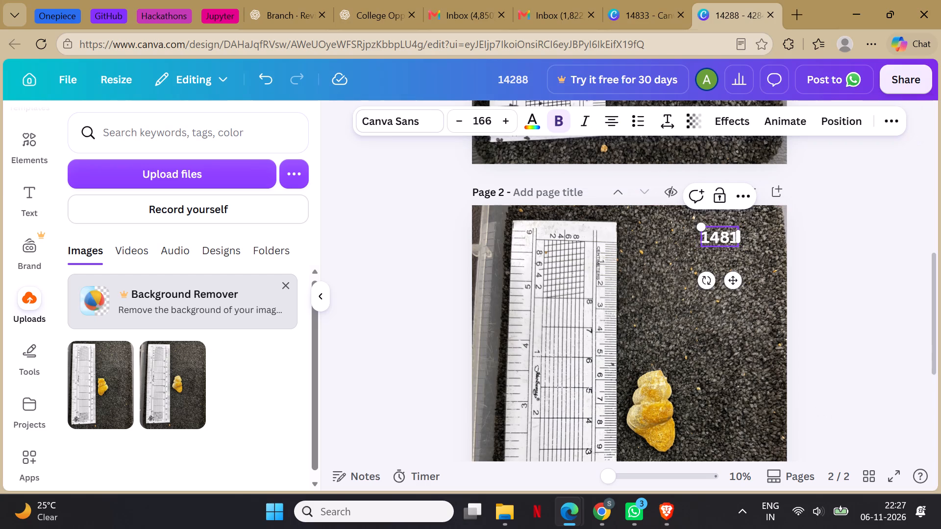
{"action": "key", "text": "BackSpace"}
{"action": "key", "text": "BackSpace"}
{"action": "type", "text": "288"}
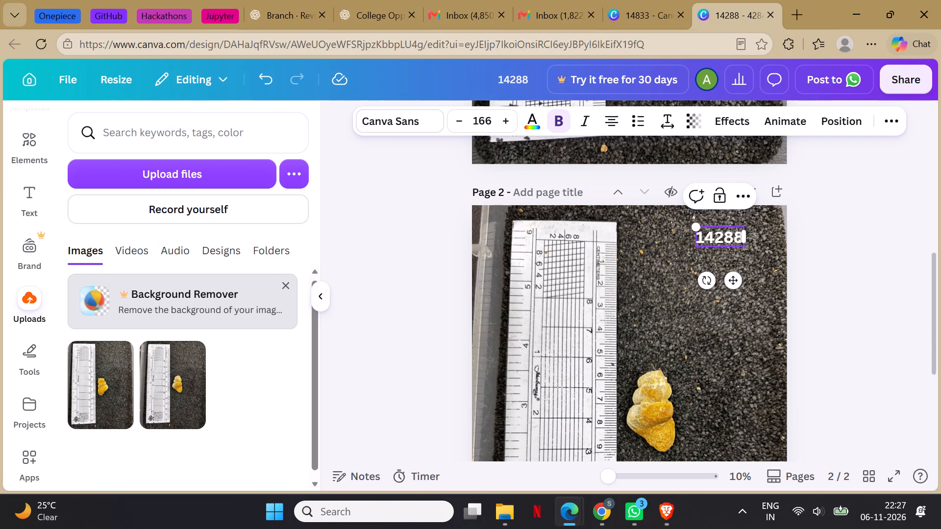
{"action": "left_click", "coordinate": [859, 234]}
Shift the 14288 labels on page 2 and page 1 closer to the right edge of their photos.
{"action": "left_click", "coordinate": [718, 237]}
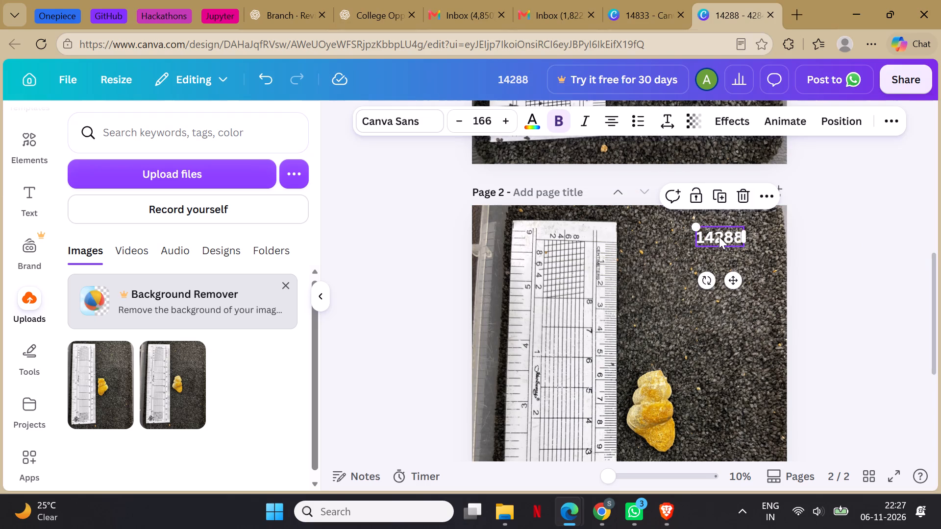
{"action": "left_click_drag", "start_coordinate": [719, 237], "coordinate": [744, 228]}
{"action": "left_click", "coordinate": [811, 247]}
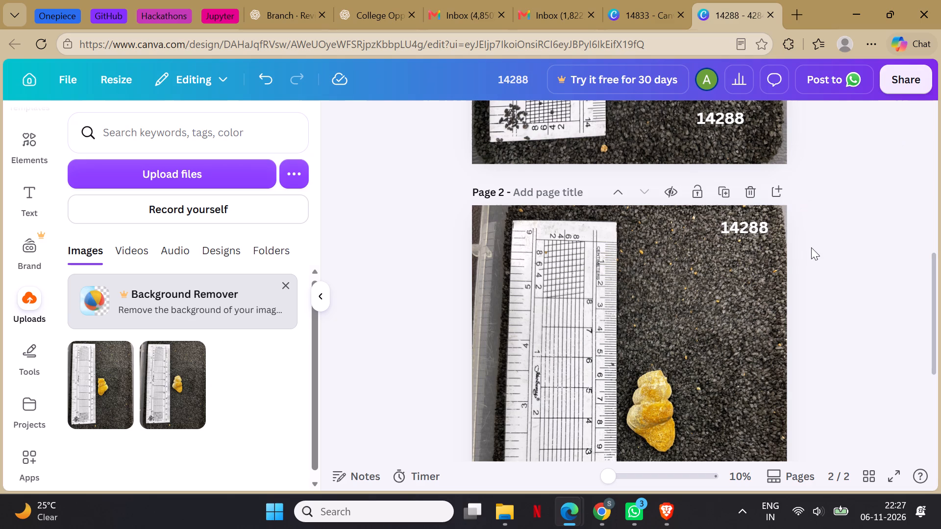
{"action": "left_click_drag", "start_coordinate": [721, 117], "coordinate": [737, 120]}
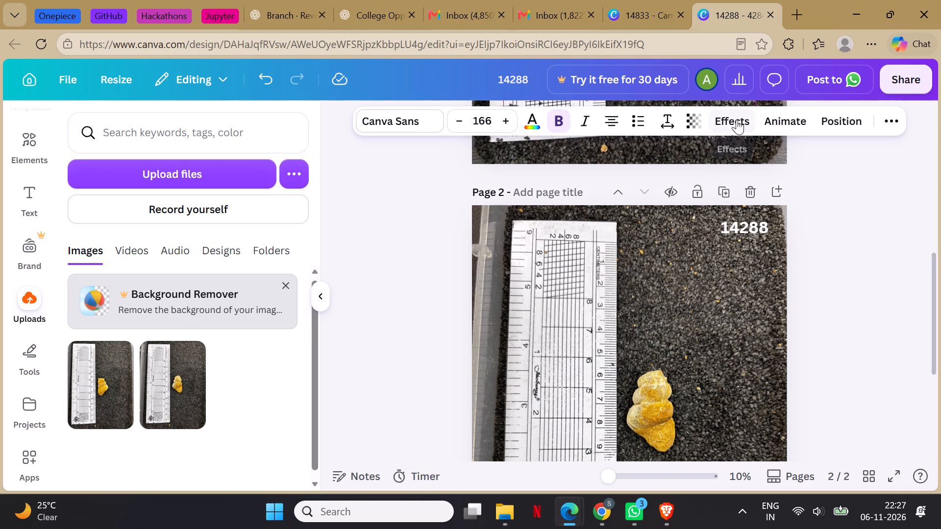
{"action": "left_click_drag", "start_coordinate": [737, 120], "coordinate": [745, 120]}
{"action": "scroll", "coordinate": [841, 174], "scroll_direction": "up", "scroll_amount": 2}
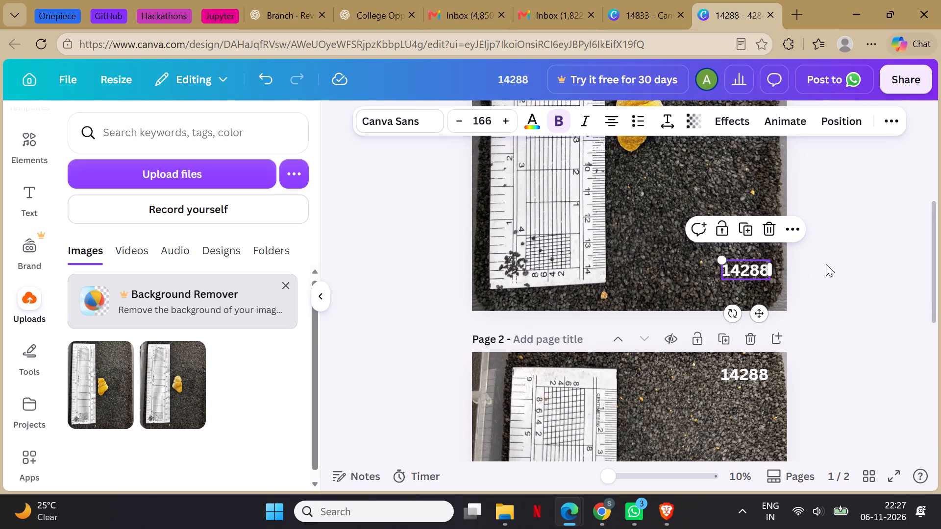
{"action": "left_click", "coordinate": [830, 263]}
{"action": "scroll", "coordinate": [837, 307], "scroll_direction": "down", "scroll_amount": 4}
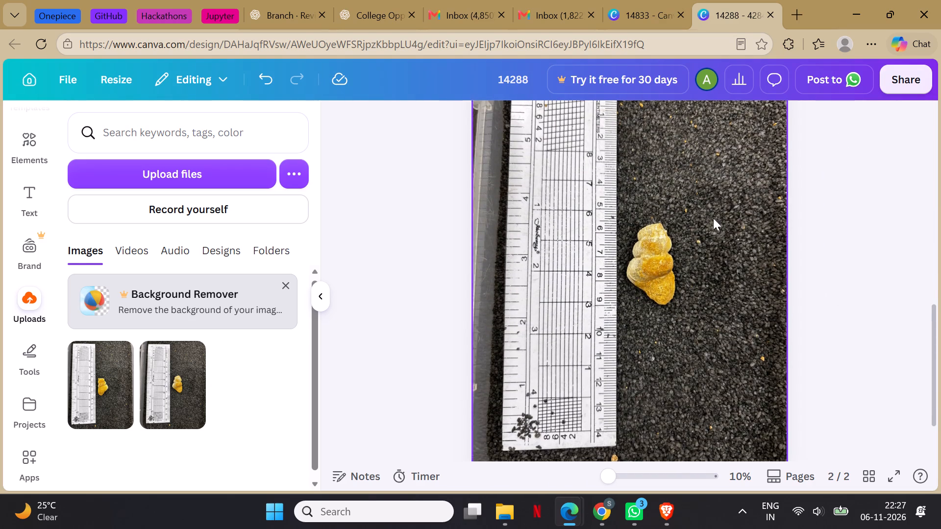
Select both 14288 photos in the uploaded images.
{"action": "left_click", "coordinate": [155, 355]}
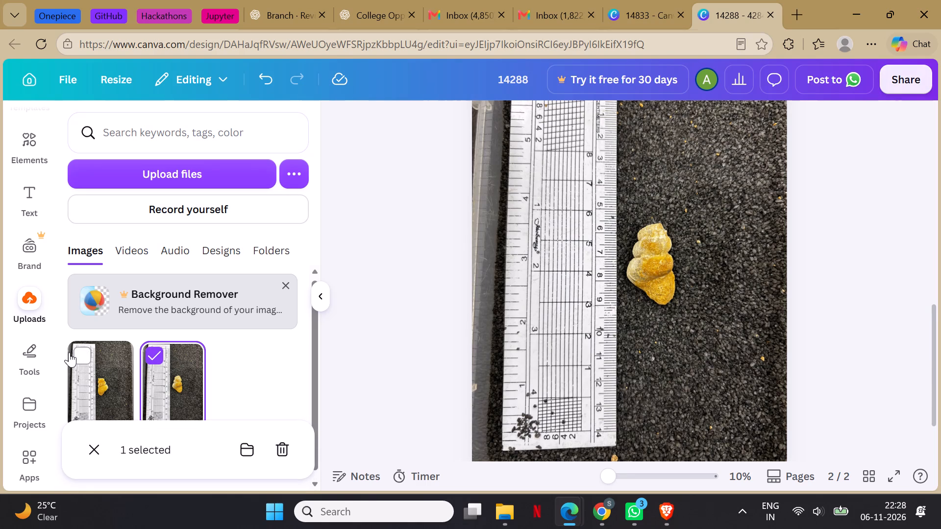
{"action": "left_click", "coordinate": [78, 358]}
Download all pages of the 14288 design as PNG.
{"action": "left_click", "coordinate": [887, 75]}
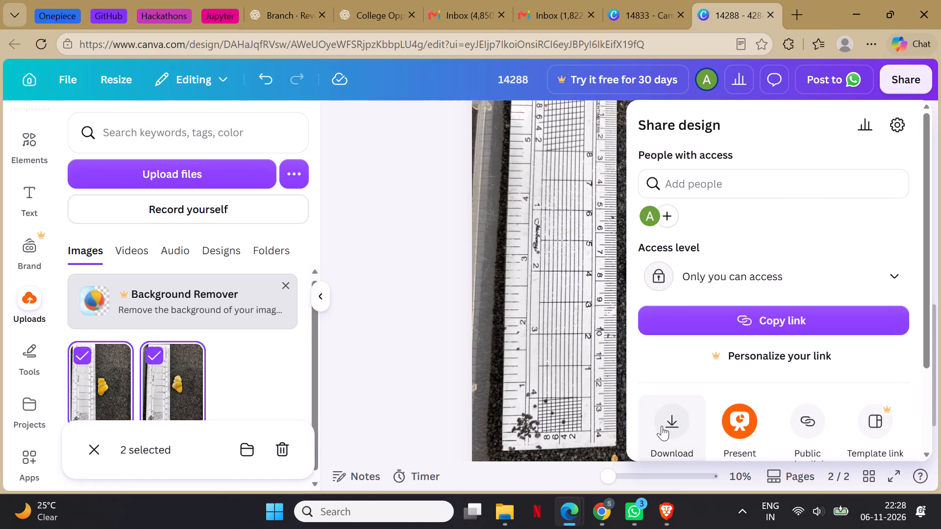
{"action": "left_click", "coordinate": [663, 426]}
{"action": "scroll", "coordinate": [744, 227], "scroll_direction": "down", "scroll_amount": 8}
{"action": "left_click", "coordinate": [777, 436]}
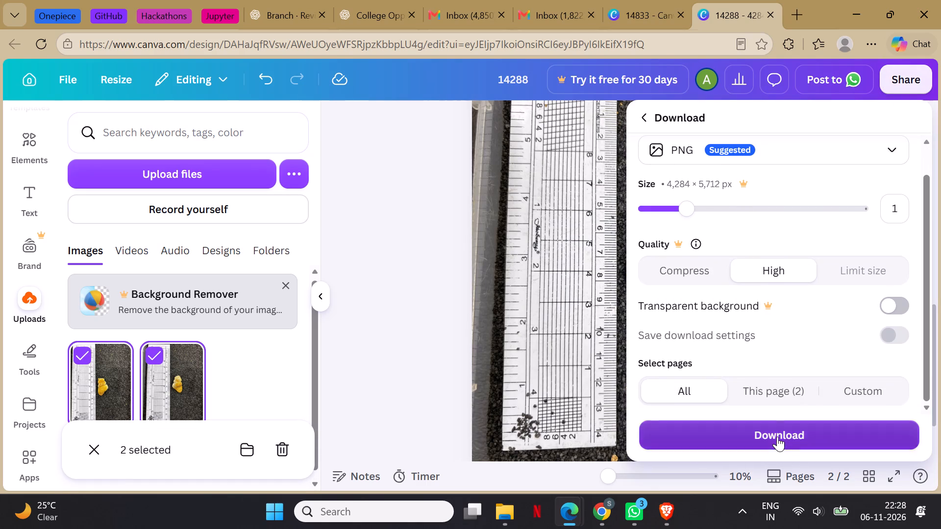
Move the 14288 folder from Downloads into Documents, and leave the 14248 folder selected in Downloads.
{"action": "left_click", "coordinate": [500, 516]}
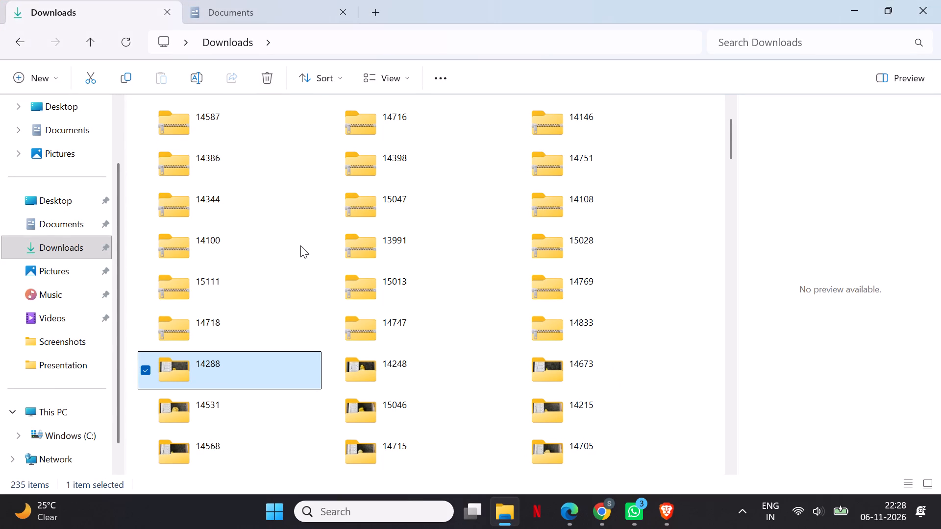
{"action": "key", "text": "ctrl+x"}
{"action": "left_click", "coordinate": [260, 10]}
{"action": "key", "text": "ctrl+v"}
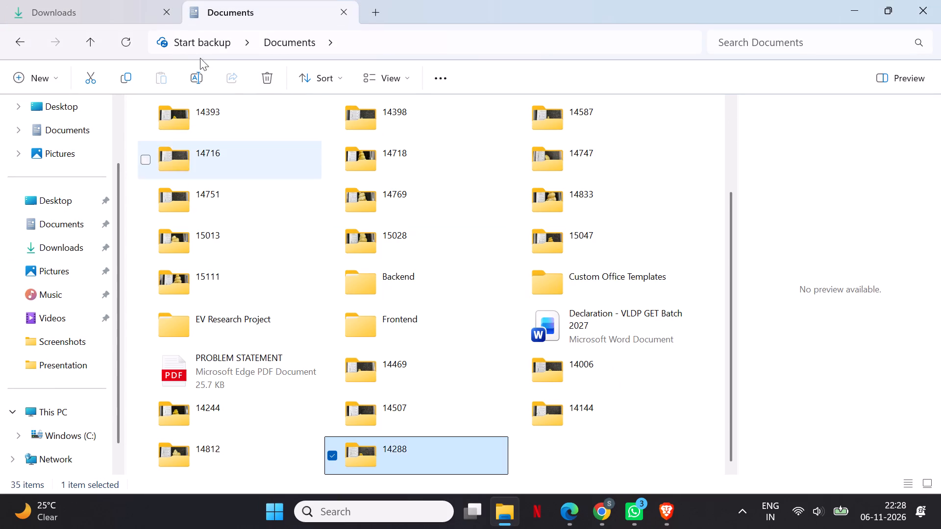
{"action": "left_click", "coordinate": [111, 14]}
{"action": "left_click", "coordinate": [233, 370]}
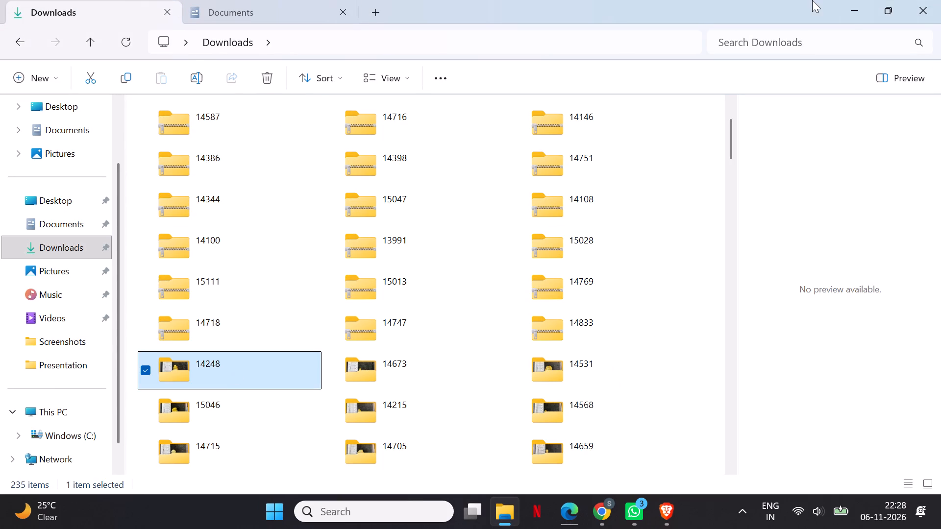
{"action": "left_click", "coordinate": [847, 17]}
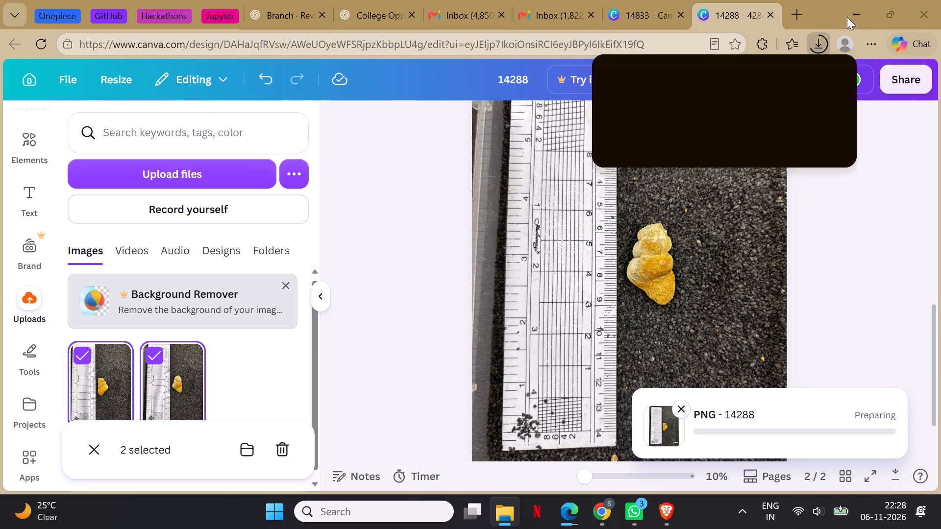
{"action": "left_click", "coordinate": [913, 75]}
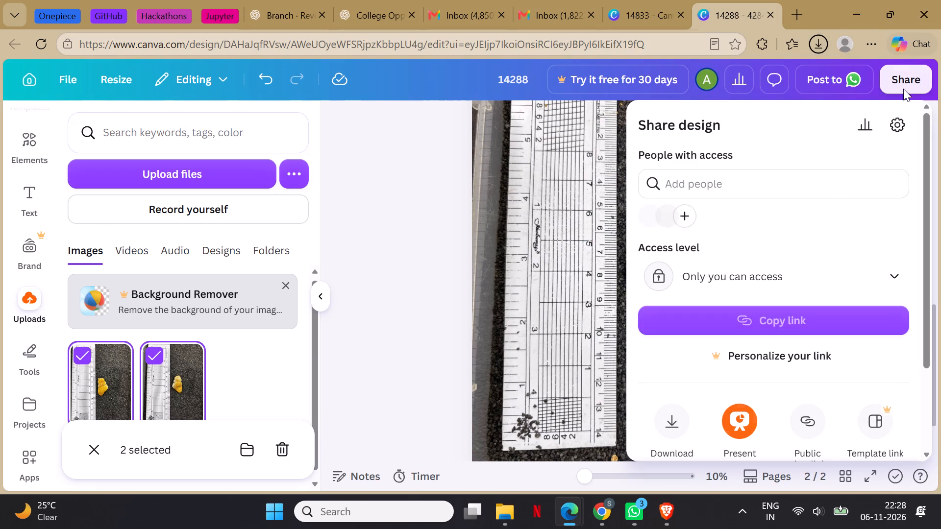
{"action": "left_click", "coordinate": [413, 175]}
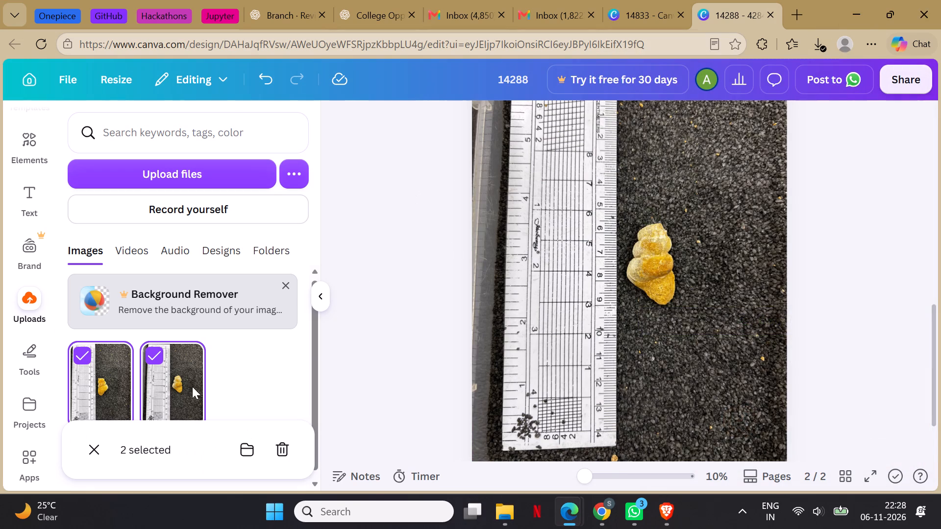
Upload IMG_8169 and IMG_8170 from the 14248 folder in Downloads.
{"action": "left_click", "coordinate": [144, 169]}
{"action": "scroll", "coordinate": [198, 235], "scroll_direction": "down", "scroll_amount": 3}
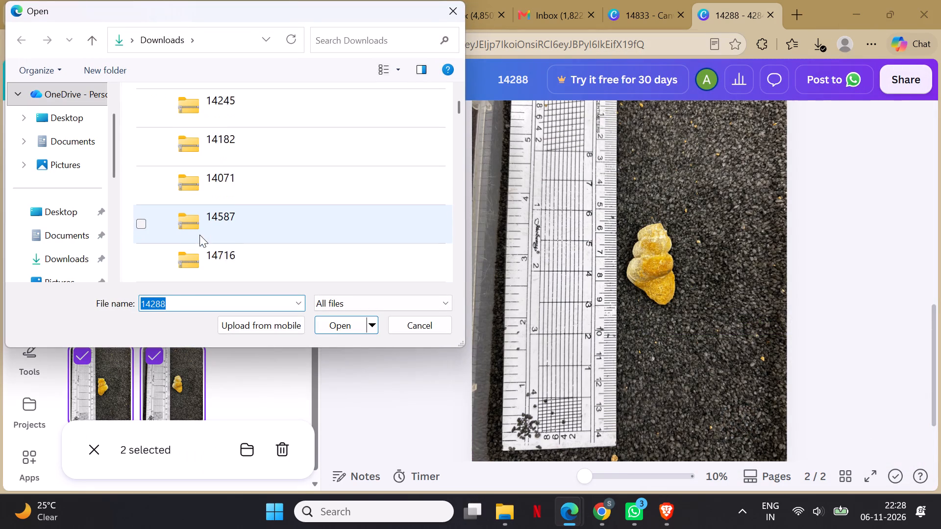
{"action": "scroll", "coordinate": [199, 235], "scroll_direction": "down", "scroll_amount": 6}
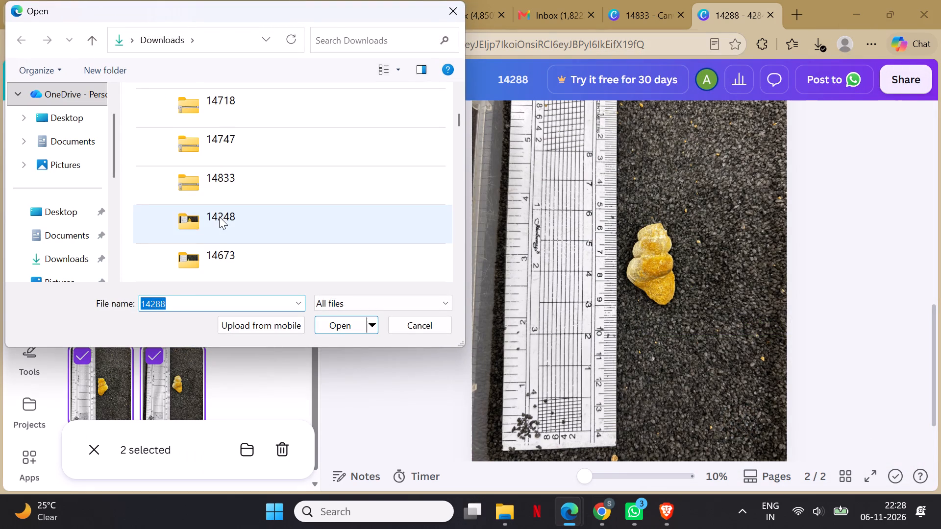
{"action": "double_click", "coordinate": [219, 216]}
{"action": "left_click_drag", "start_coordinate": [221, 216], "coordinate": [260, 134]}
{"action": "left_click", "coordinate": [336, 324]}
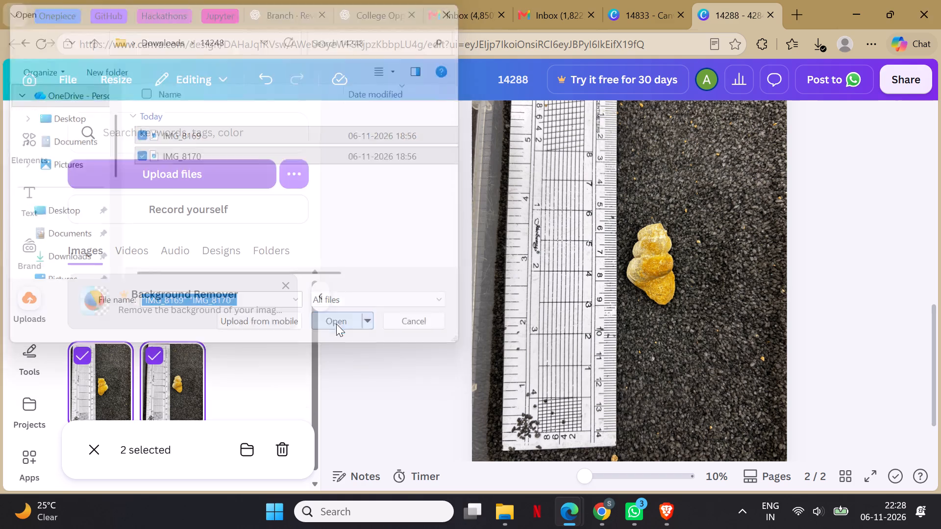
Move the two selected 14288 photos in the uploaded images to the trash.
{"action": "left_click", "coordinate": [289, 447]}
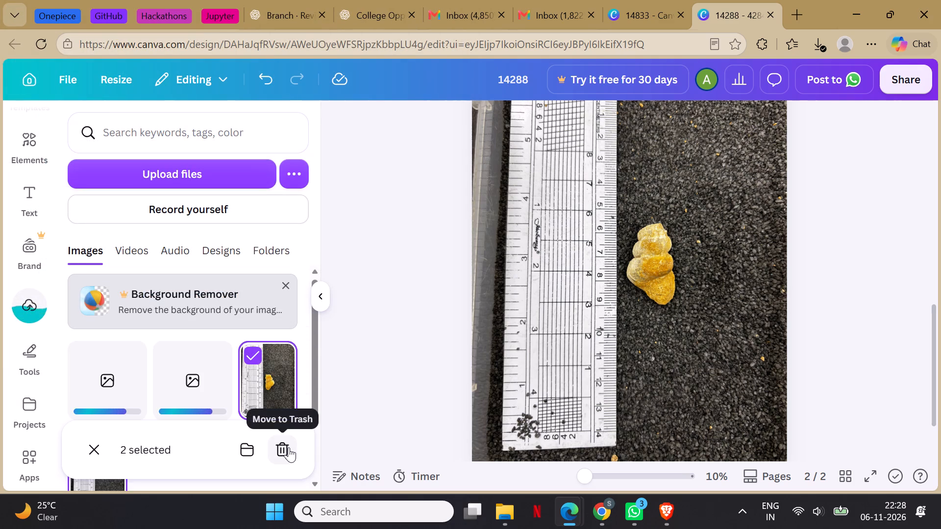
Confirm moving the two selected 14288 photos to the trash.
{"action": "left_click", "coordinate": [547, 300]}
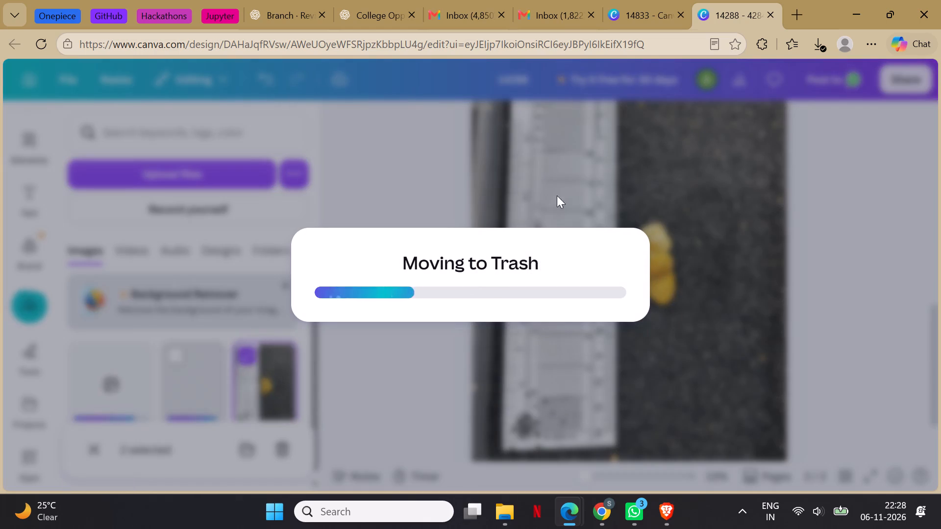
Rename the design as 14248.
{"action": "left_click", "coordinate": [527, 78]}
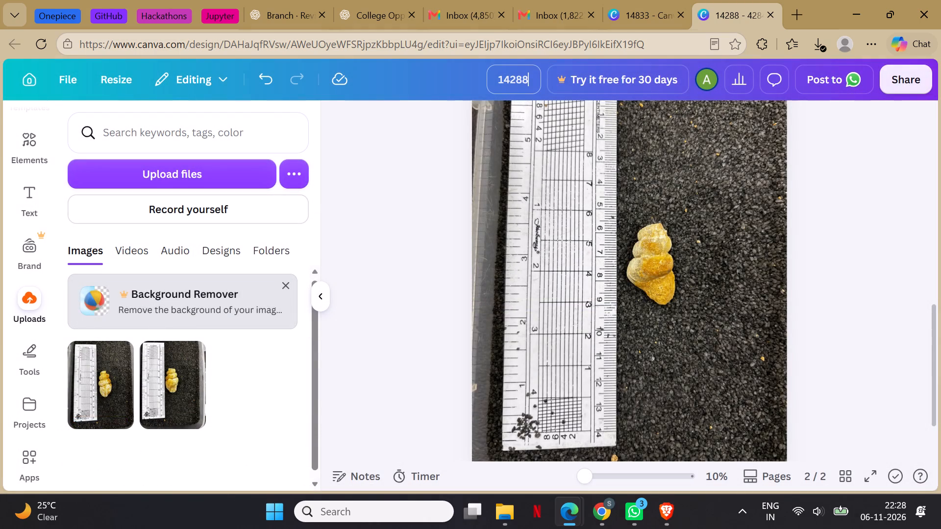
{"action": "key", "text": "BackSpace"}
{"action": "key", "text": "BackSpace"}
{"action": "type", "text": "48"}
{"action": "key", "text": "Return"}
Delete the old 14288 specimen photos from page 2 and page 1, keeping the number labels.
{"action": "left_click", "coordinate": [720, 170]}
{"action": "left_click", "coordinate": [660, 163]}
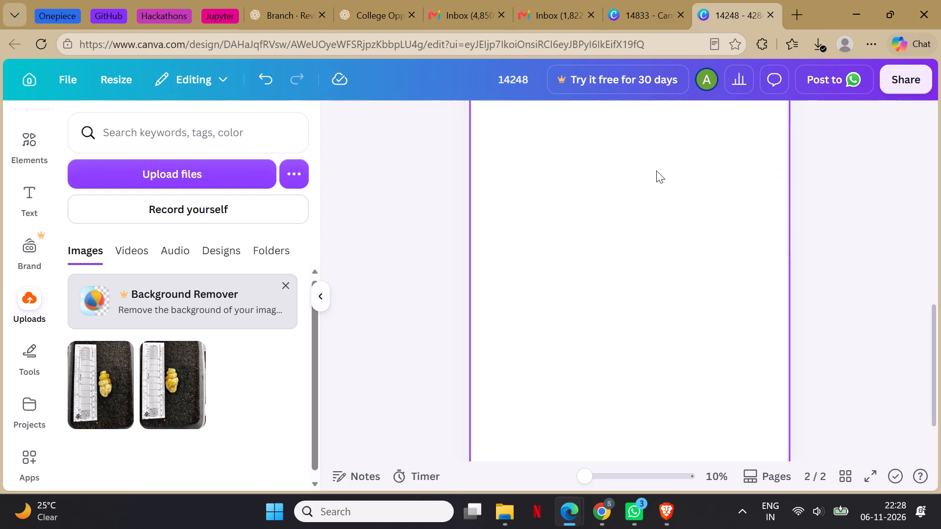
{"action": "scroll", "coordinate": [662, 194], "scroll_direction": "down", "scroll_amount": 4}
{"action": "scroll", "coordinate": [676, 299], "scroll_direction": "down", "scroll_amount": 4}
{"action": "scroll", "coordinate": [674, 288], "scroll_direction": "up", "scroll_amount": 7}
{"action": "left_click", "coordinate": [674, 298]}
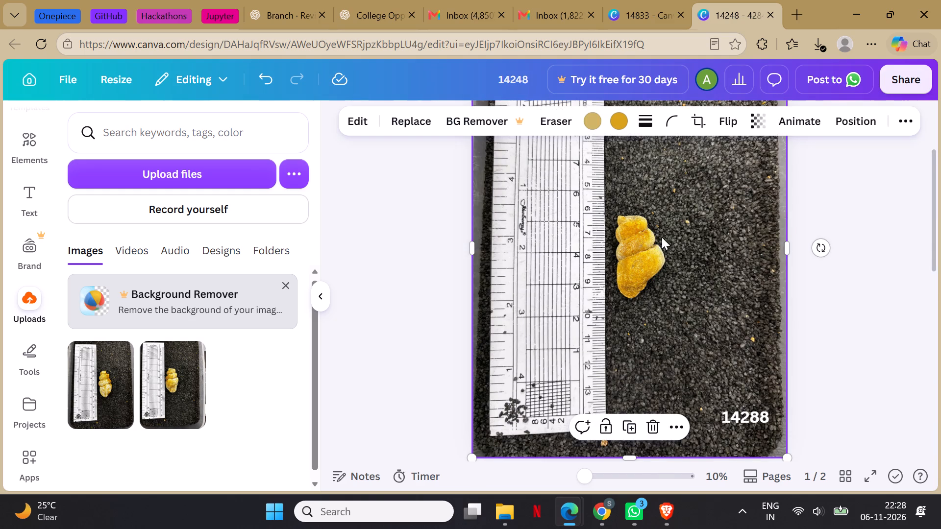
{"action": "left_click", "coordinate": [655, 430]}
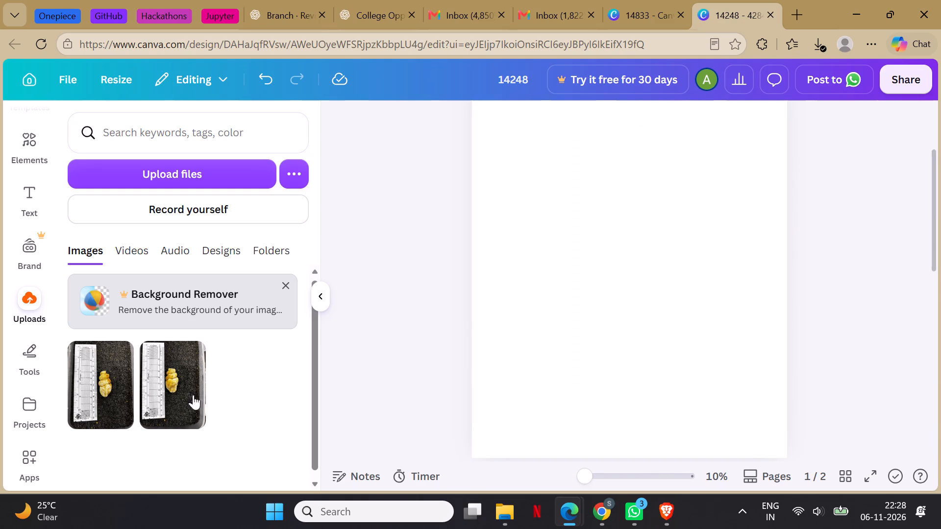
Place the second uploaded 14248 photo on page 1 and the first uploaded photo on page 2.
{"action": "left_click", "coordinate": [173, 398]}
{"action": "scroll", "coordinate": [712, 307], "scroll_direction": "down", "scroll_amount": 4}
{"action": "double_click", "coordinate": [550, 299]}
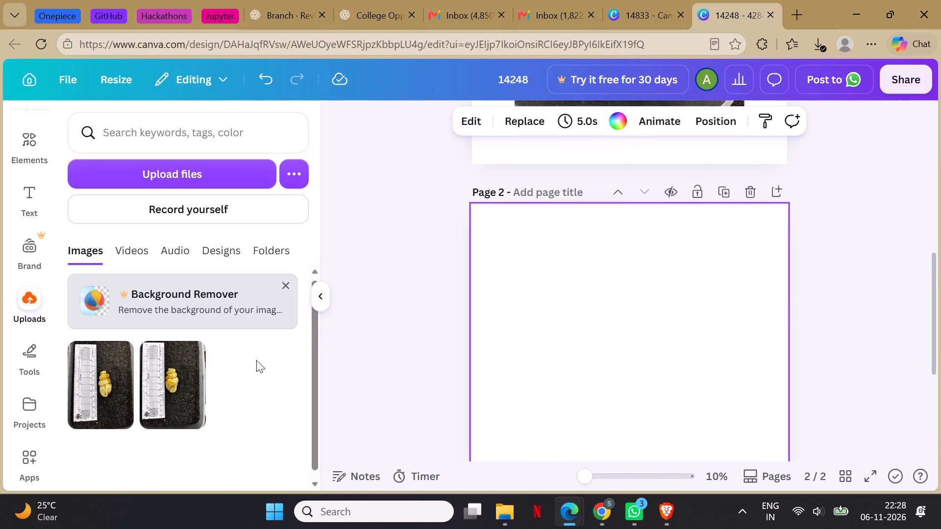
{"action": "left_click", "coordinate": [94, 406]}
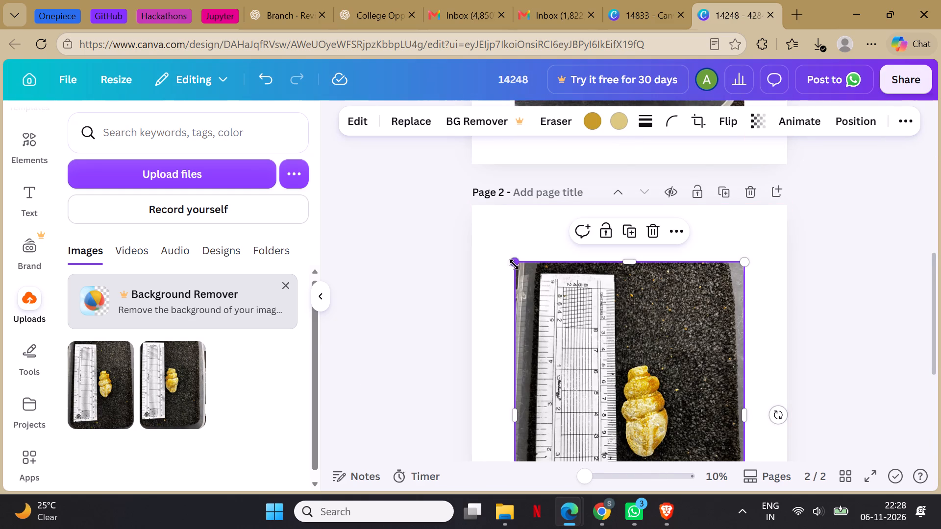
Enlarge the page 2 photo from its opposite corners so it fills the whole page.
{"action": "left_click_drag", "start_coordinate": [514, 264], "coordinate": [474, 208]}
{"action": "scroll", "coordinate": [562, 253], "scroll_direction": "down", "scroll_amount": 3}
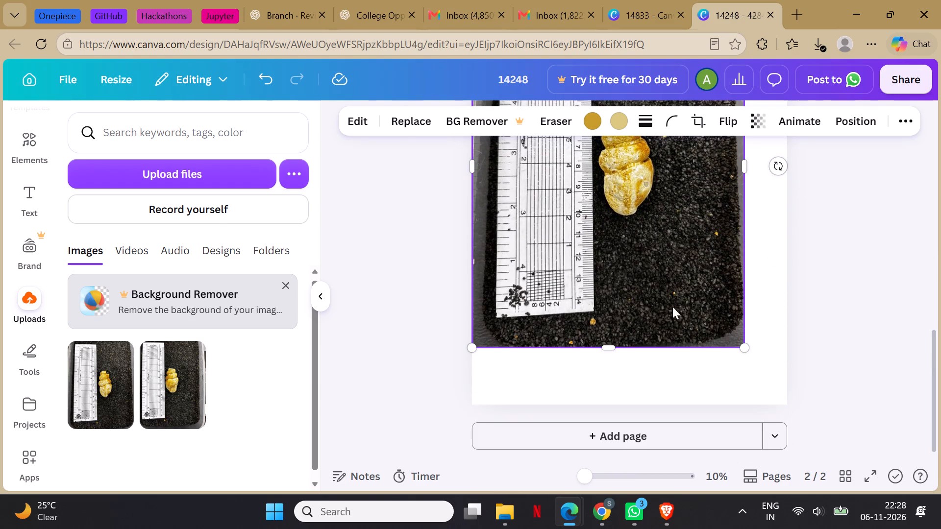
{"action": "left_click_drag", "start_coordinate": [742, 346], "coordinate": [797, 403]}
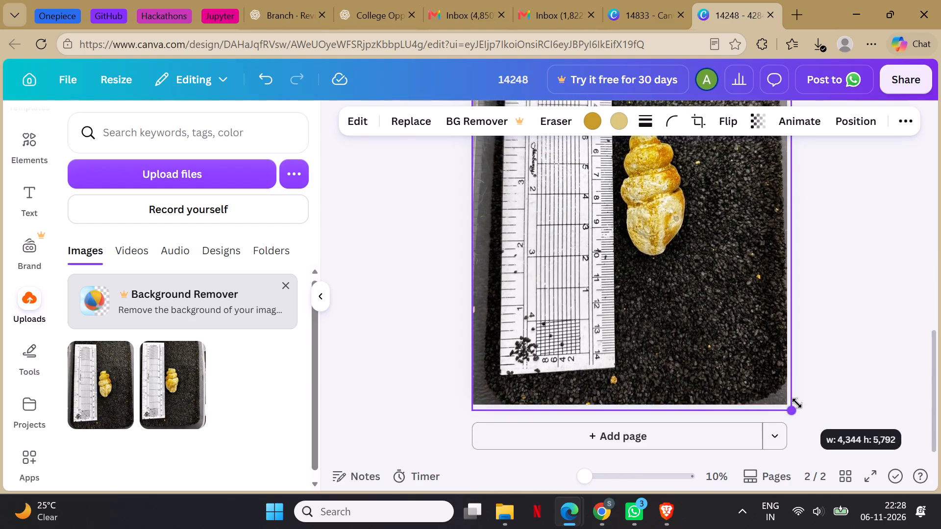
{"action": "left_click_drag", "start_coordinate": [797, 403], "coordinate": [787, 398]}
Change the number label on page 2 to 14248.
{"action": "scroll", "coordinate": [720, 334], "scroll_direction": "up", "scroll_amount": 4}
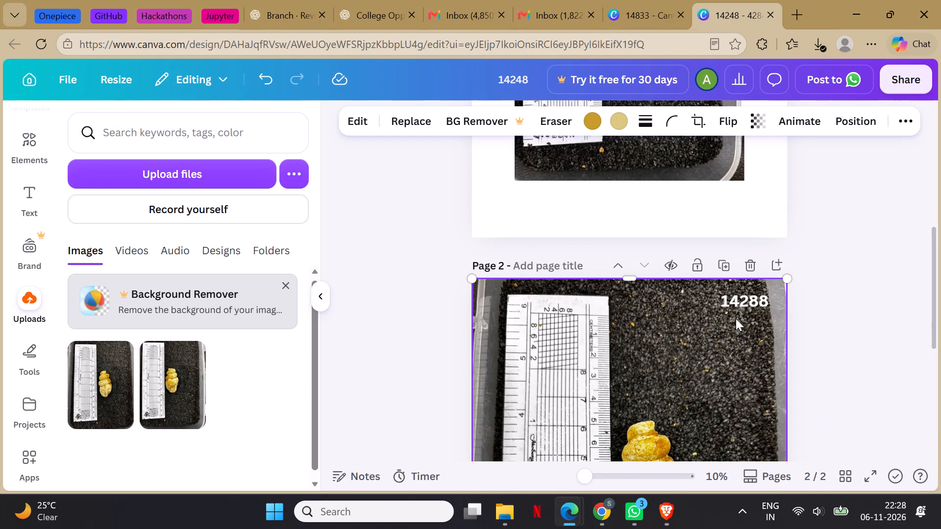
{"action": "left_click", "coordinate": [749, 298]}
{"action": "left_click", "coordinate": [757, 303]}
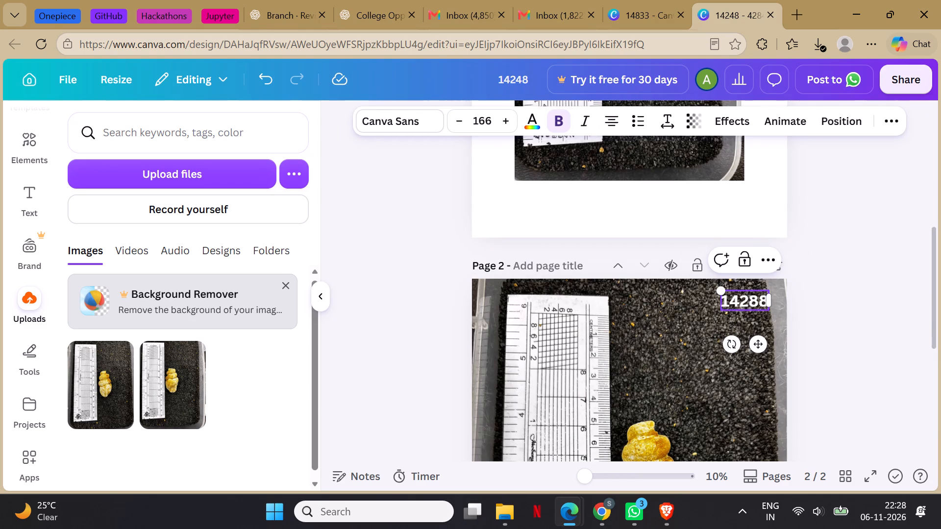
{"action": "key", "text": "Right"}
{"action": "key", "text": "Right"}
{"action": "key", "text": "Right"}
{"action": "key", "text": "Right"}
{"action": "key", "text": "Right"}
{"action": "key", "text": "BackSpace"}
{"action": "key", "text": "BackSpace"}
{"action": "type", "text": "48"}
Enlarge the page 1 photo from its opposite corners so it fills the whole page.
{"action": "scroll", "coordinate": [757, 303], "scroll_direction": "up", "scroll_amount": 4}
{"action": "left_click", "coordinate": [718, 359]}
{"action": "scroll", "coordinate": [718, 359], "scroll_direction": "down", "scroll_amount": 3}
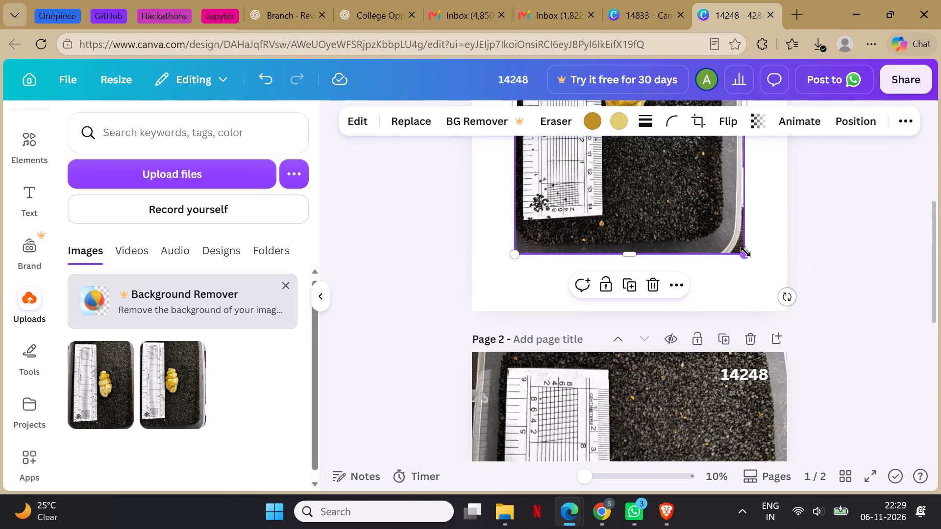
{"action": "left_click_drag", "start_coordinate": [745, 252], "coordinate": [784, 307]}
{"action": "scroll", "coordinate": [542, 234], "scroll_direction": "up", "scroll_amount": 3}
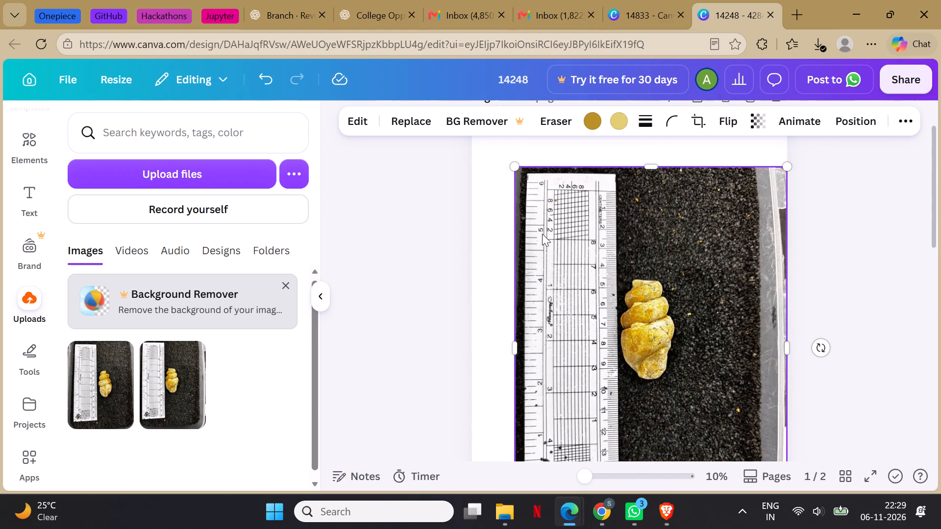
{"action": "scroll", "coordinate": [542, 235], "scroll_direction": "up", "scroll_amount": 1}
{"action": "left_click_drag", "start_coordinate": [517, 223], "coordinate": [476, 167]}
Change the number label on page 1 to 14248.
{"action": "scroll", "coordinate": [590, 246], "scroll_direction": "down", "scroll_amount": 3}
{"action": "left_click", "coordinate": [748, 323]}
{"action": "left_click", "coordinate": [751, 324]}
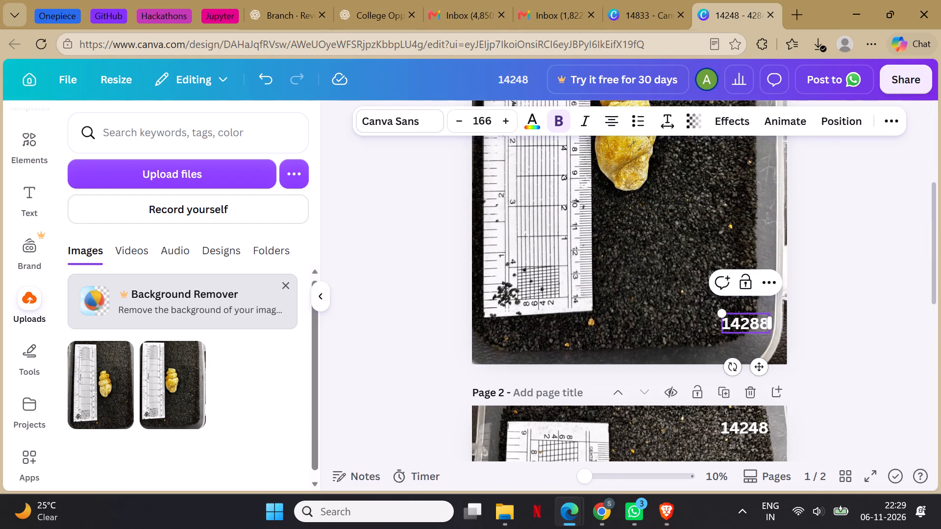
{"action": "key", "text": "Right"}
{"action": "key", "text": "Right"}
{"action": "key", "text": "Right"}
{"action": "key", "text": "BackSpace"}
{"action": "key", "text": "BackSpace"}
{"action": "type", "text": "48"}
{"action": "left_click", "coordinate": [826, 325]}
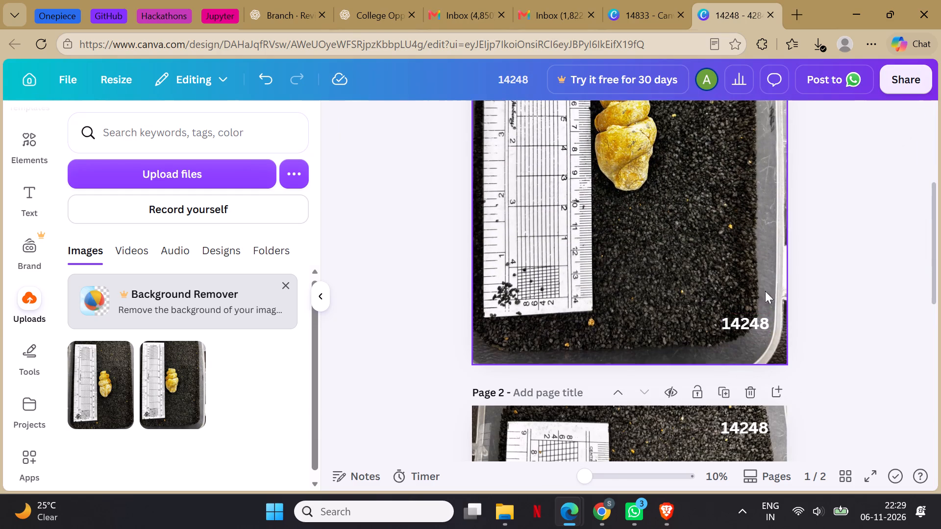
Select both 14248 photos in the uploaded images.
{"action": "left_click", "coordinate": [155, 356]}
{"action": "left_click", "coordinate": [90, 354]}
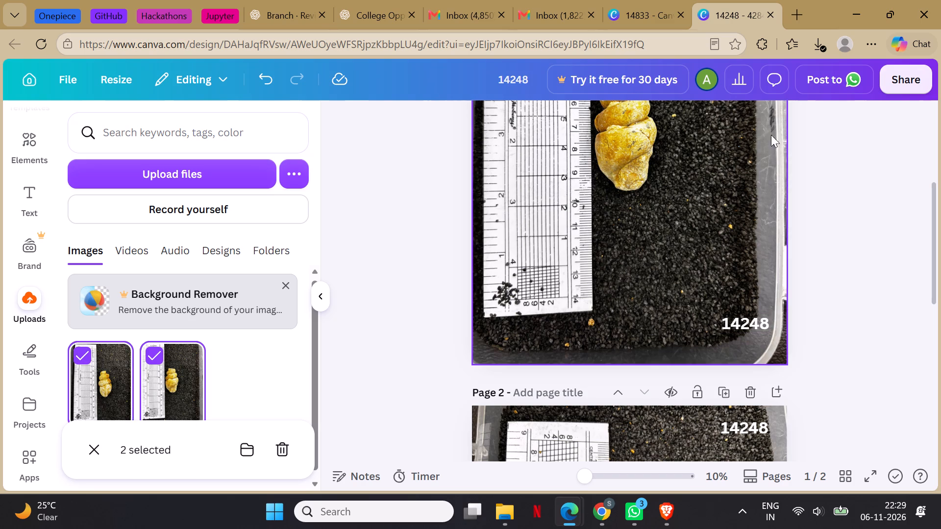
Download all pages of the 14248 design as PNG.
{"action": "left_click", "coordinate": [893, 80]}
{"action": "scroll", "coordinate": [754, 272], "scroll_direction": "down", "scroll_amount": 4}
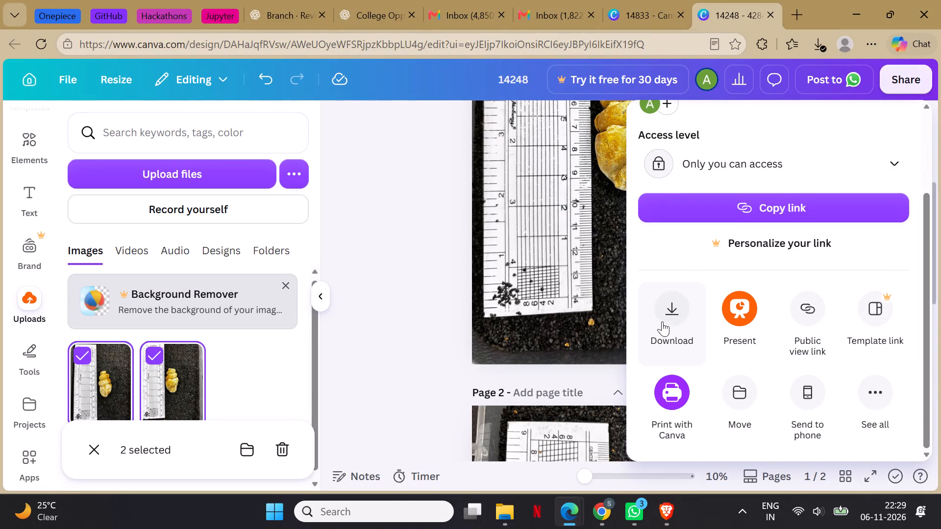
{"action": "left_click", "coordinate": [667, 306]}
{"action": "scroll", "coordinate": [711, 338], "scroll_direction": "down", "scroll_amount": 7}
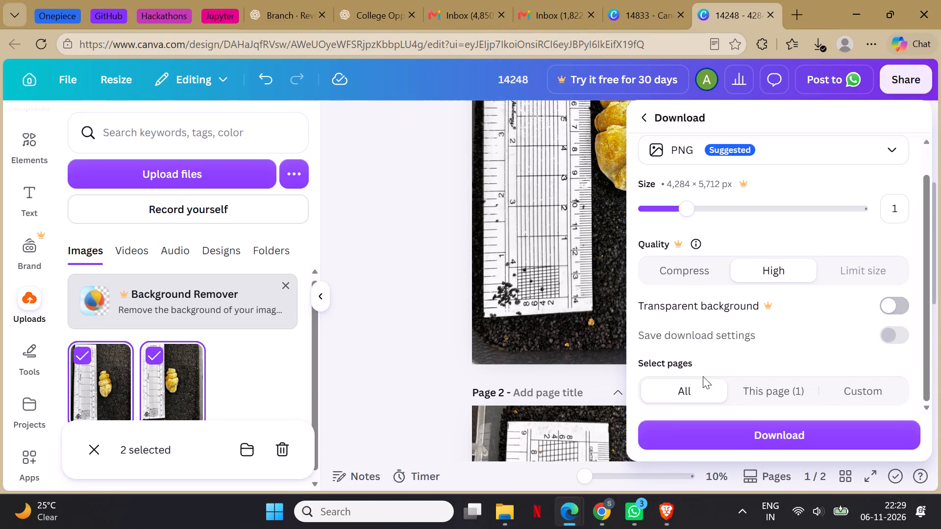
{"action": "left_click", "coordinate": [751, 437]}
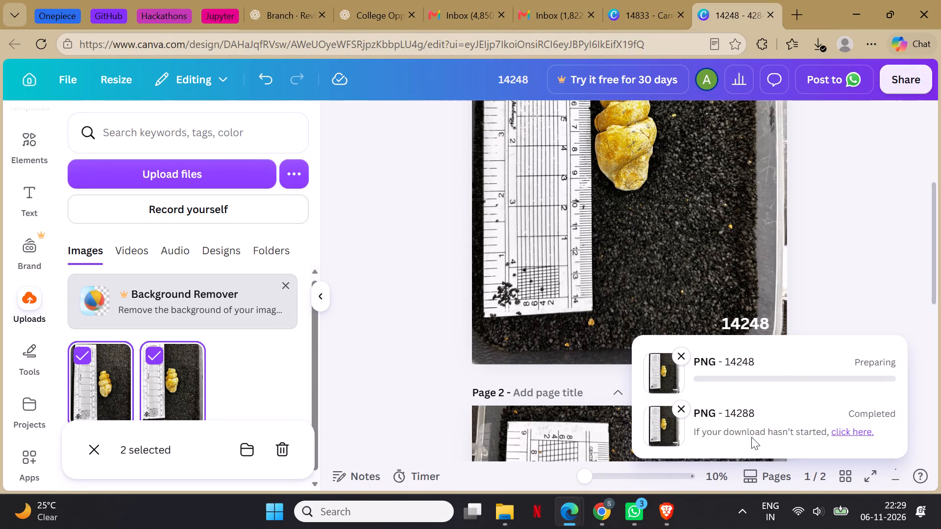
In File Explorer, move the 14248 folder from Downloads into Documents, and leave the 14673 folder selected in Downloads.
{"action": "left_click", "coordinate": [494, 516]}
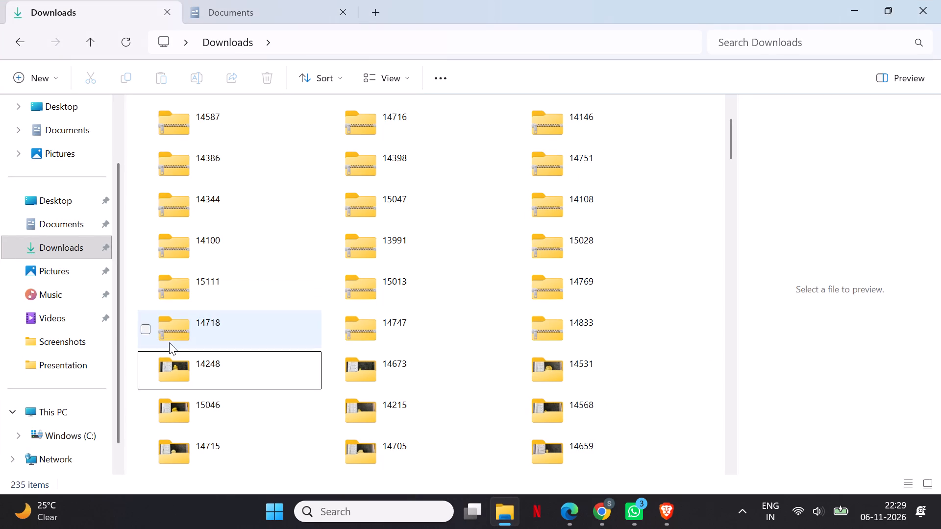
{"action": "left_click", "coordinate": [184, 359]}
{"action": "key", "text": "ctrl+x"}
{"action": "left_click", "coordinate": [248, 15]}
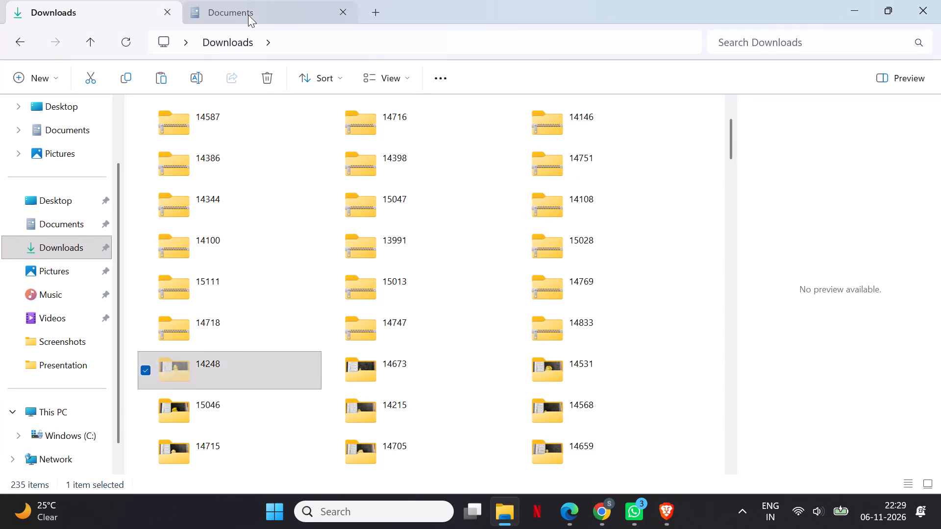
{"action": "key", "text": "ctrl+v"}
{"action": "left_click", "coordinate": [81, 13]}
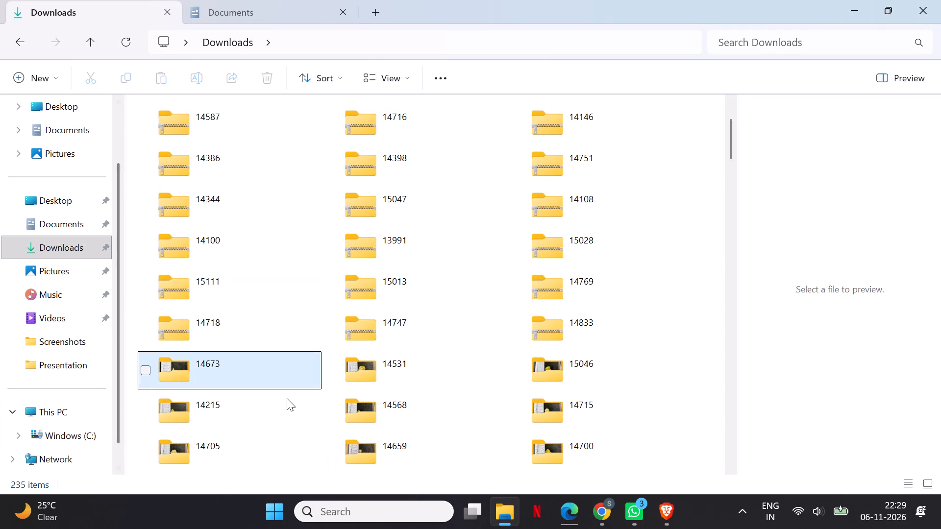
{"action": "left_click", "coordinate": [218, 368]}
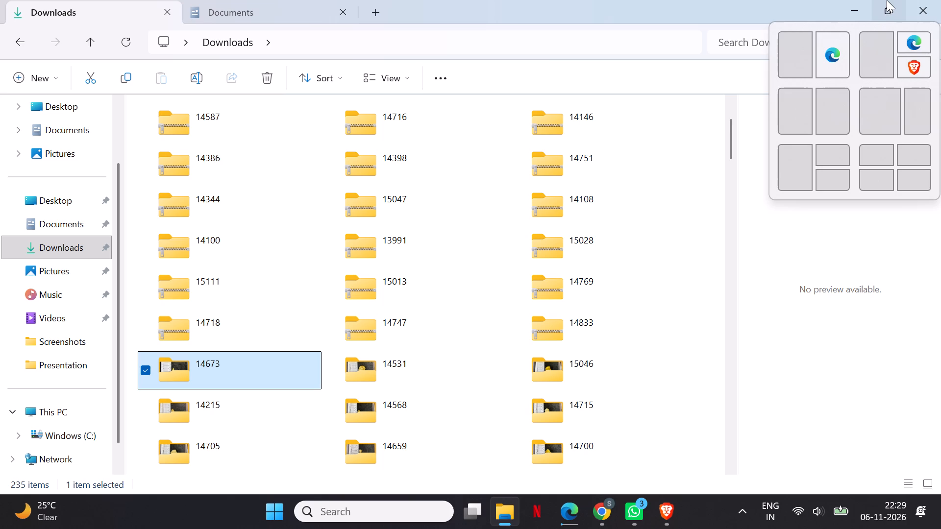
{"action": "left_click", "coordinate": [863, 12]}
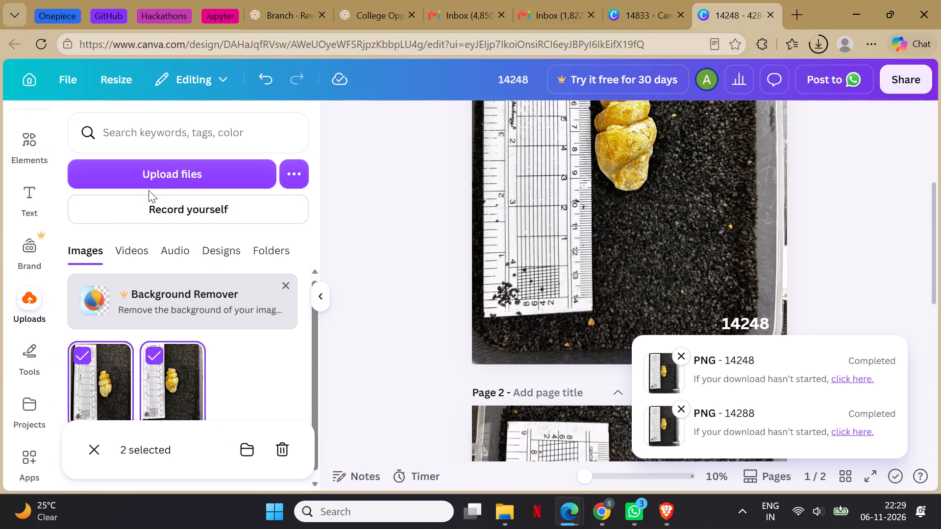
Upload the two photos from the 14673 folder in Downloads to the Canva design.
{"action": "left_click", "coordinate": [160, 177]}
{"action": "scroll", "coordinate": [209, 279], "scroll_direction": "down", "scroll_amount": 6}
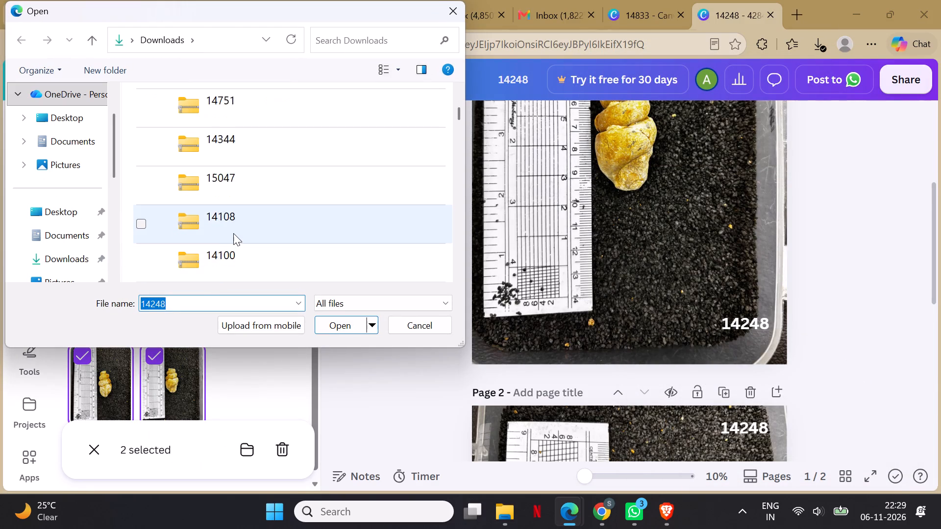
{"action": "scroll", "coordinate": [233, 233], "scroll_direction": "down", "scroll_amount": 5}
{"action": "scroll", "coordinate": [233, 233], "scroll_direction": "up", "scroll_amount": 3}
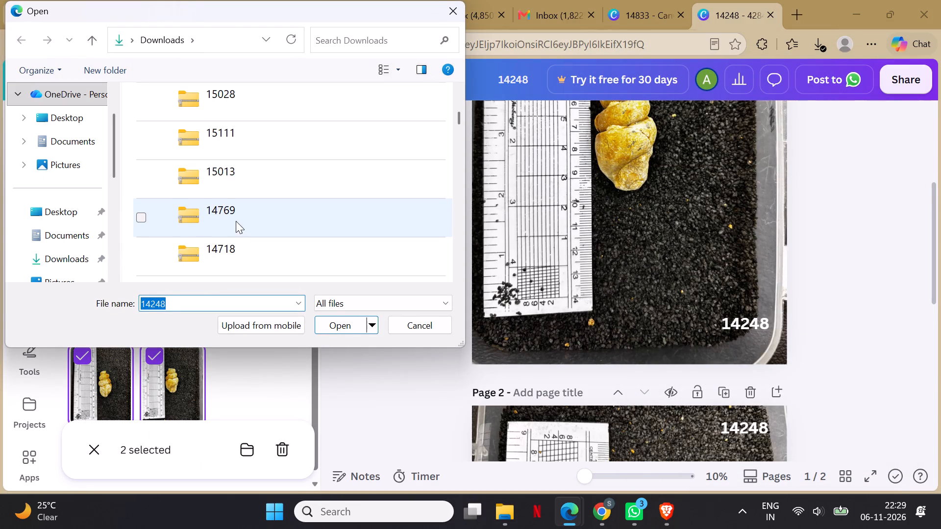
{"action": "scroll", "coordinate": [236, 221], "scroll_direction": "down", "scroll_amount": 1}
{"action": "left_click", "coordinate": [244, 260]}
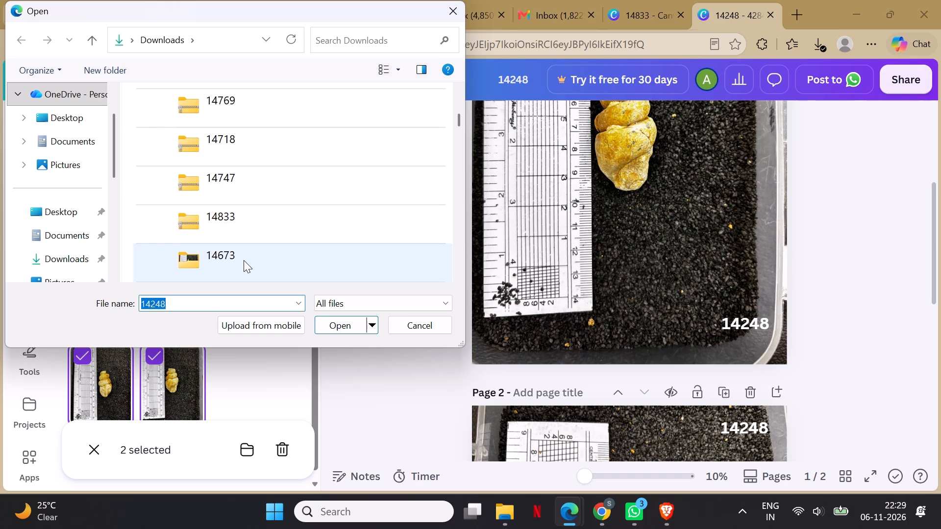
{"action": "left_click", "coordinate": [244, 260]}
{"action": "triple_click", "coordinate": [277, 262]}
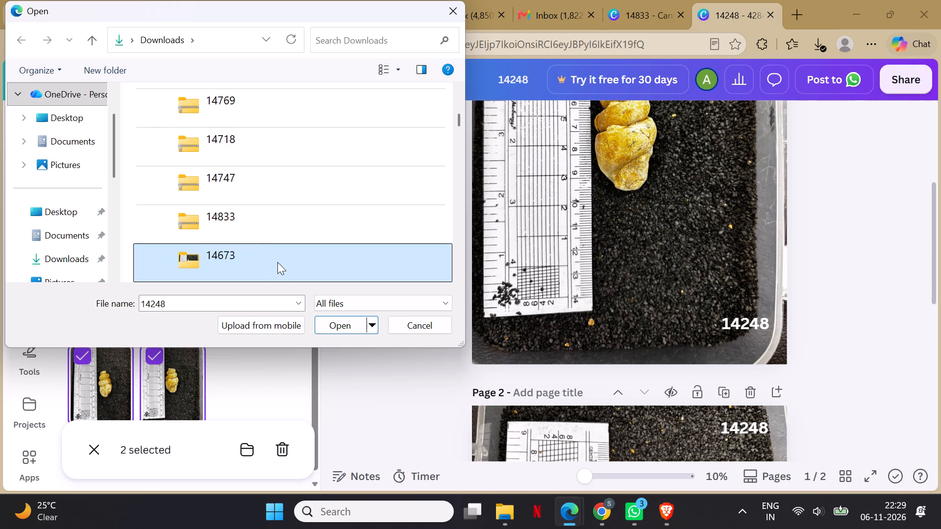
{"action": "left_click_drag", "start_coordinate": [250, 199], "coordinate": [294, 131]}
{"action": "left_click", "coordinate": [343, 324]}
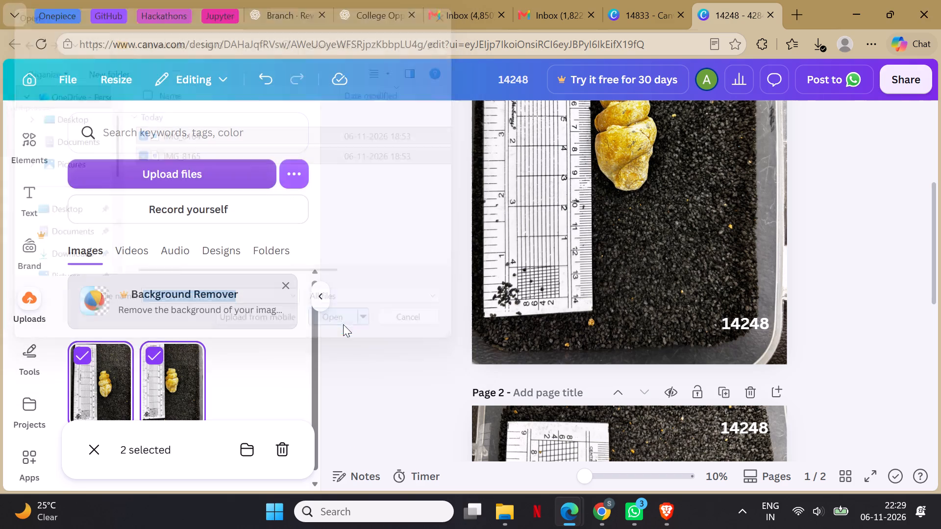
Move the two selected 14248 photos in the uploaded images to the trash.
{"action": "scroll", "coordinate": [188, 255], "scroll_direction": "down", "scroll_amount": 3}
{"action": "scroll", "coordinate": [193, 328], "scroll_direction": "down", "scroll_amount": 3}
{"action": "left_click", "coordinate": [286, 440]}
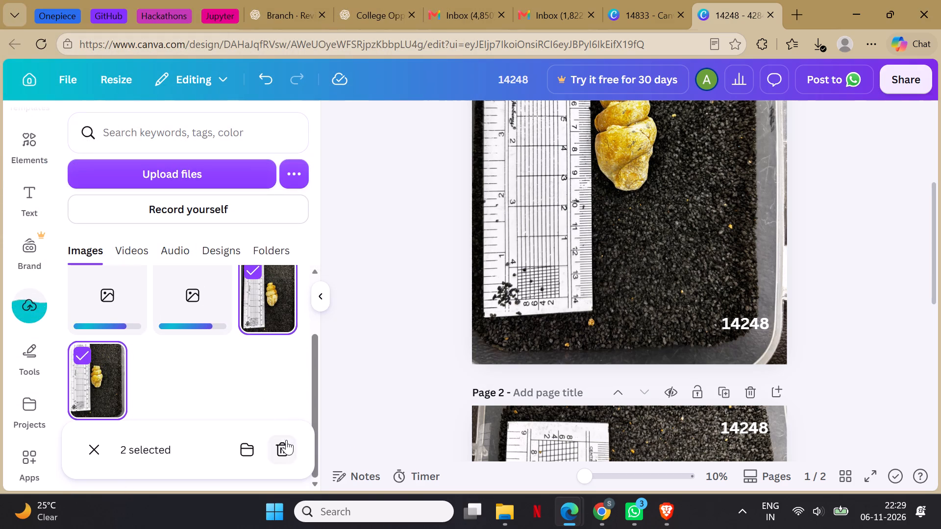
{"action": "left_click", "coordinate": [529, 321]}
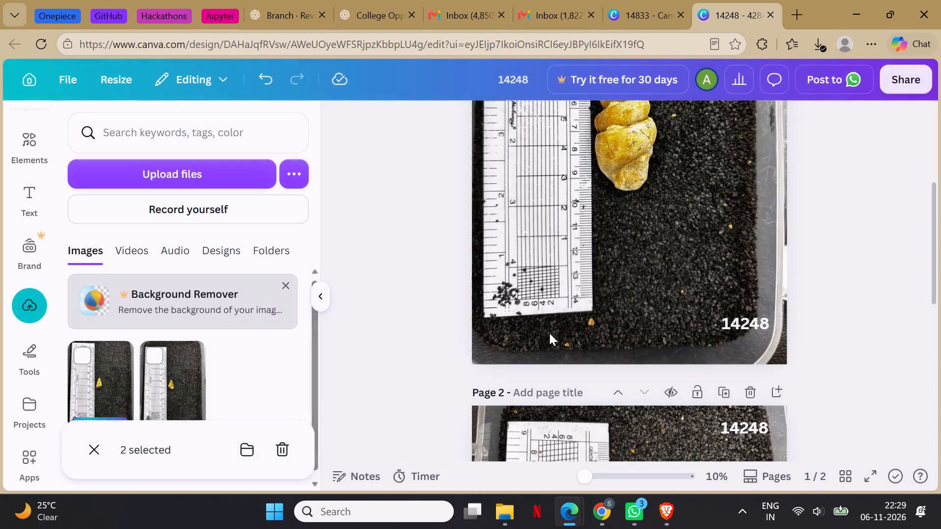
Delete the old 14248 specimen photos from page 1 and page 2, including the leftover number-free backgrounds.
{"action": "left_click", "coordinate": [549, 333]}
{"action": "left_click", "coordinate": [654, 399]}
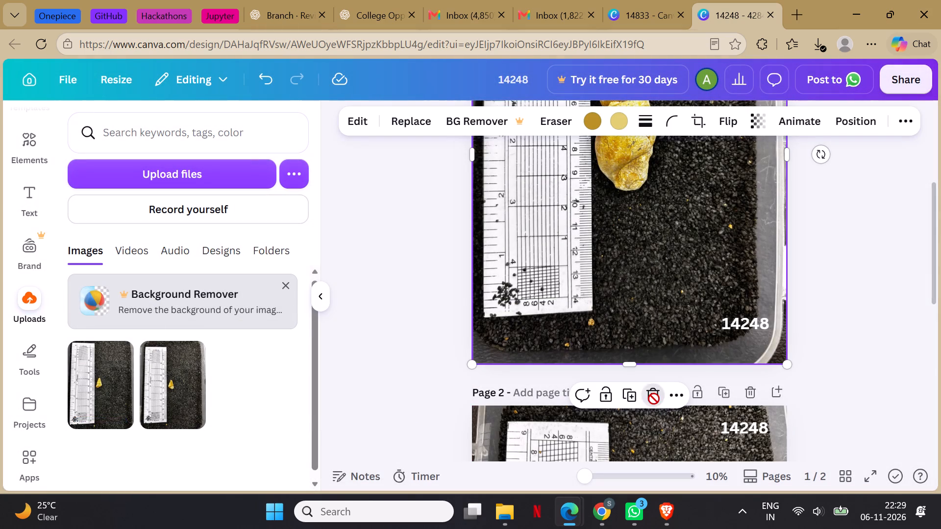
{"action": "left_click", "coordinate": [669, 418]}
{"action": "left_click", "coordinate": [691, 428]}
{"action": "scroll", "coordinate": [678, 407], "scroll_direction": "down", "scroll_amount": 2}
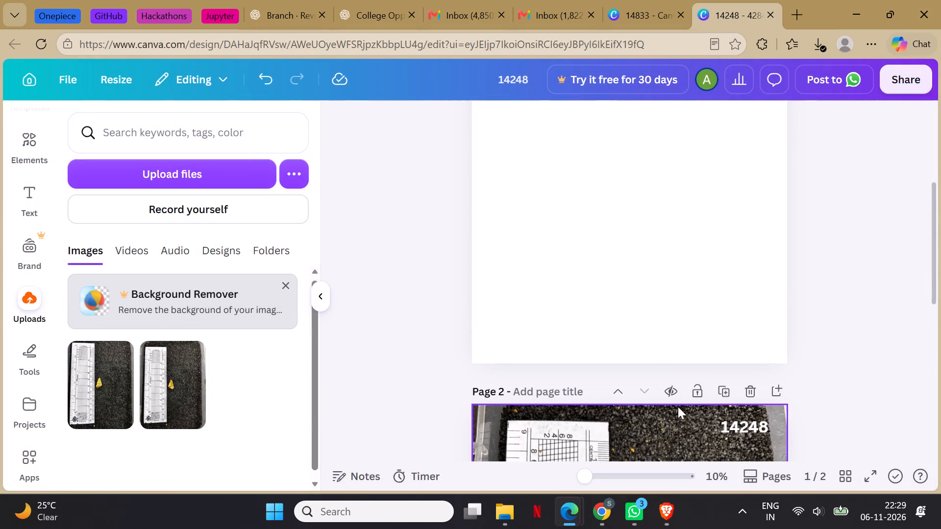
{"action": "scroll", "coordinate": [681, 278], "scroll_direction": "down", "scroll_amount": 5}
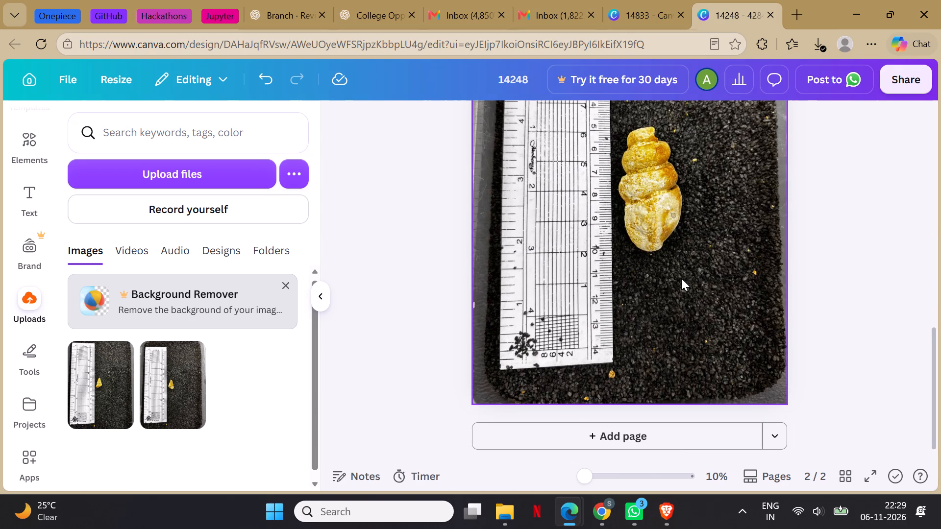
{"action": "left_click", "coordinate": [707, 308]}
{"action": "left_click", "coordinate": [654, 442]}
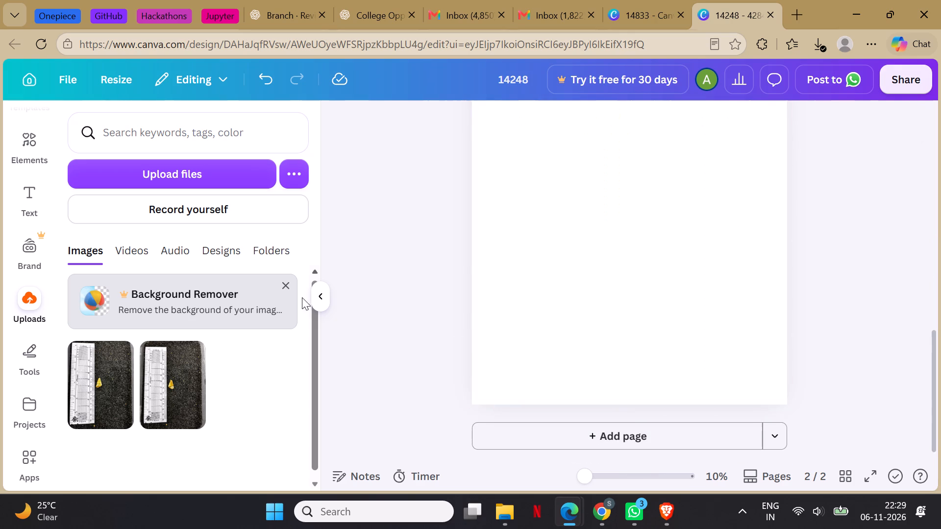
Place the second uploaded 14673 photo on page 2 and the first one on page 1.
{"action": "left_click", "coordinate": [193, 392]}
{"action": "scroll", "coordinate": [566, 258], "scroll_direction": "up", "scroll_amount": 6}
{"action": "triple_click", "coordinate": [564, 293]}
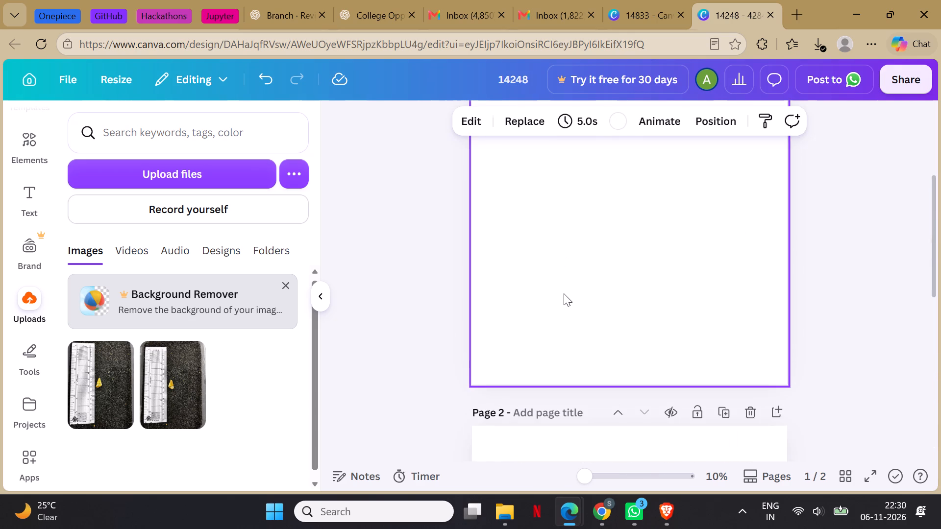
{"action": "left_click", "coordinate": [98, 394]}
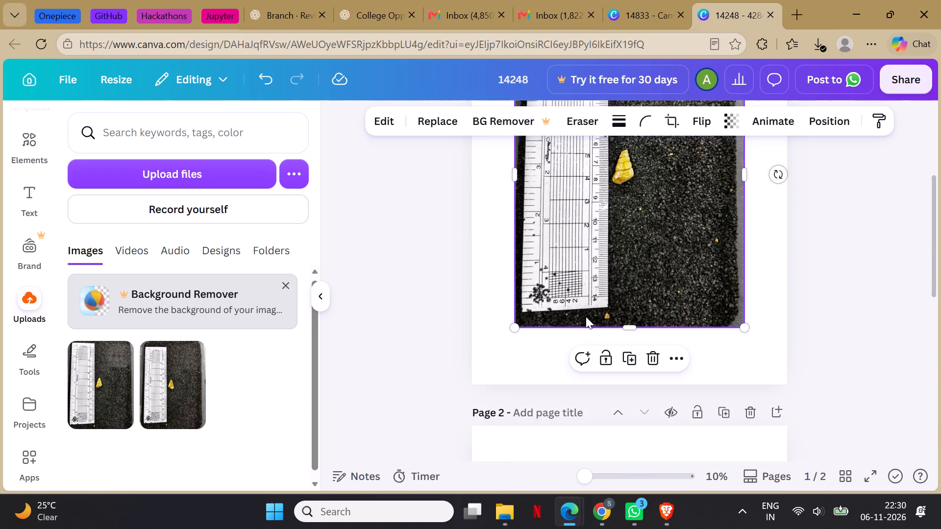
Enlarge the page 1 photo proportionally until its lower-right corner meets the page's lower-right corner.
{"action": "left_click_drag", "start_coordinate": [746, 329], "coordinate": [785, 376]}
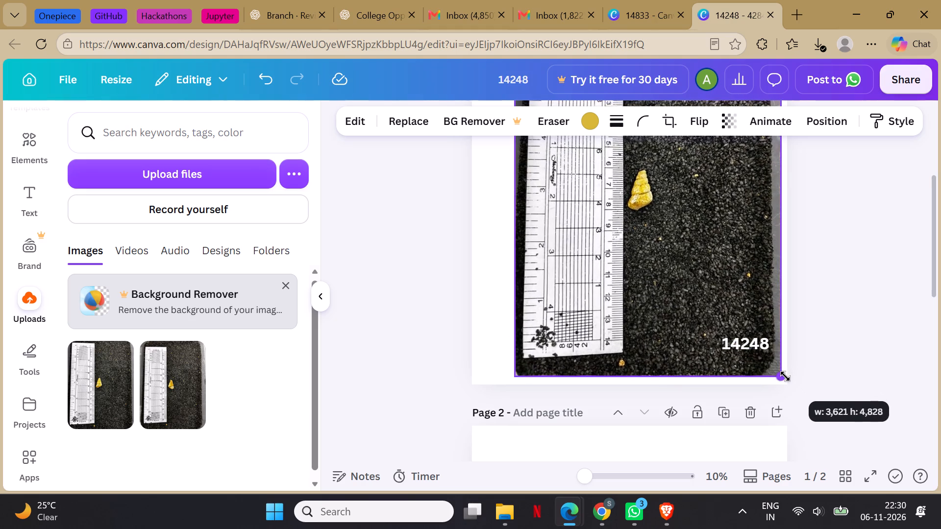
{"action": "left_click_drag", "start_coordinate": [785, 376], "coordinate": [789, 384]}
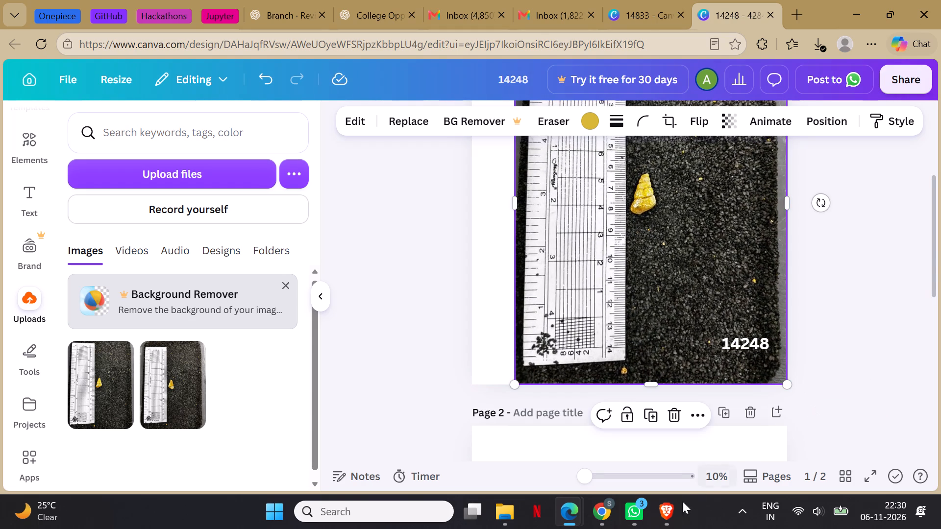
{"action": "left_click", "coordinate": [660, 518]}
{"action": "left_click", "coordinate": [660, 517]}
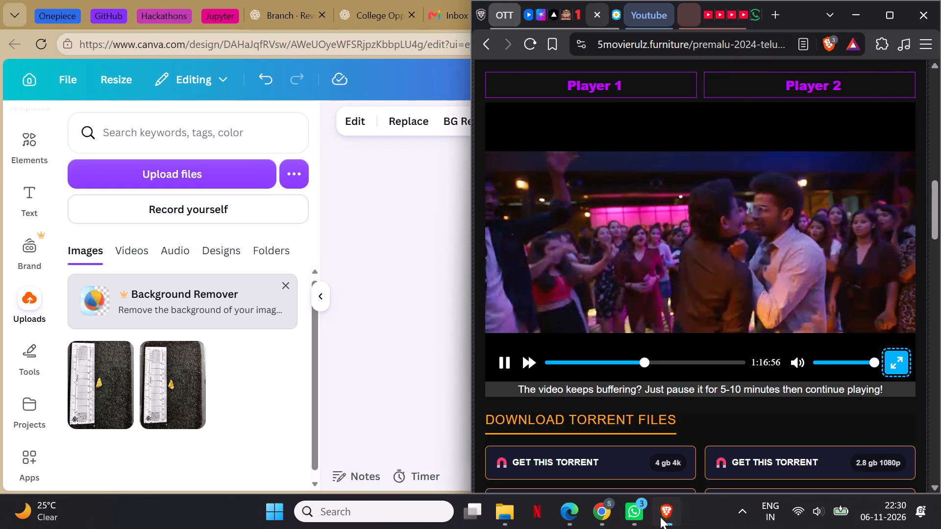
Extend the page 1 photo from its upper-left corner to the page's upper-left corner so it fills the page.
{"action": "scroll", "coordinate": [692, 292], "scroll_direction": "up", "scroll_amount": 2}
{"action": "scroll", "coordinate": [514, 276], "scroll_direction": "up", "scroll_amount": 2}
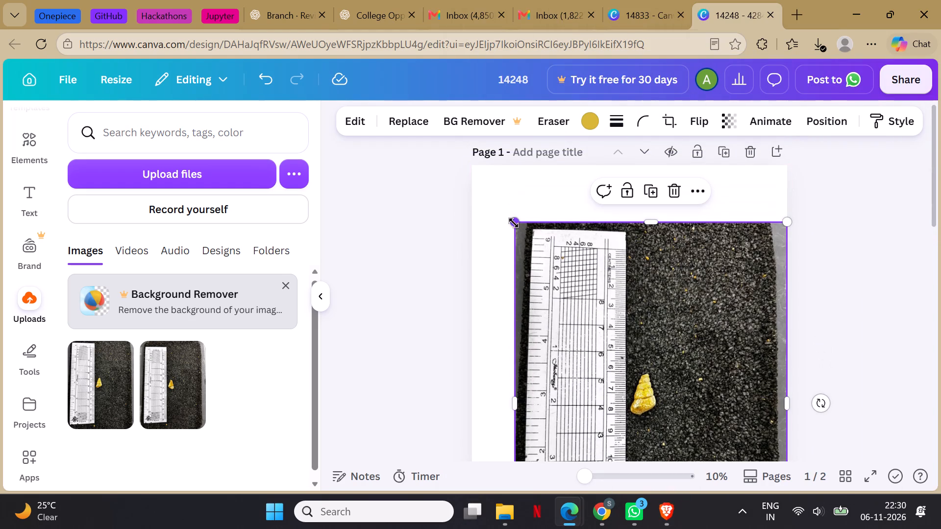
{"action": "left_click_drag", "start_coordinate": [516, 226], "coordinate": [483, 167]}
Enlarge the page 2 photo from its lower-right and upper-left corners so it fills the whole page.
{"action": "scroll", "coordinate": [534, 231], "scroll_direction": "down", "scroll_amount": 3}
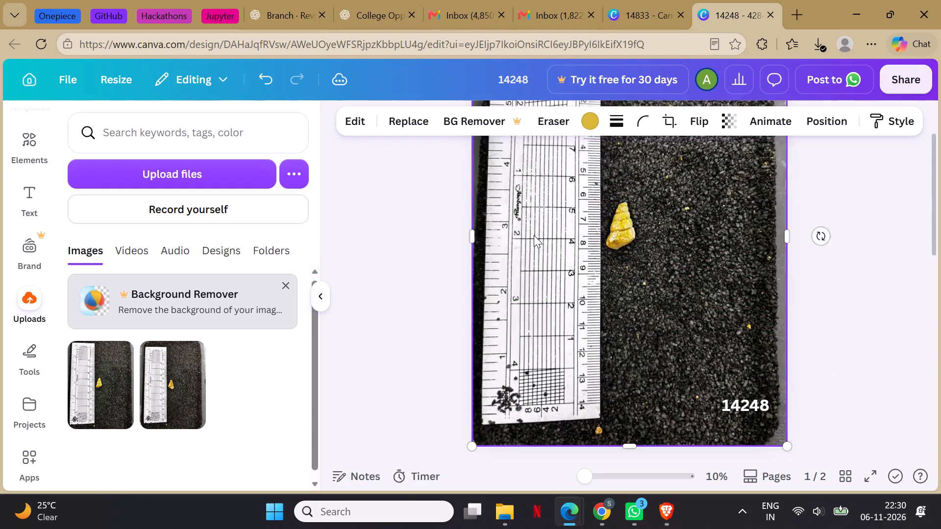
{"action": "scroll", "coordinate": [534, 235], "scroll_direction": "down", "scroll_amount": 6}
{"action": "left_click", "coordinate": [662, 285]}
{"action": "left_click_drag", "start_coordinate": [740, 348], "coordinate": [742, 349]}
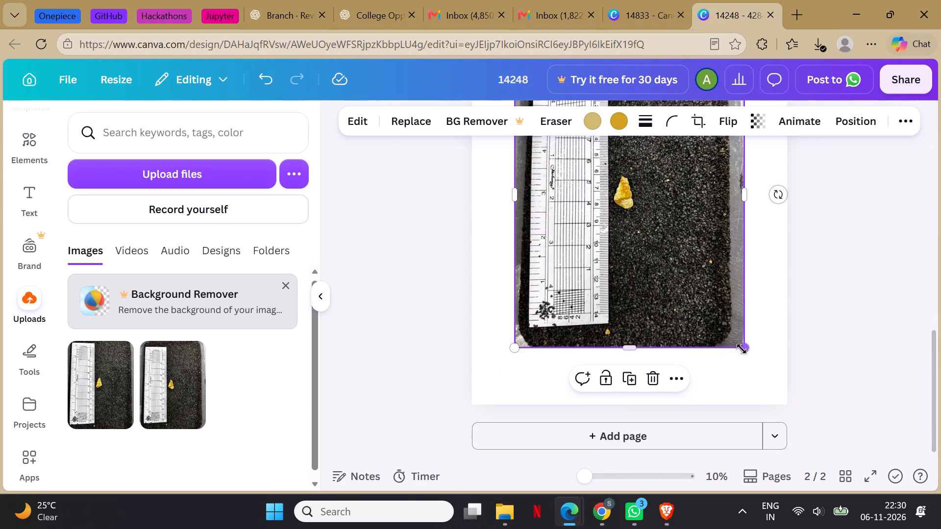
{"action": "left_click_drag", "start_coordinate": [742, 349], "coordinate": [781, 402]}
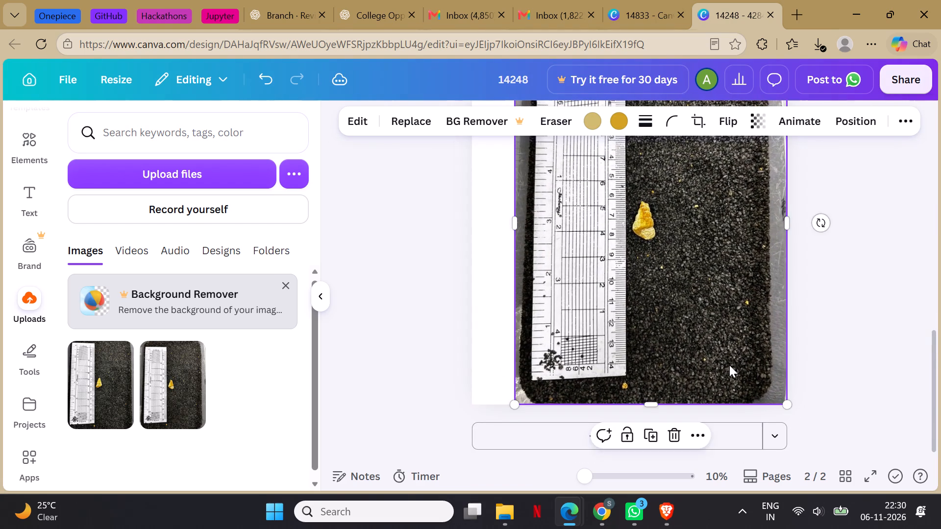
{"action": "scroll", "coordinate": [686, 342], "scroll_direction": "up", "scroll_amount": 4}
{"action": "left_click_drag", "start_coordinate": [517, 339], "coordinate": [488, 295]}
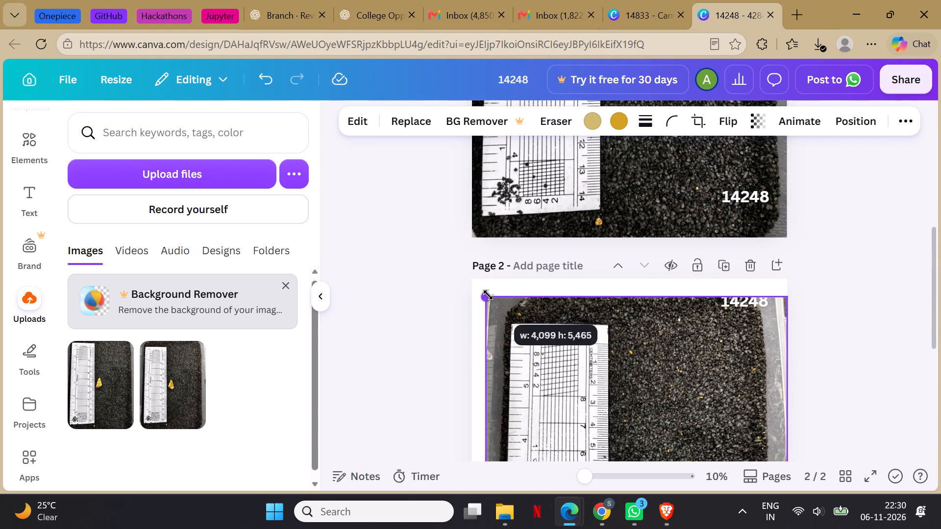
{"action": "left_click_drag", "start_coordinate": [488, 295], "coordinate": [481, 281]}
{"action": "scroll", "coordinate": [612, 320], "scroll_direction": "down", "scroll_amount": 2}
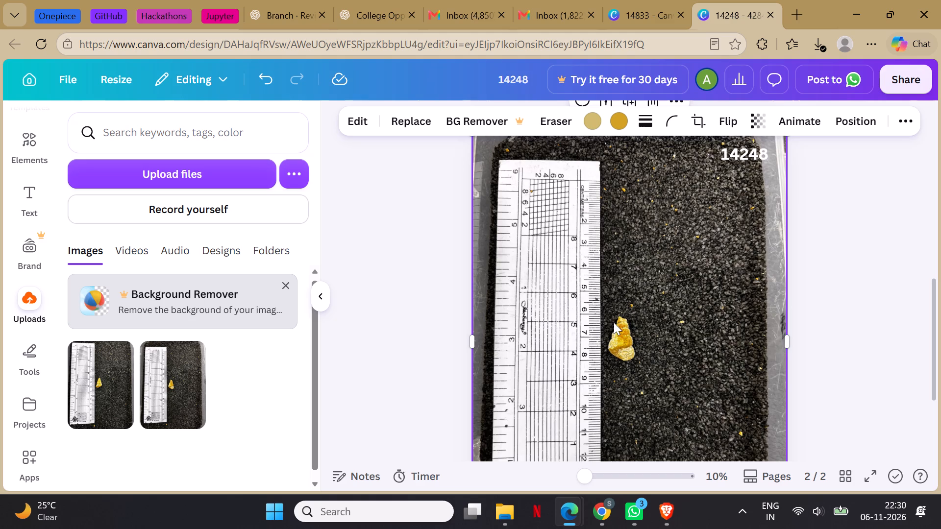
Rename the design as 14673.
{"action": "scroll", "coordinate": [693, 255], "scroll_direction": "up", "scroll_amount": 2}
{"action": "left_click", "coordinate": [758, 302]}
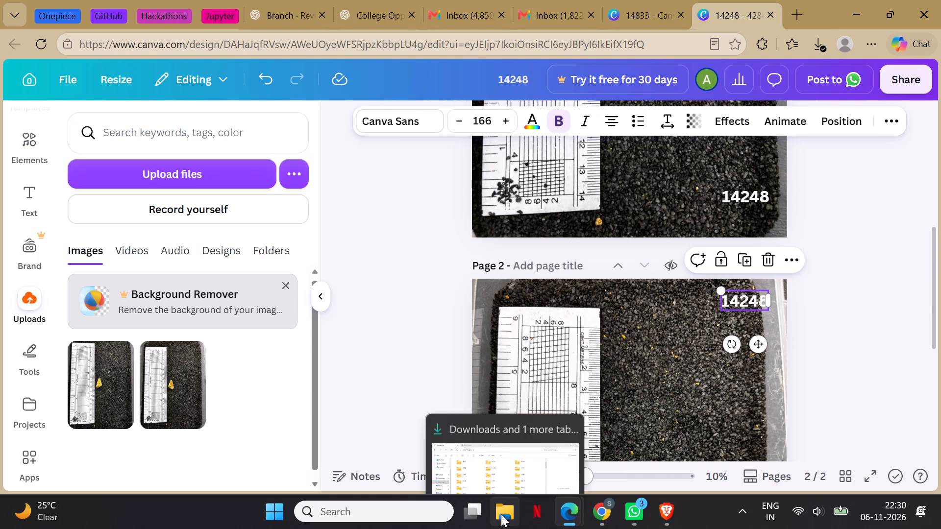
{"action": "left_click", "coordinate": [531, 75]}
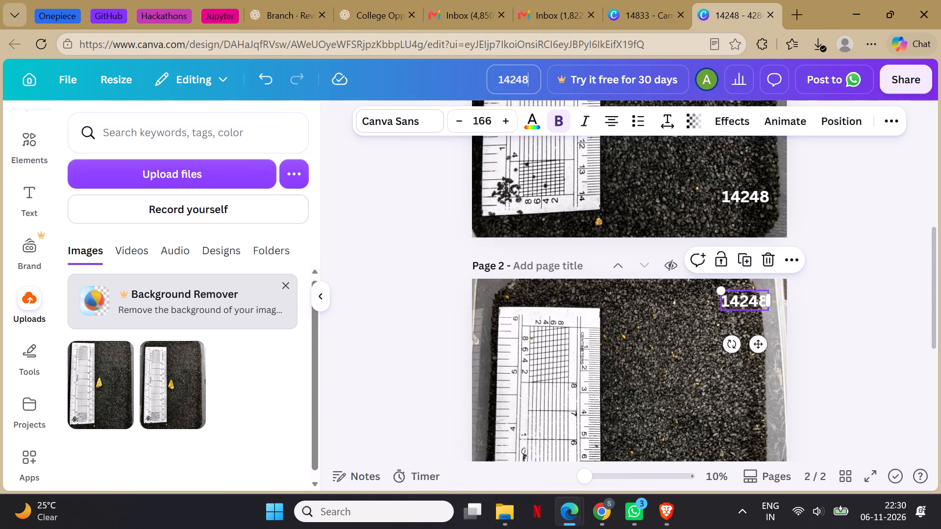
{"action": "key", "text": "BackSpace"}
{"action": "key", "text": "BackSpace"}
{"action": "key", "text": "BackSpace"}
{"action": "type", "text": "673"}
{"action": "key", "text": "Return"}
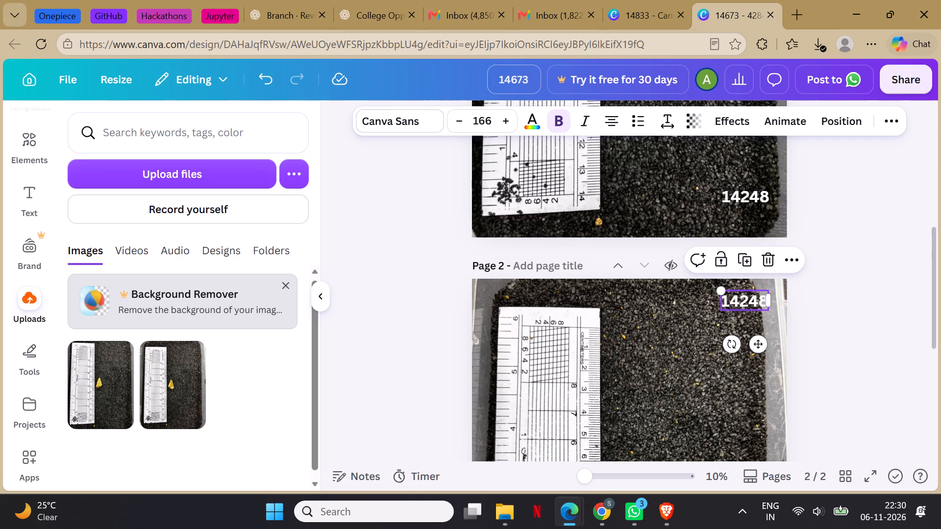
Change the number label on page 2 to 14673.
{"action": "left_click", "coordinate": [761, 305]}
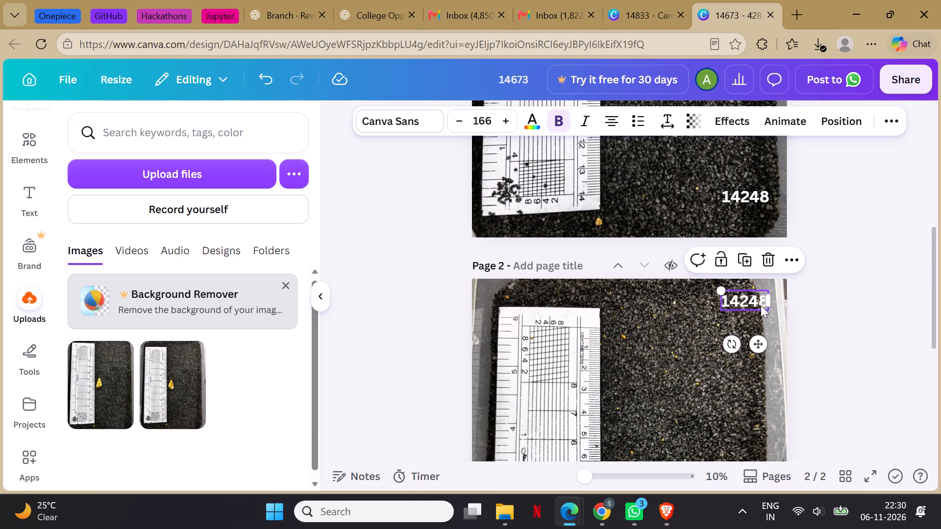
{"action": "left_click", "coordinate": [760, 305]}
{"action": "key", "text": "Right"}
{"action": "key", "text": "BackSpace"}
{"action": "key", "text": "BackSpace"}
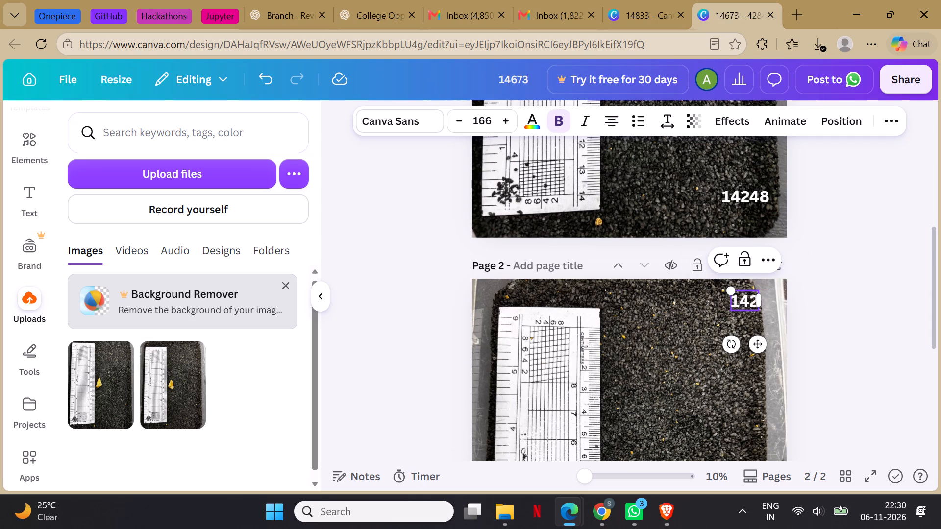
{"action": "key", "text": "BackSpace"}
{"action": "type", "text": "673"}
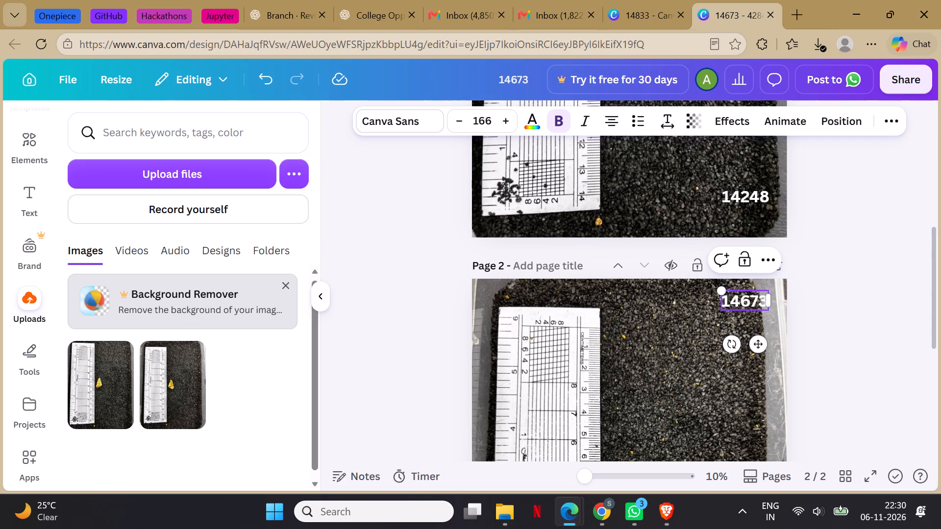
Change the number label on page 1 to 14673.
{"action": "left_click", "coordinate": [757, 194]}
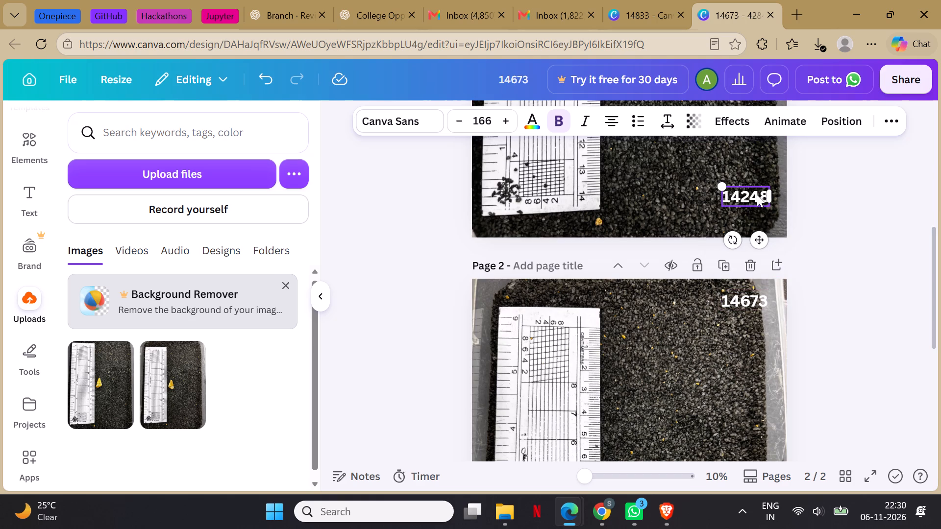
{"action": "left_click", "coordinate": [757, 194]}
{"action": "key", "text": "Right"}
{"action": "key", "text": "Right"}
{"action": "key", "text": "BackSpace"}
{"action": "key", "text": "BackSpace"}
{"action": "key", "text": "BackSpace"}
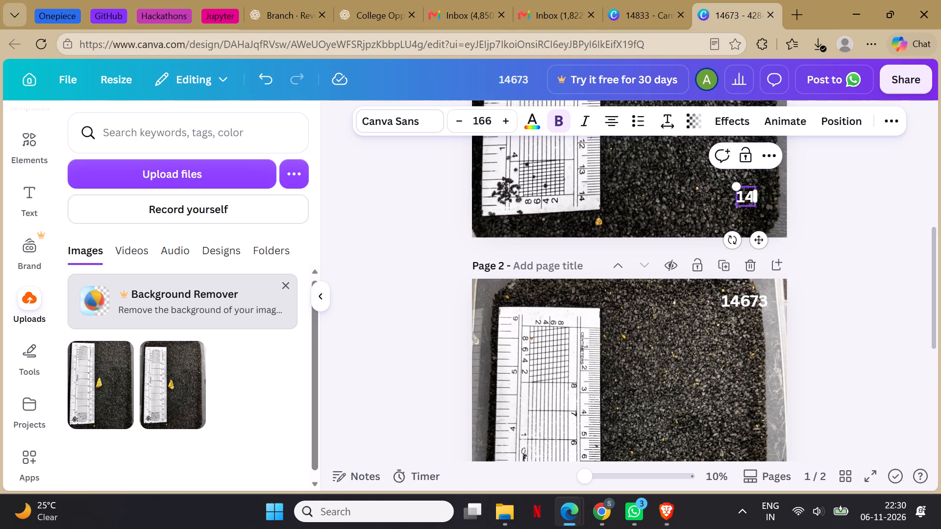
{"action": "type", "text": "673"}
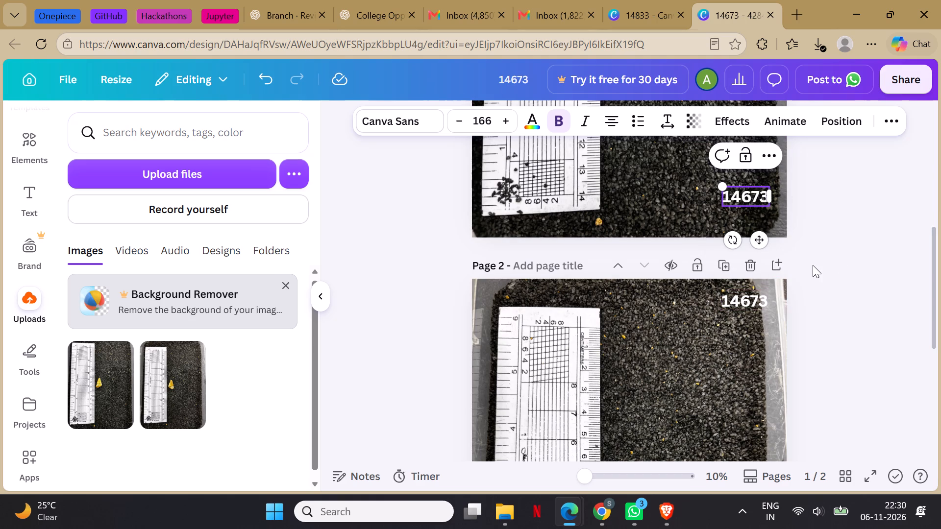
{"action": "left_click", "coordinate": [813, 265]}
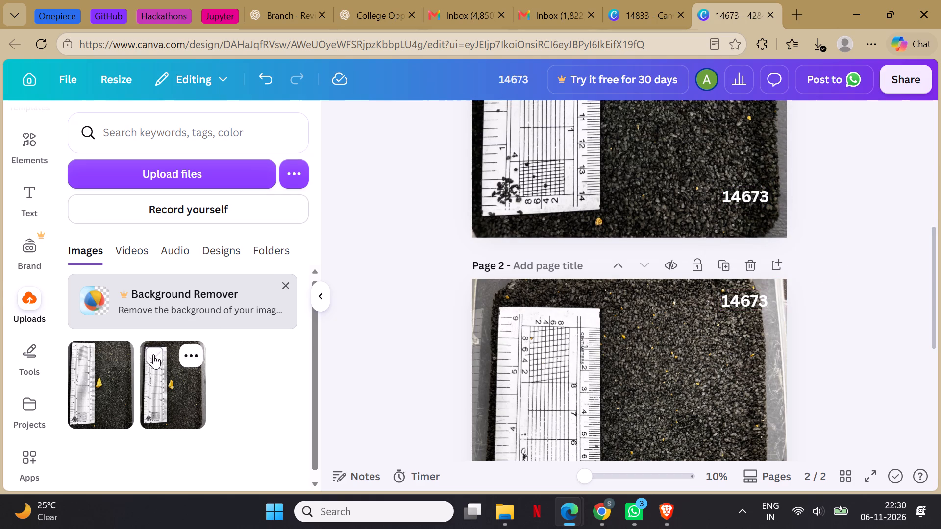
Select both 14673 photos among the uploaded images.
{"action": "left_click", "coordinate": [153, 354]}
{"action": "left_click", "coordinate": [85, 350]}
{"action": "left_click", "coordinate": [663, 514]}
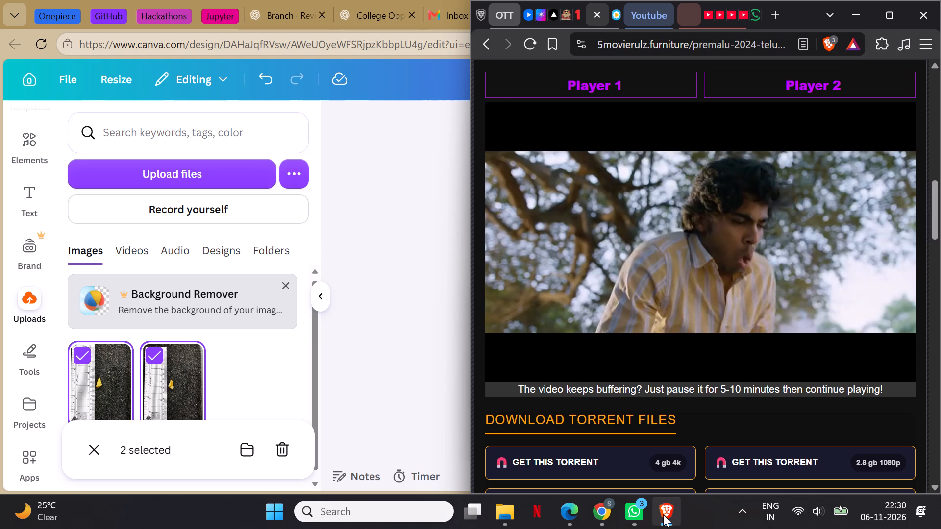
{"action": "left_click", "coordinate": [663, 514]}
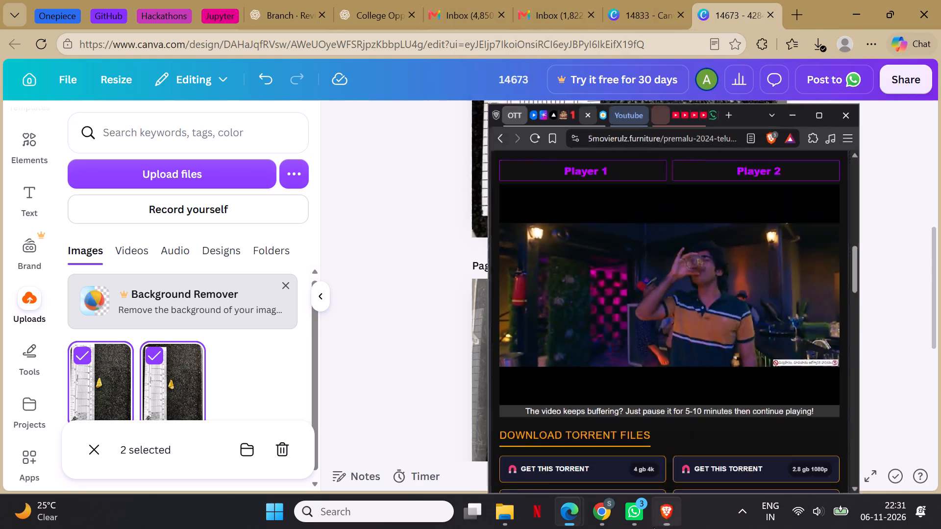
Download all pages of the 14673 design as PNG.
{"action": "left_click", "coordinate": [907, 78]}
{"action": "scroll", "coordinate": [687, 364], "scroll_direction": "down", "scroll_amount": 1}
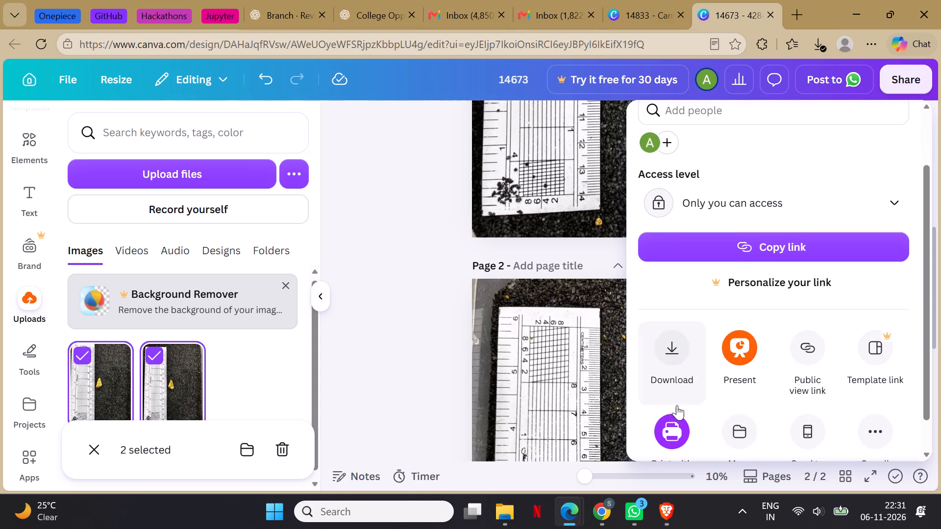
{"action": "left_click", "coordinate": [668, 355]}
{"action": "scroll", "coordinate": [705, 315], "scroll_direction": "down", "scroll_amount": 4}
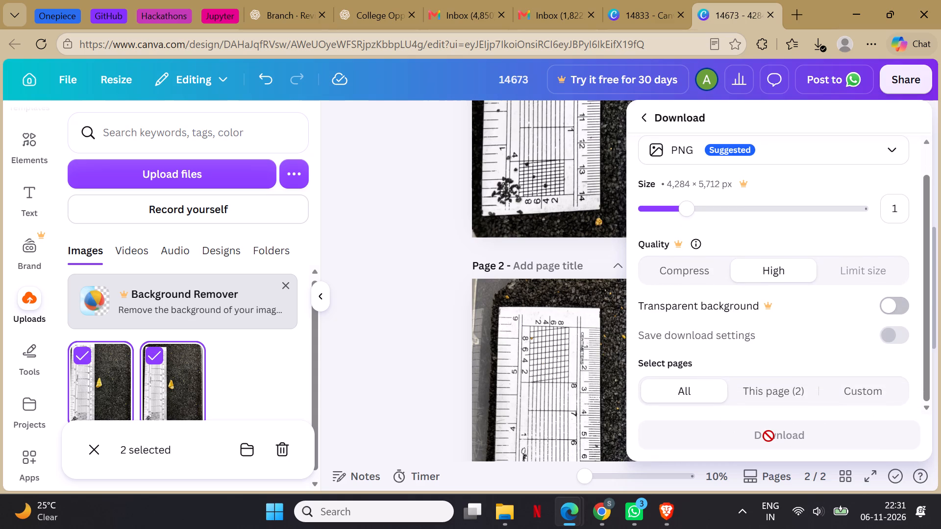
{"action": "left_click", "coordinate": [768, 436]}
In File Explorer, move the 14673 folder from Downloads into Documents, then return to the Canva design.
{"action": "left_click", "coordinate": [508, 498]}
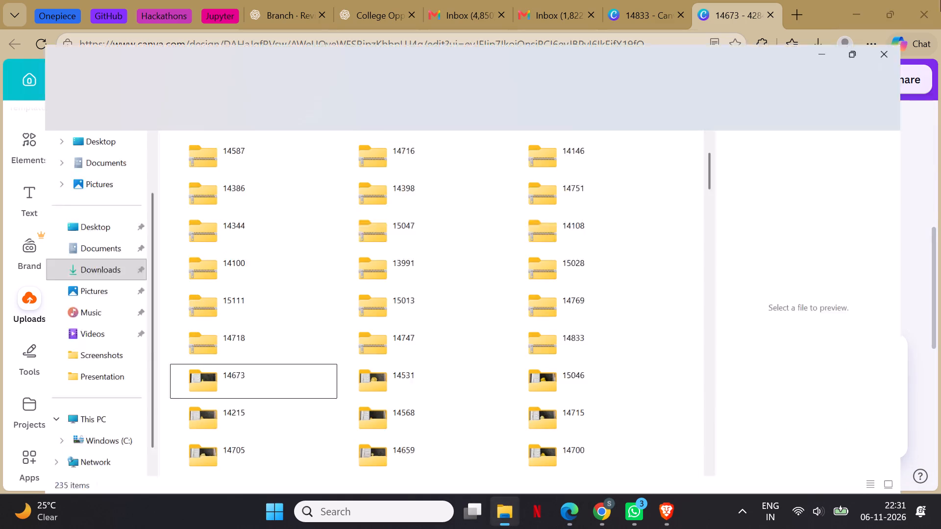
{"action": "left_click", "coordinate": [217, 369]}
{"action": "key", "text": "ctrl+x"}
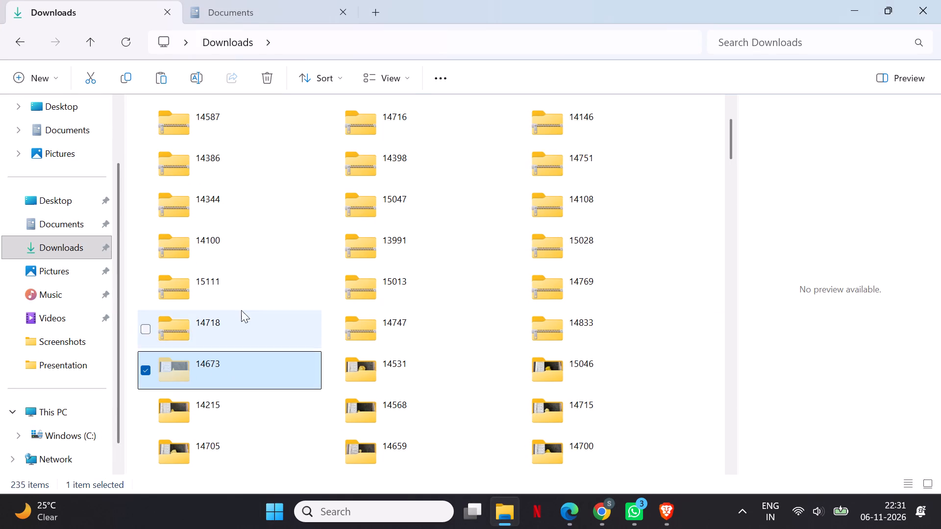
{"action": "left_click", "coordinate": [246, 16]}
{"action": "key", "text": "ctrl+v"}
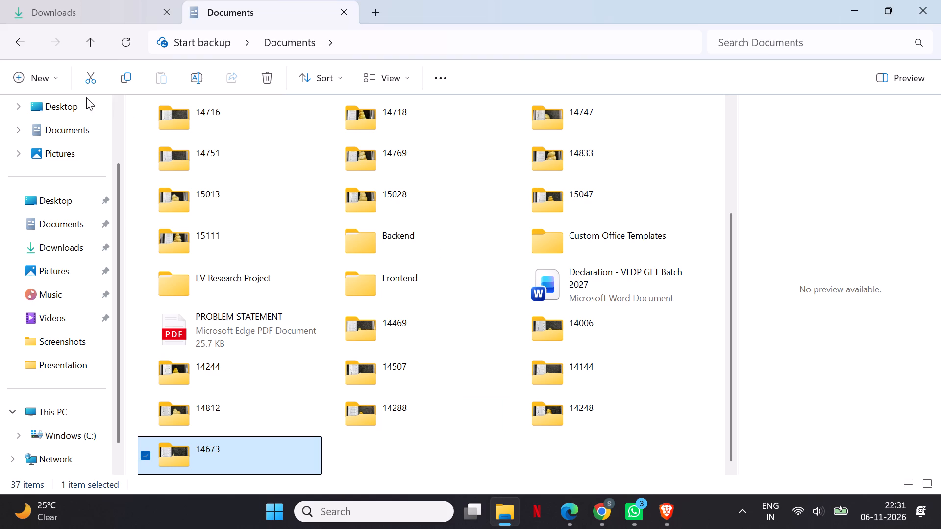
{"action": "left_click", "coordinate": [112, 5]}
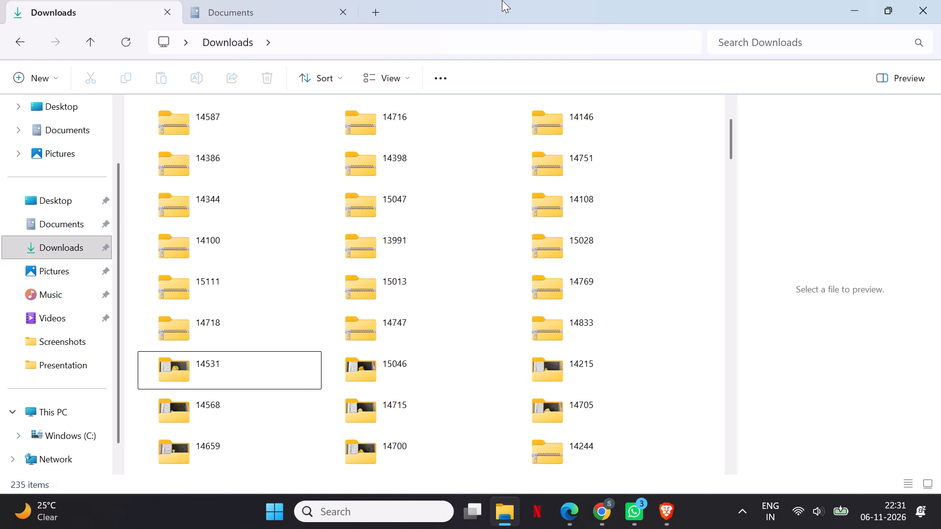
{"action": "left_click", "coordinate": [851, 3]}
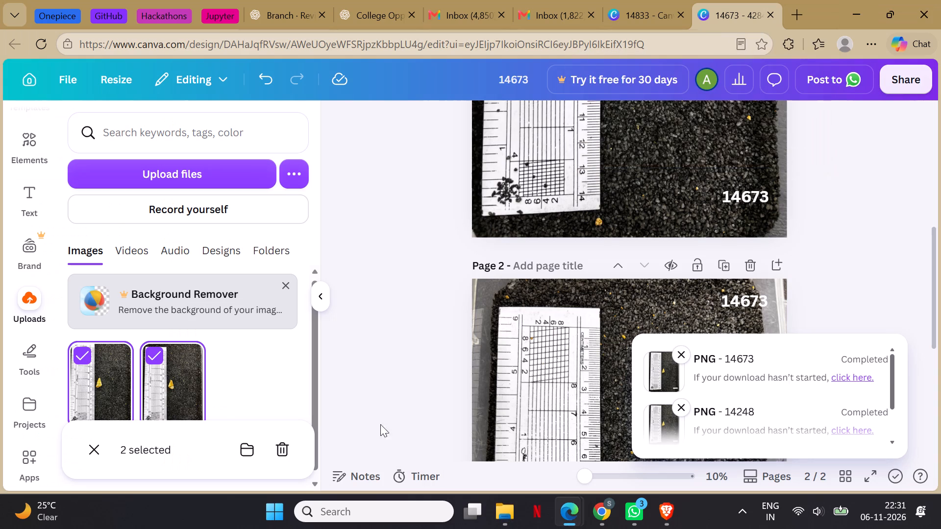
Upload the photos IMG_8161 and IMG_8162 from the 14531 folder in Downloads.
{"action": "left_click", "coordinate": [151, 190]}
{"action": "left_click", "coordinate": [162, 174]}
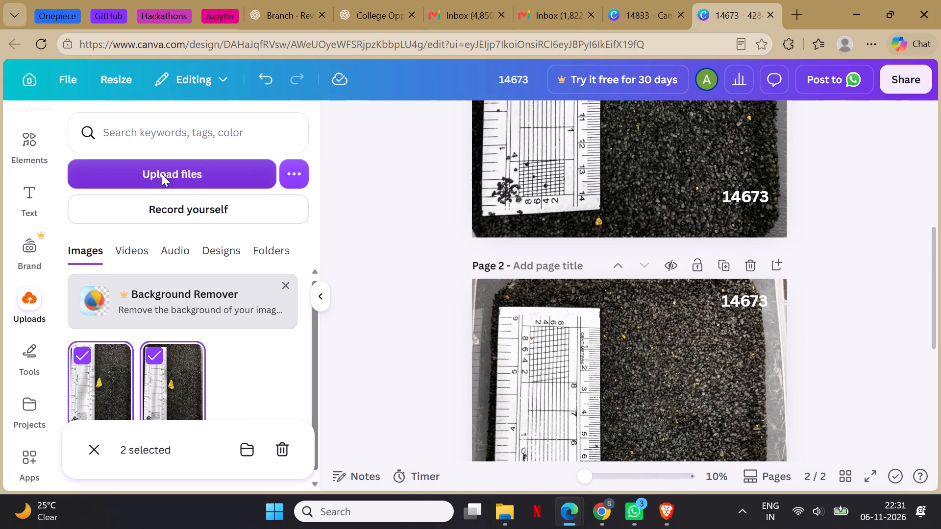
{"action": "scroll", "coordinate": [228, 265], "scroll_direction": "down", "scroll_amount": 9}
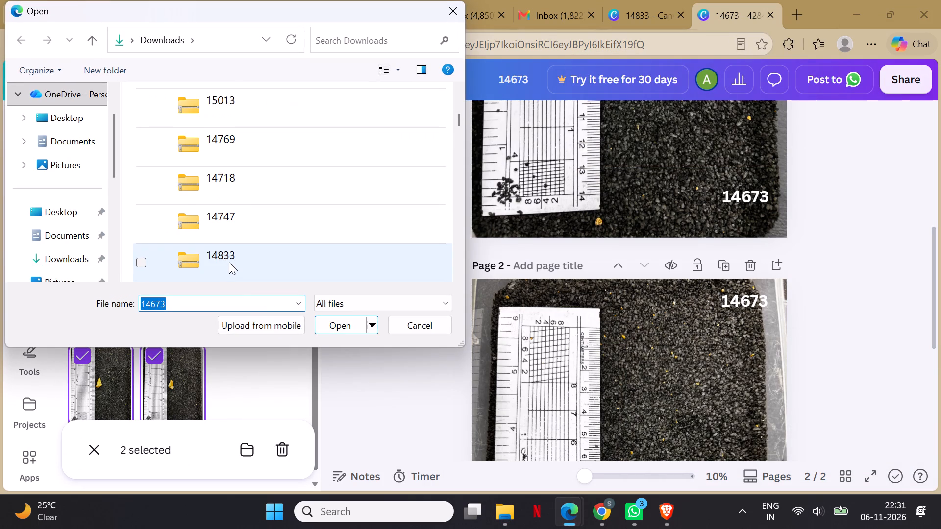
{"action": "scroll", "coordinate": [229, 261], "scroll_direction": "down", "scroll_amount": 3}
{"action": "scroll", "coordinate": [237, 160], "scroll_direction": "up", "scroll_amount": 2}
{"action": "left_click", "coordinate": [231, 174]}
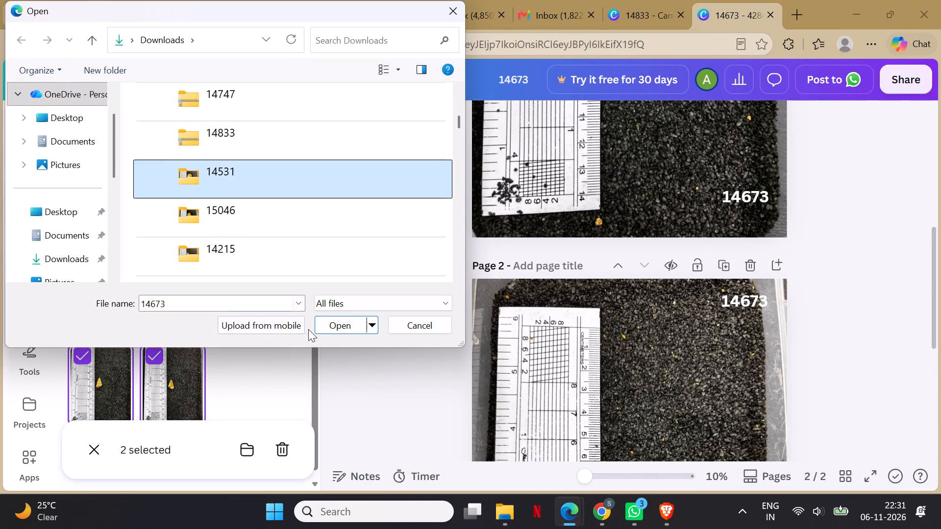
{"action": "double_click", "coordinate": [328, 325]}
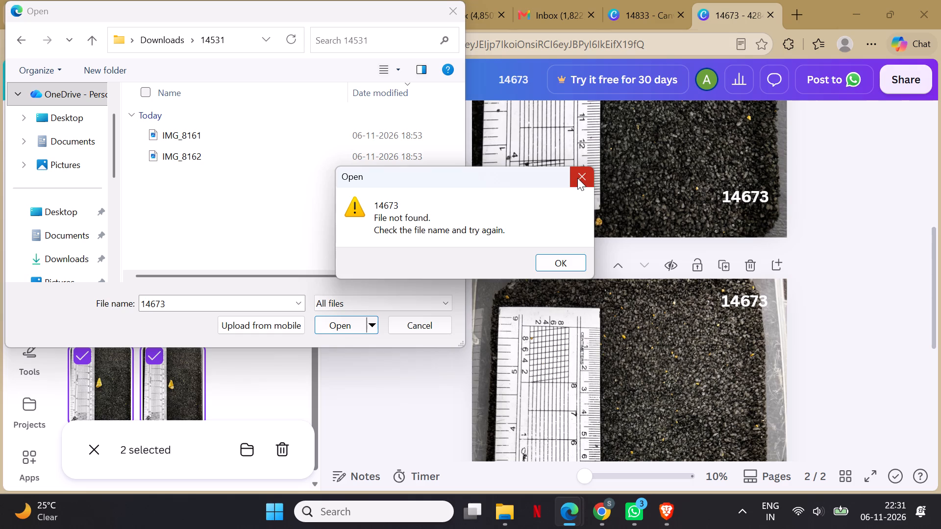
{"action": "left_click", "coordinate": [577, 178]}
{"action": "left_click_drag", "start_coordinate": [251, 192], "coordinate": [289, 116]}
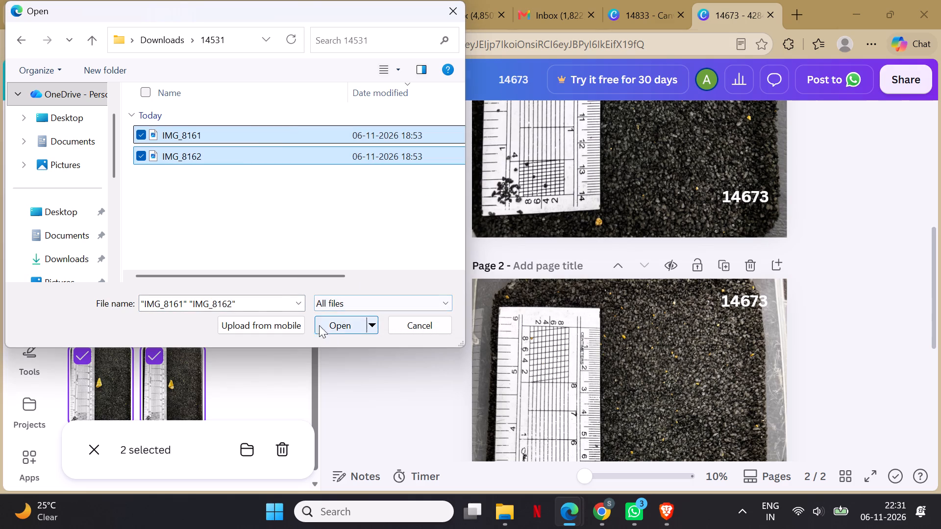
{"action": "left_click", "coordinate": [336, 325]}
Move the two selected 14673 photos from the uploaded images to Trash.
{"action": "scroll", "coordinate": [232, 362], "scroll_direction": "down", "scroll_amount": 3}
{"action": "left_click", "coordinate": [288, 454]}
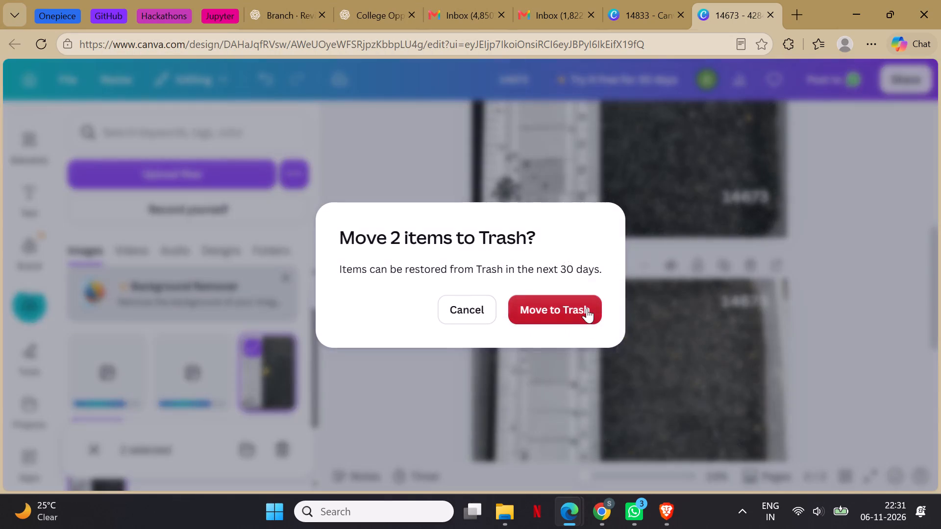
{"action": "left_click", "coordinate": [576, 308]}
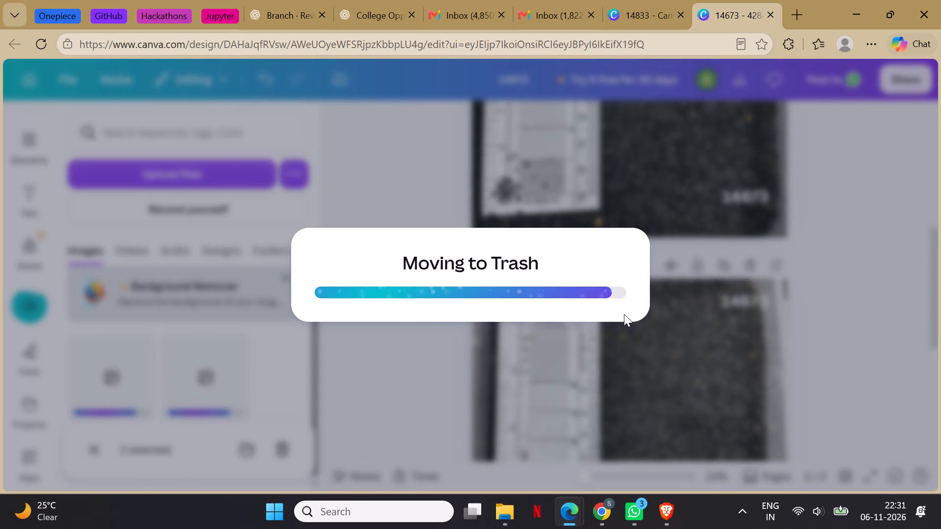
Rename the design as 14531.
{"action": "left_click", "coordinate": [530, 77]}
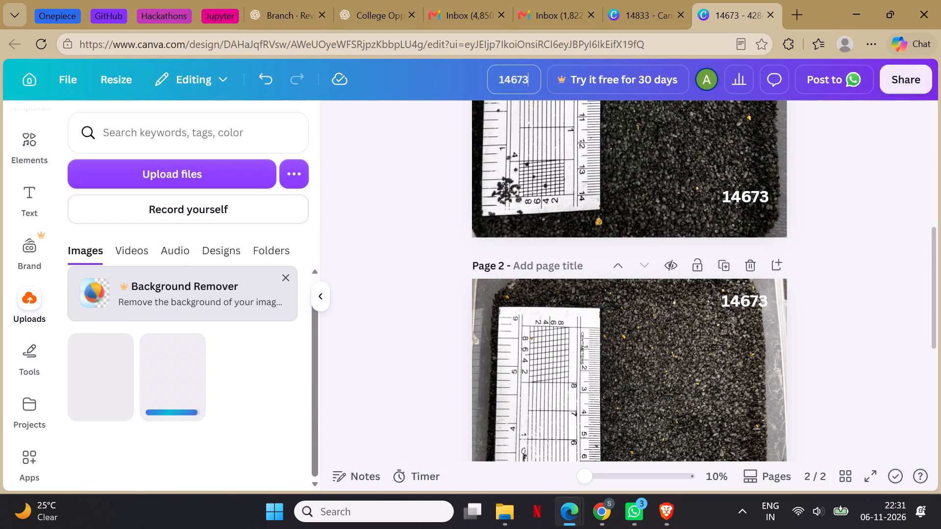
{"action": "key", "text": "BackSpace"}
{"action": "key", "text": "BackSpace"}
{"action": "key", "text": "BackSpace"}
{"action": "type", "text": "531"}
{"action": "key", "text": "Return"}
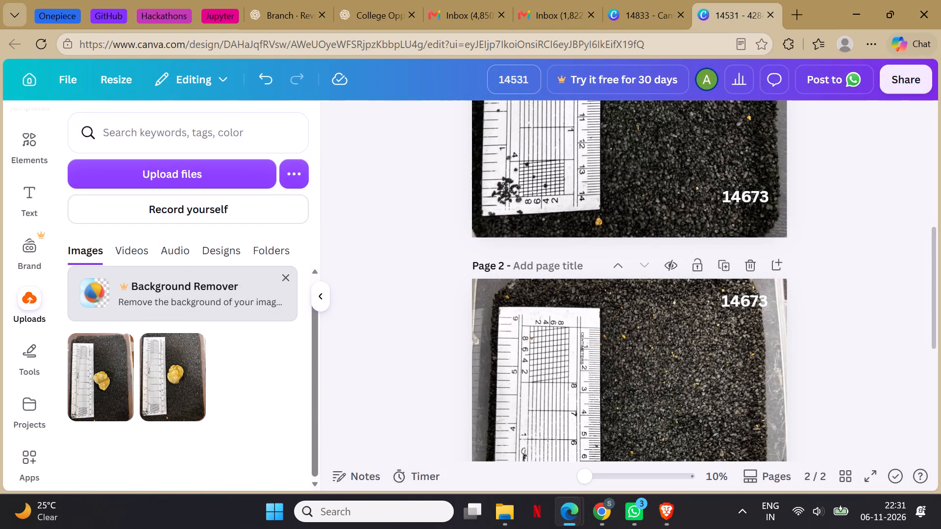
Delete the old 14673 photos from page 2 and page 1.
{"action": "left_click", "coordinate": [640, 321]}
{"action": "left_click", "coordinate": [652, 251]}
{"action": "left_click", "coordinate": [658, 197]}
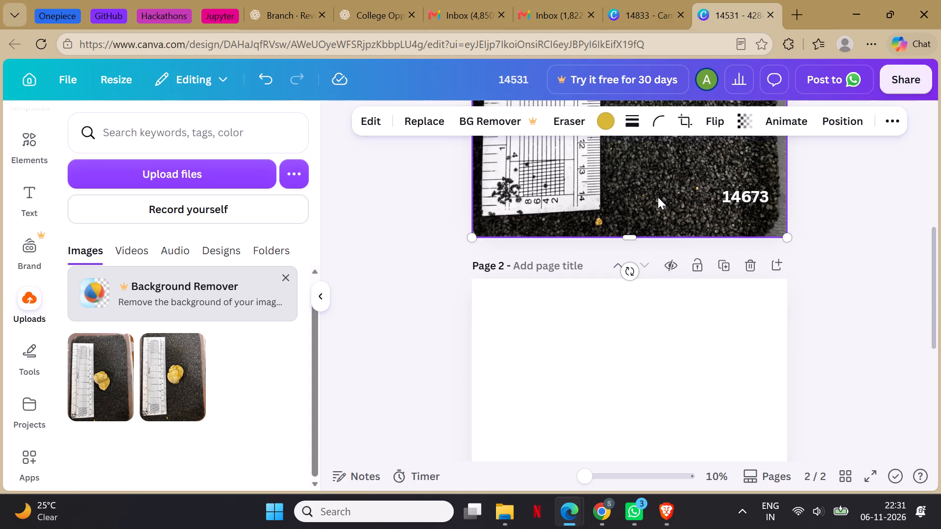
{"action": "left_click", "coordinate": [657, 272]}
Add one of the new 14531 photos to page 2 and the other to page 1.
{"action": "left_click", "coordinate": [176, 392]}
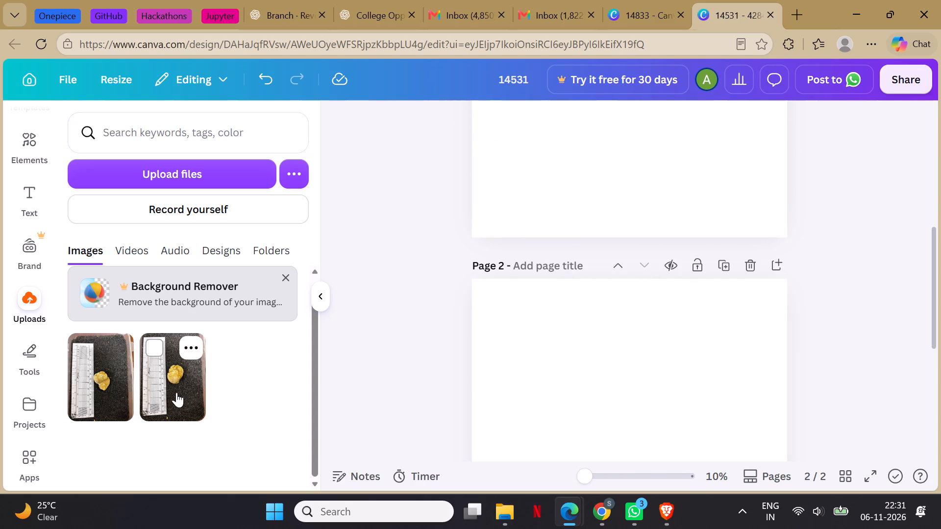
{"action": "double_click", "coordinate": [543, 185]}
{"action": "left_click", "coordinate": [103, 389]}
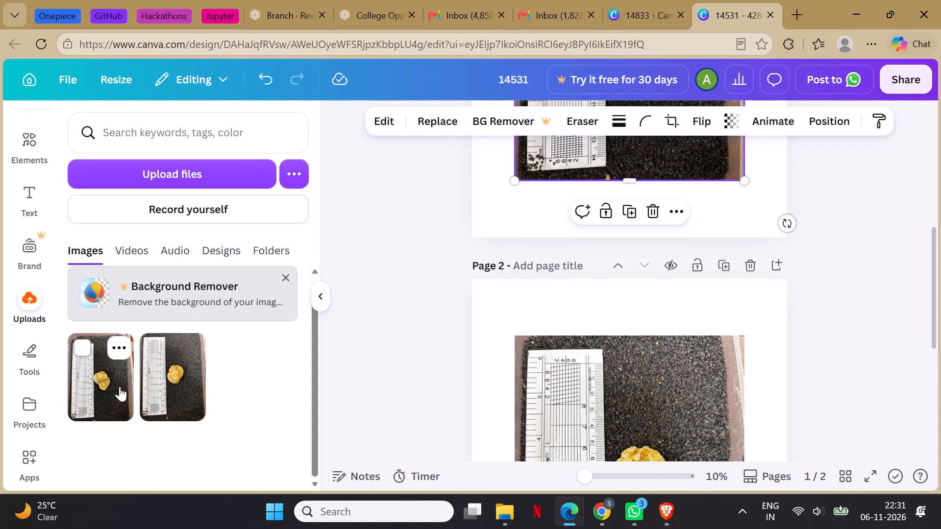
Enlarge the photos on both pages to fill each page, sizing the page 1 photo to about 4,284 by 5,712.
{"action": "left_click_drag", "start_coordinate": [744, 184], "coordinate": [765, 218]}
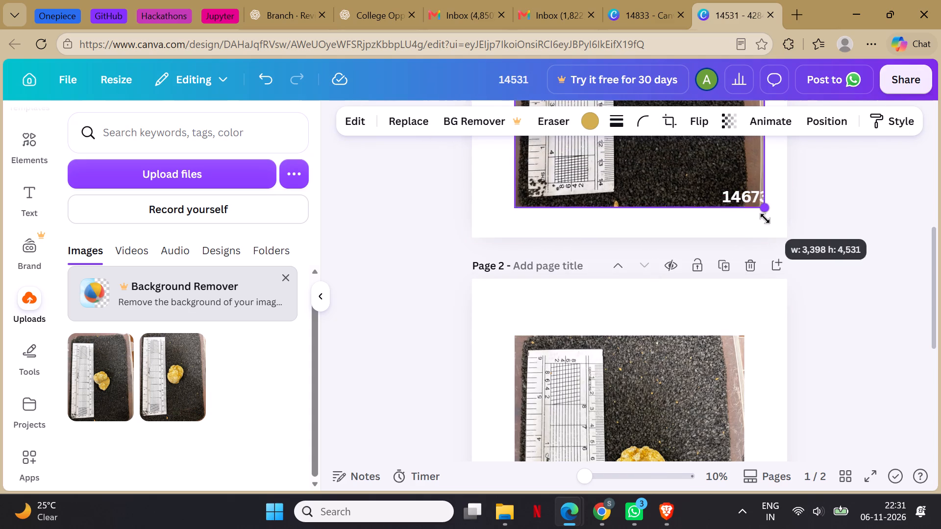
{"action": "left_click_drag", "start_coordinate": [765, 218], "coordinate": [778, 243]}
{"action": "left_click", "coordinate": [531, 357]}
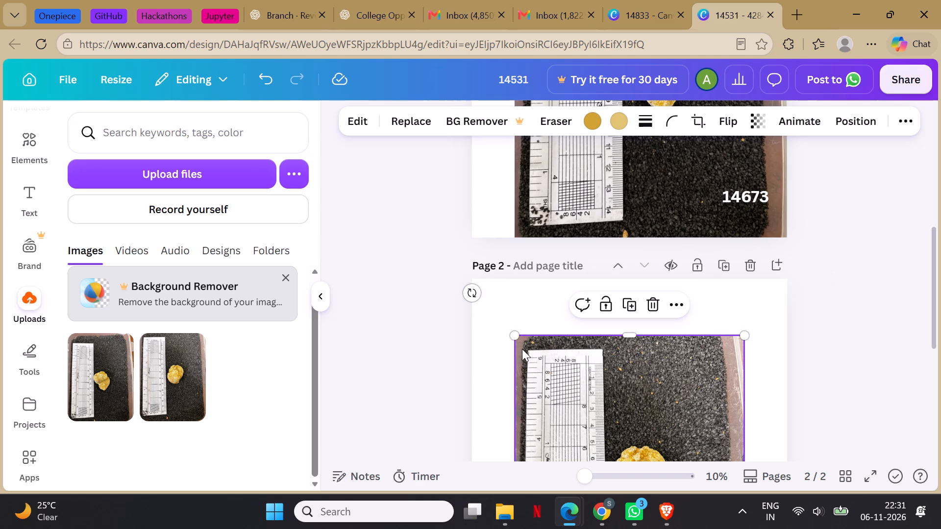
{"action": "left_click_drag", "start_coordinate": [516, 335], "coordinate": [476, 282]}
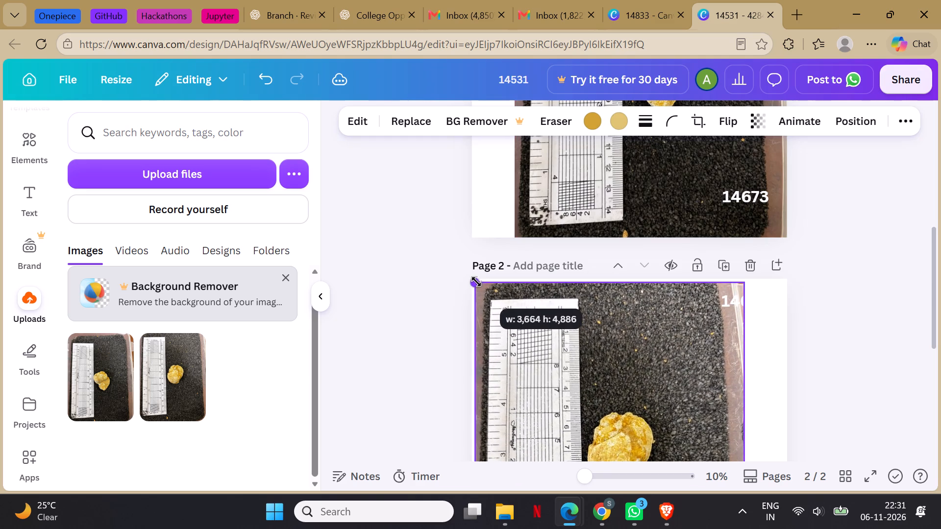
{"action": "left_click_drag", "start_coordinate": [476, 282], "coordinate": [475, 282]}
{"action": "scroll", "coordinate": [504, 306], "scroll_direction": "down", "scroll_amount": 4}
{"action": "left_click_drag", "start_coordinate": [744, 349], "coordinate": [782, 404]}
{"action": "scroll", "coordinate": [728, 355], "scroll_direction": "up", "scroll_amount": 7}
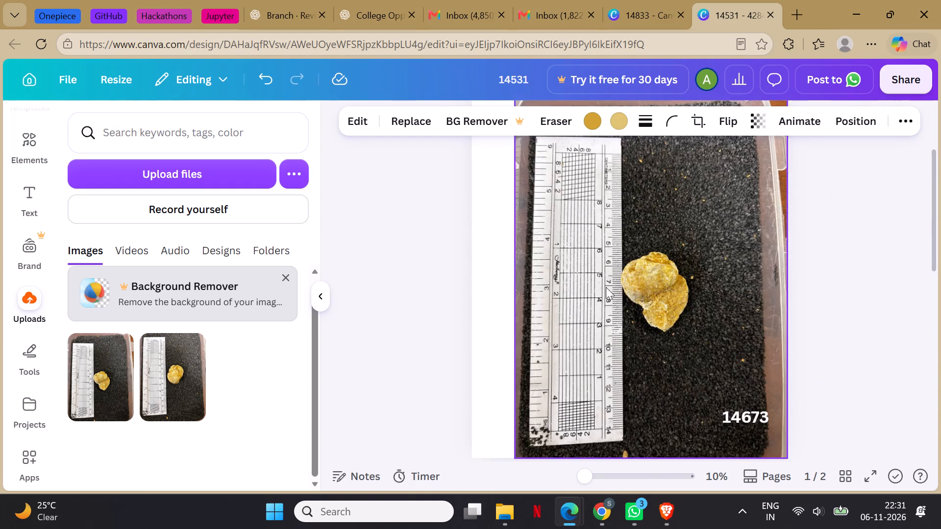
{"action": "scroll", "coordinate": [588, 265], "scroll_direction": "up", "scroll_amount": 3}
{"action": "left_click", "coordinate": [537, 253]}
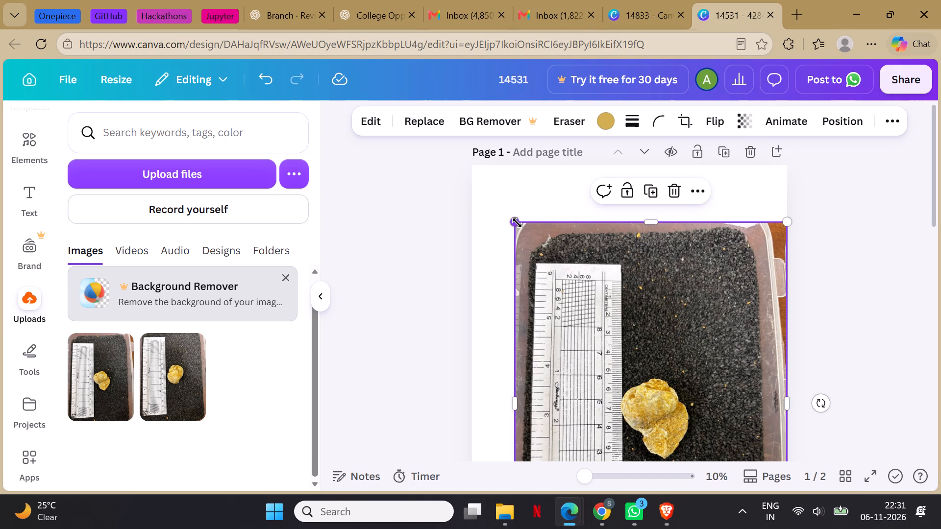
{"action": "left_click_drag", "start_coordinate": [517, 223], "coordinate": [474, 170]}
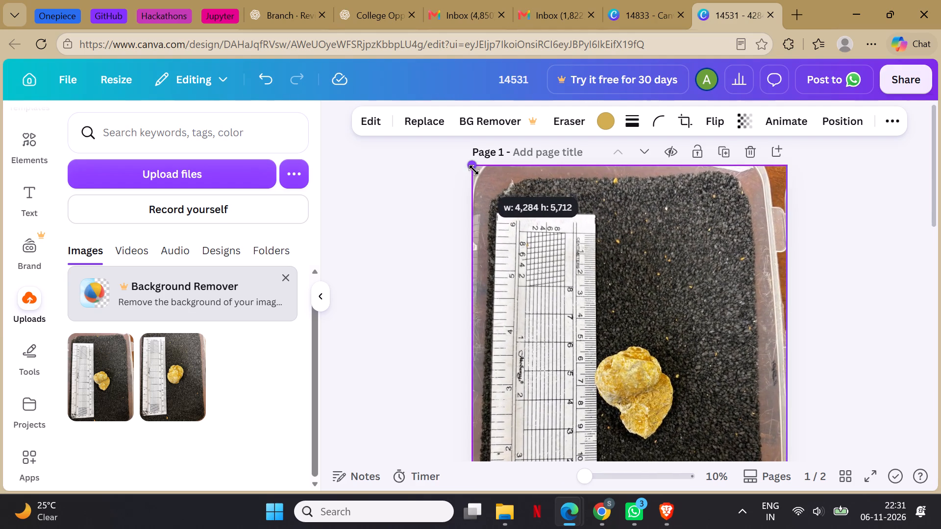
{"action": "left_click_drag", "start_coordinate": [474, 170], "coordinate": [473, 170]}
Change the number label on page 1 to 14531.
{"action": "scroll", "coordinate": [590, 260], "scroll_direction": "down", "scroll_amount": 3}
{"action": "left_click", "coordinate": [753, 324]}
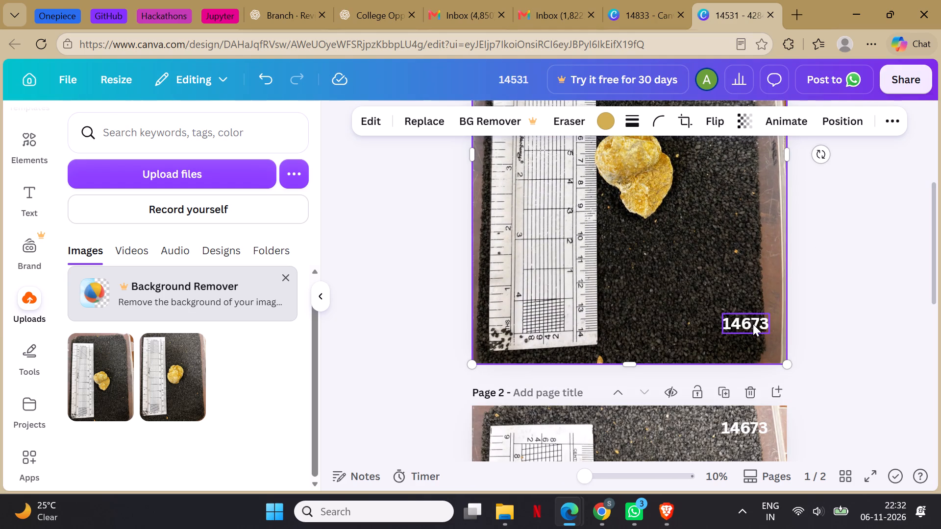
{"action": "left_click", "coordinate": [753, 324]}
{"action": "key", "text": "Right"}
{"action": "key", "text": "Right"}
{"action": "key", "text": "Right"}
{"action": "key", "text": "Right"}
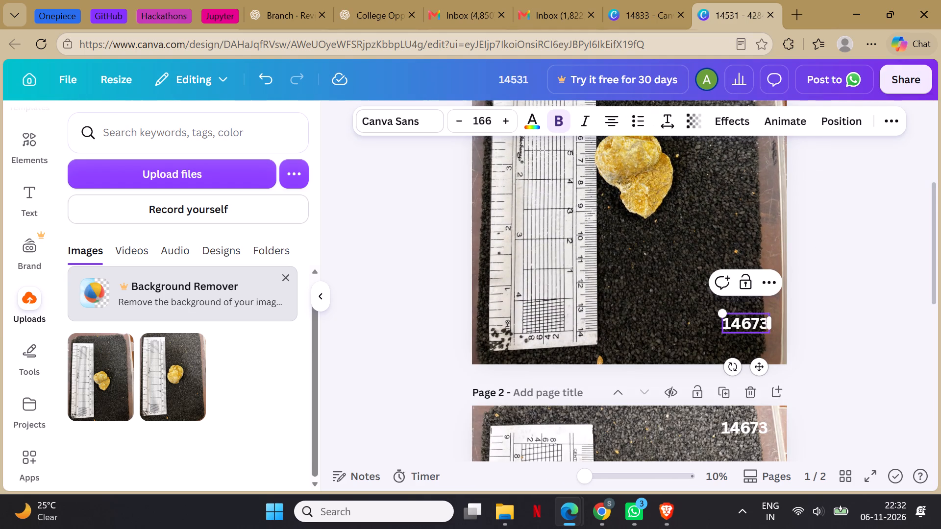
{"action": "key", "text": "BackSpace"}
{"action": "key", "text": "BackSpace"}
{"action": "key", "text": "BackSpace"}
{"action": "type", "text": "531"}
Change the number label on page 2 to 14531.
{"action": "left_click", "coordinate": [755, 420]}
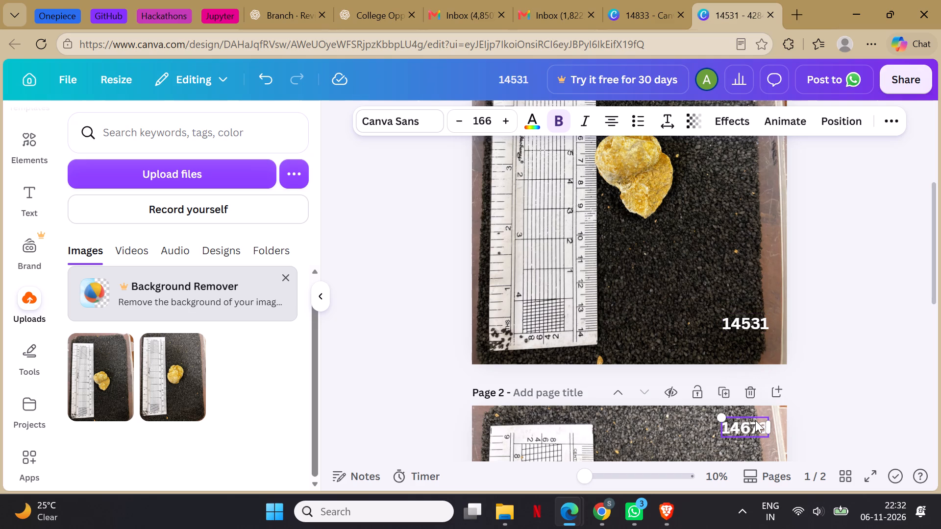
{"action": "left_click", "coordinate": [758, 424]}
{"action": "key", "text": "Right"}
{"action": "key", "text": "Right"}
{"action": "key", "text": "BackSpace"}
{"action": "key", "text": "BackSpace"}
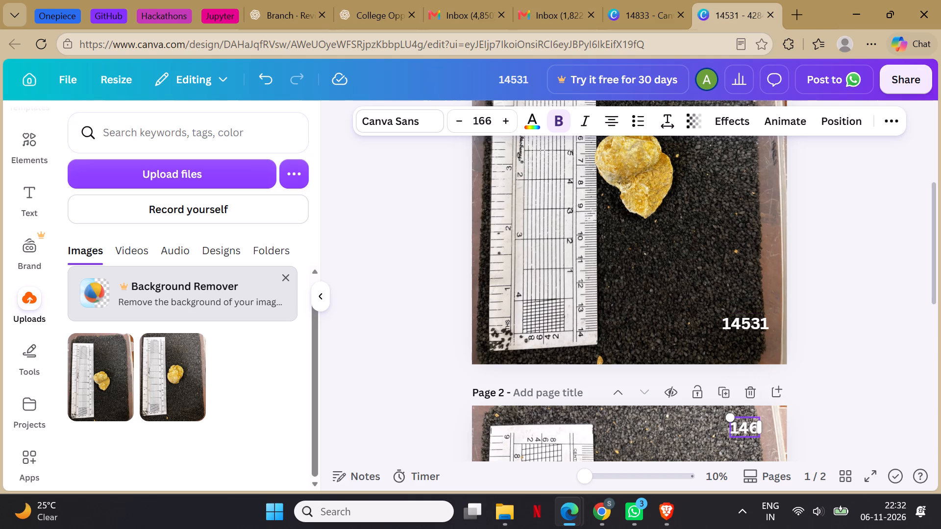
{"action": "key", "text": "BackSpace"}
{"action": "type", "text": "531"}
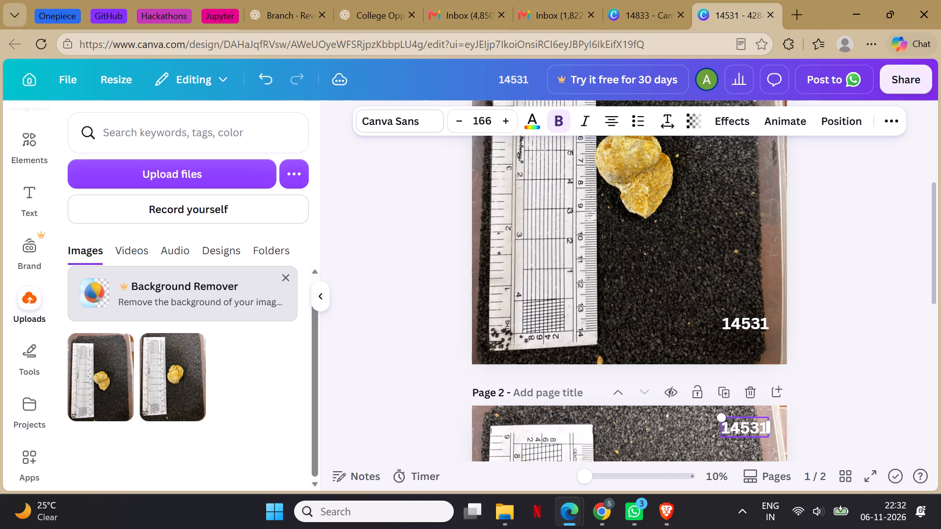
{"action": "left_click", "coordinate": [862, 413]}
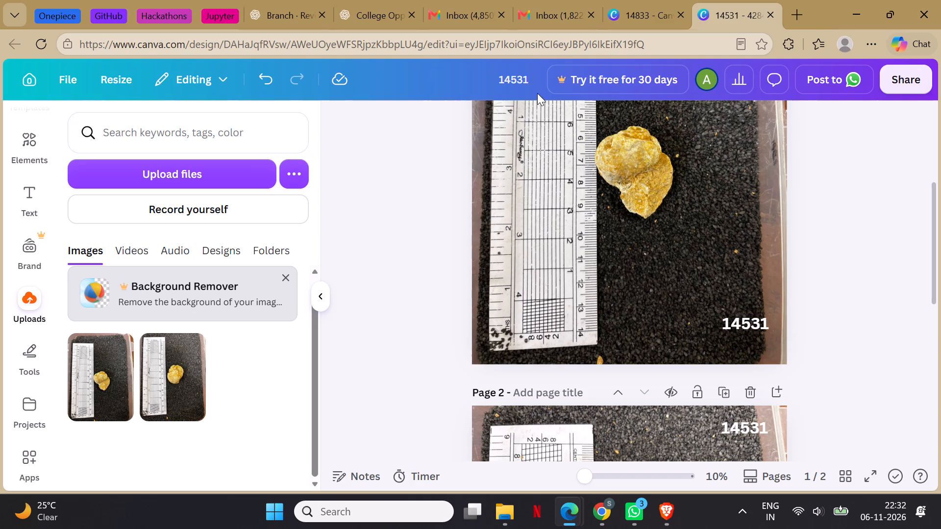
Download all pages of the 14531 design as PNG.
{"action": "left_click", "coordinate": [913, 75]}
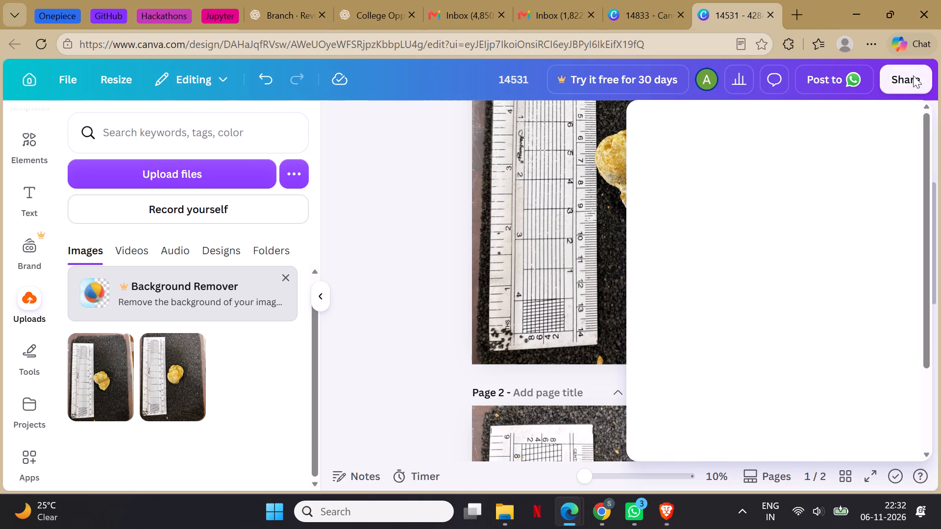
{"action": "left_click", "coordinate": [675, 422]}
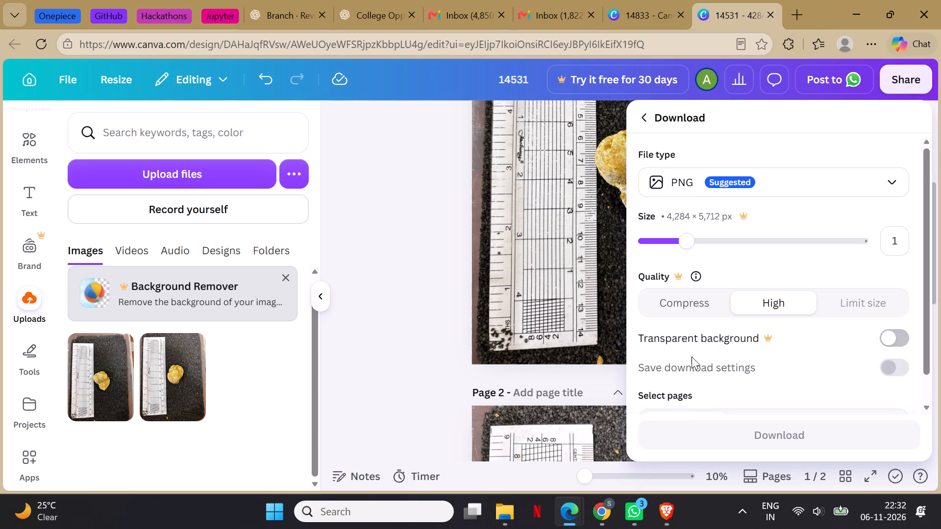
{"action": "scroll", "coordinate": [717, 355], "scroll_direction": "down", "scroll_amount": 5}
{"action": "left_click", "coordinate": [741, 434]}
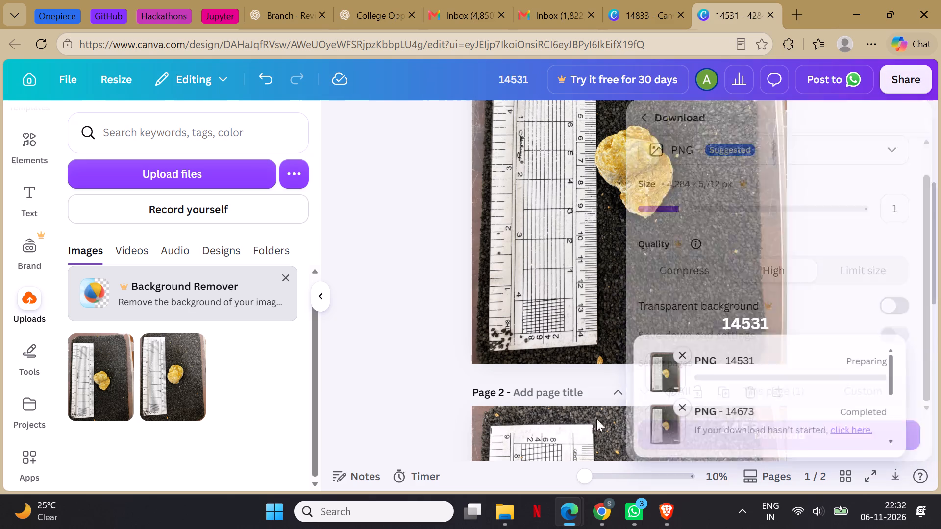
In File Explorer, move the 14531 folder from Downloads into Documents, then return to the Canva design.
{"action": "left_click", "coordinate": [506, 522]}
{"action": "left_click", "coordinate": [238, 362]}
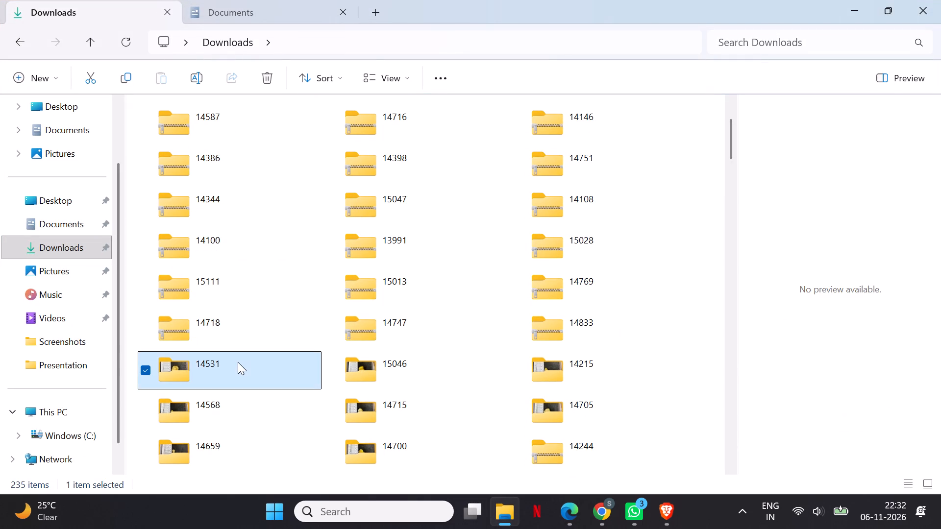
{"action": "key", "text": "ctrl+x"}
{"action": "left_click", "coordinate": [260, 16]}
{"action": "key", "text": "ctrl+v"}
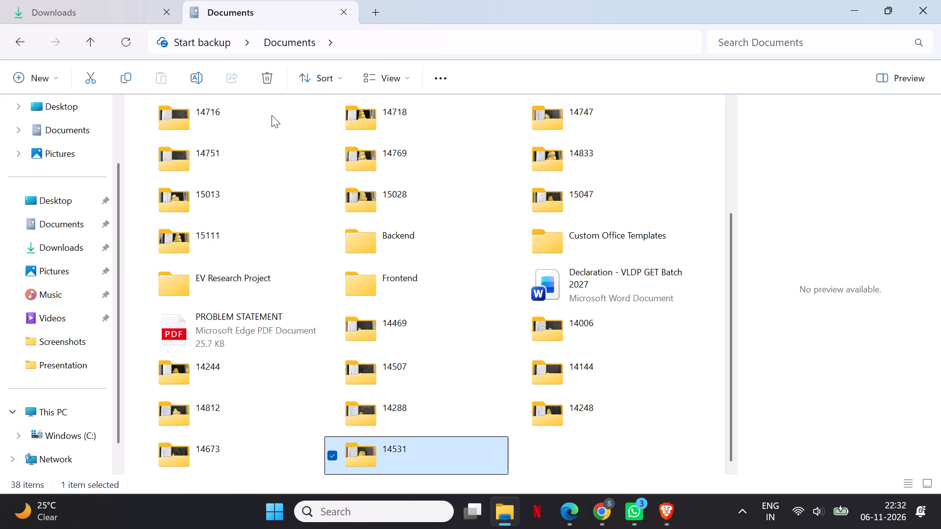
{"action": "left_click", "coordinate": [76, 4]}
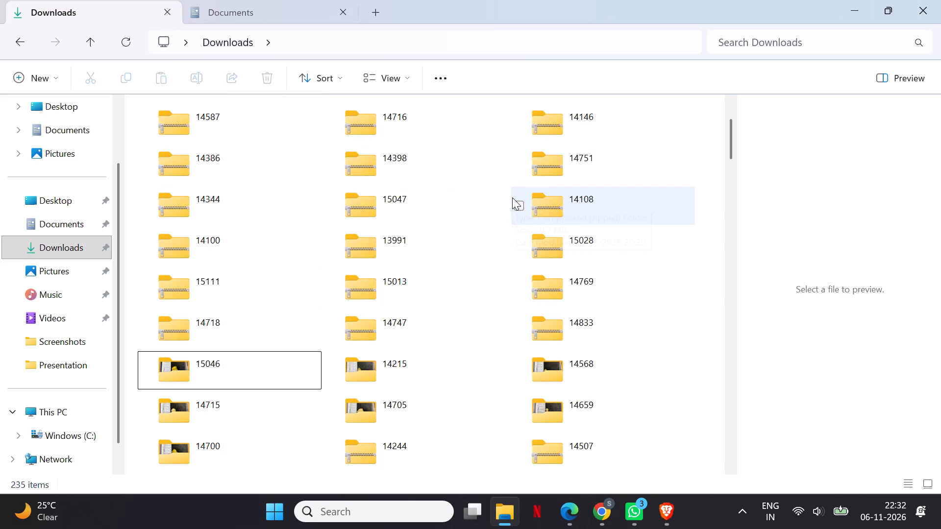
{"action": "left_click", "coordinate": [839, 8]}
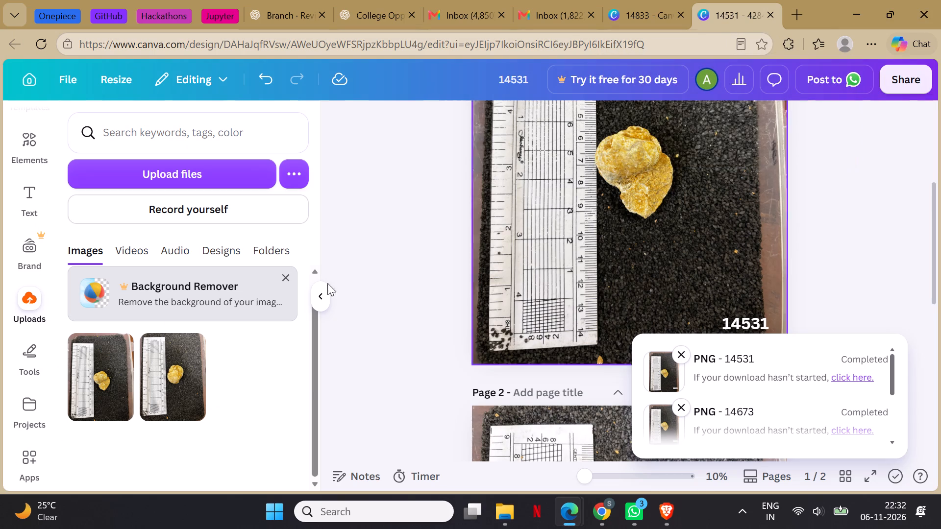
Select both 14531 photos among the uploaded images.
{"action": "left_click", "coordinate": [160, 347]}
{"action": "left_click", "coordinate": [82, 348]}
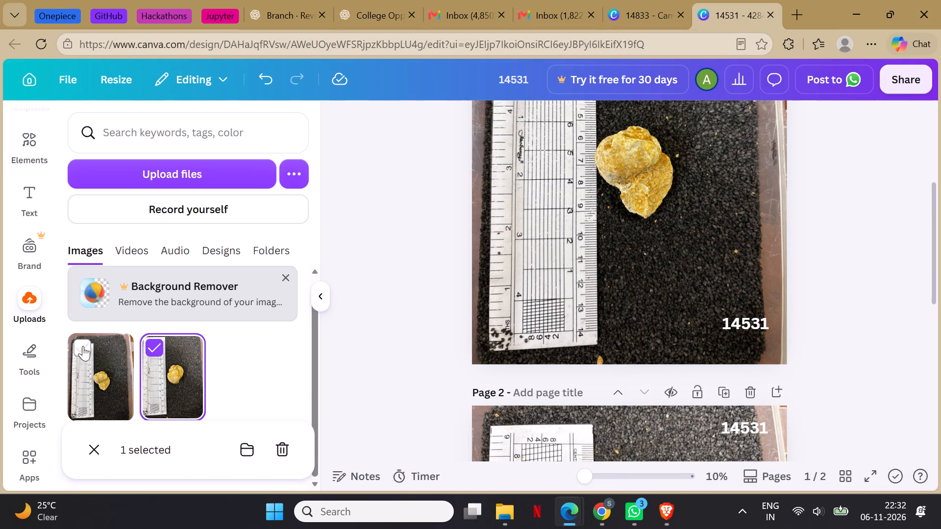
Upload IMG_8158 and IMG_8159 from the 15046 folder in Downloads.
{"action": "left_click", "coordinate": [169, 174]}
{"action": "scroll", "coordinate": [265, 229], "scroll_direction": "down", "scroll_amount": 4}
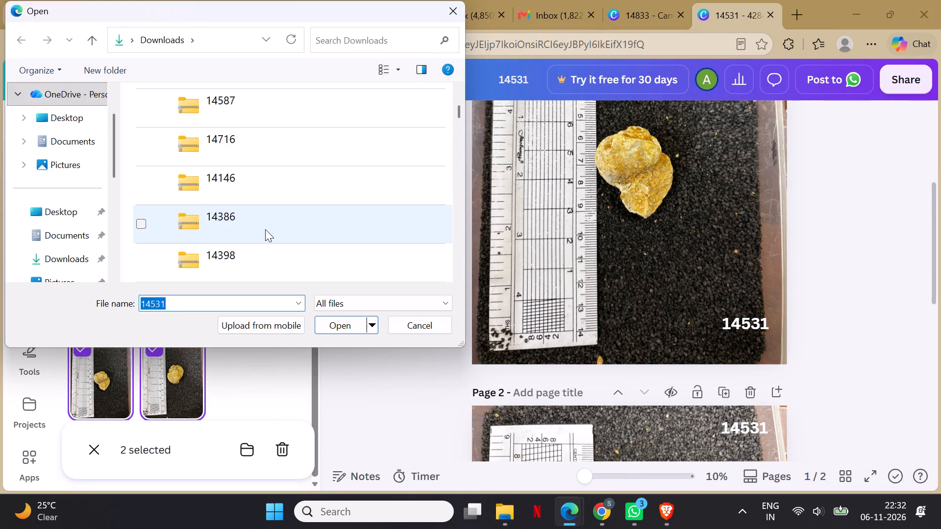
{"action": "scroll", "coordinate": [265, 229], "scroll_direction": "down", "scroll_amount": 6}
{"action": "left_click", "coordinate": [260, 225]}
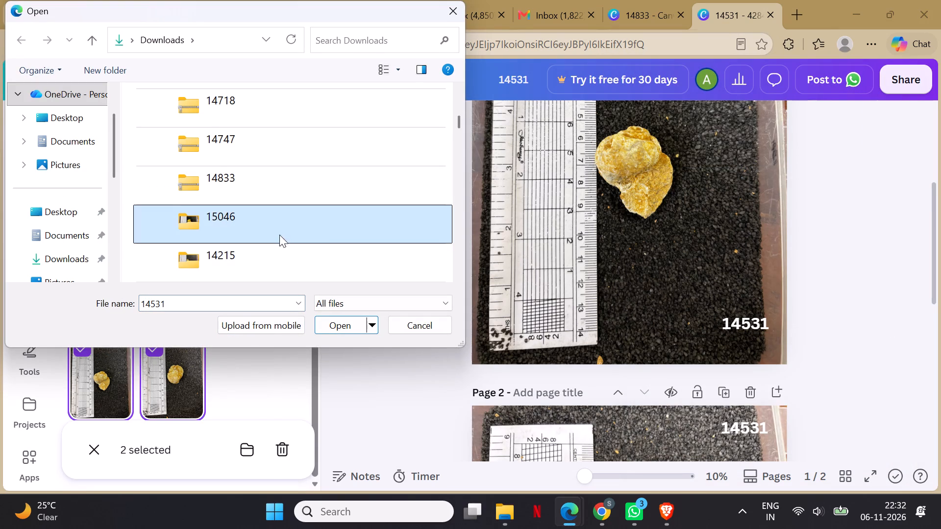
{"action": "left_click", "coordinate": [279, 230]}
{"action": "double_click", "coordinate": [272, 223]}
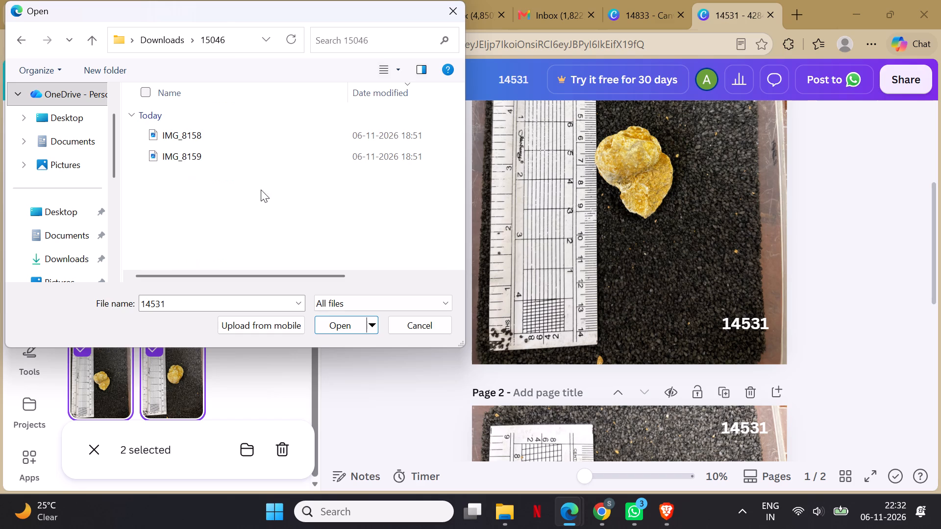
{"action": "left_click_drag", "start_coordinate": [265, 185], "coordinate": [309, 133]}
{"action": "left_click", "coordinate": [331, 323]}
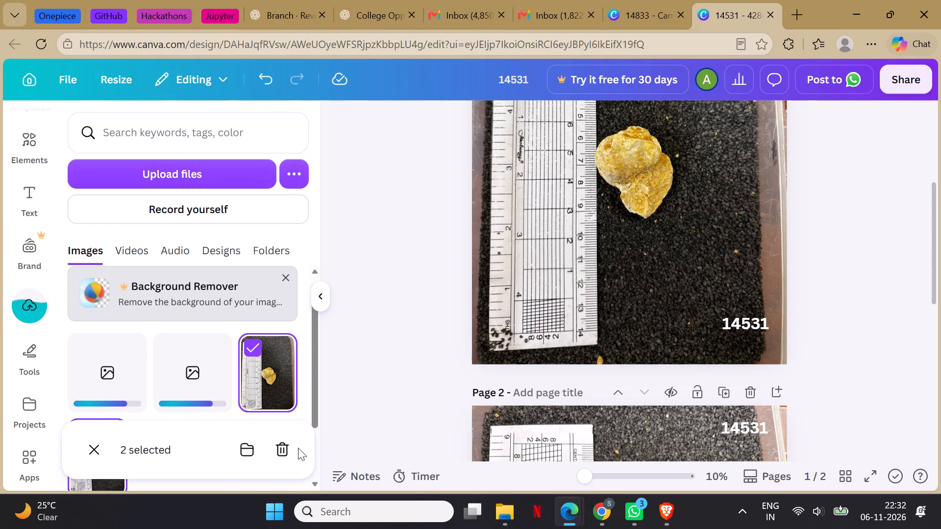
Move the two selected 14531 photos from the uploads to Trash.
{"action": "left_click", "coordinate": [288, 448]}
{"action": "left_click", "coordinate": [558, 304]}
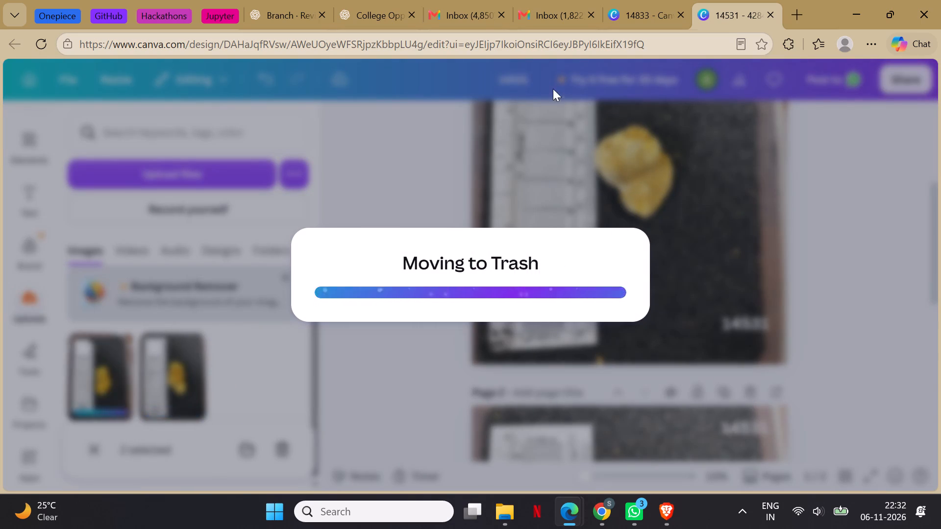
Rename the design as 15046.
{"action": "left_click", "coordinate": [528, 77]}
{"action": "key", "text": "BackSpace"}
{"action": "key", "text": "BackSpace"}
{"action": "key", "text": "BackSpace"}
{"action": "key", "text": "BackSpace"}
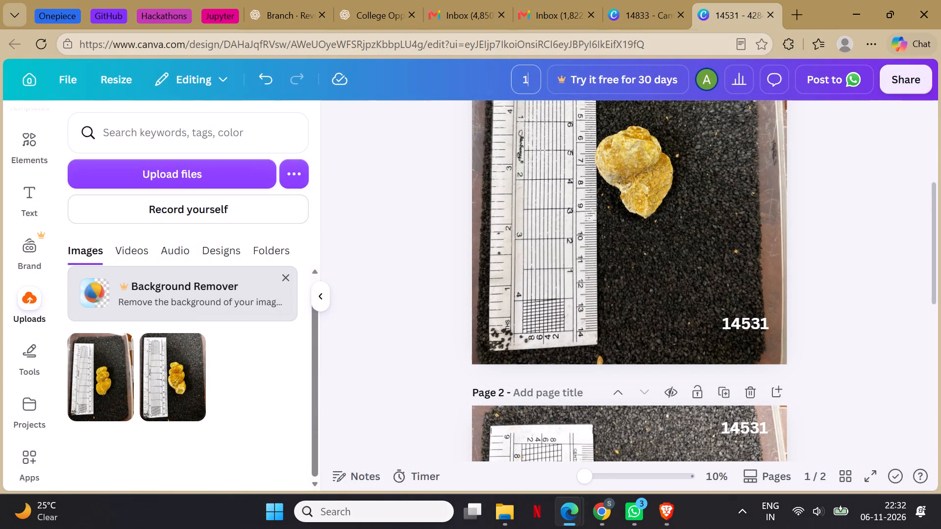
{"action": "key", "text": "5"}
{"action": "type", "text": "046"}
{"action": "key", "text": "Return"}
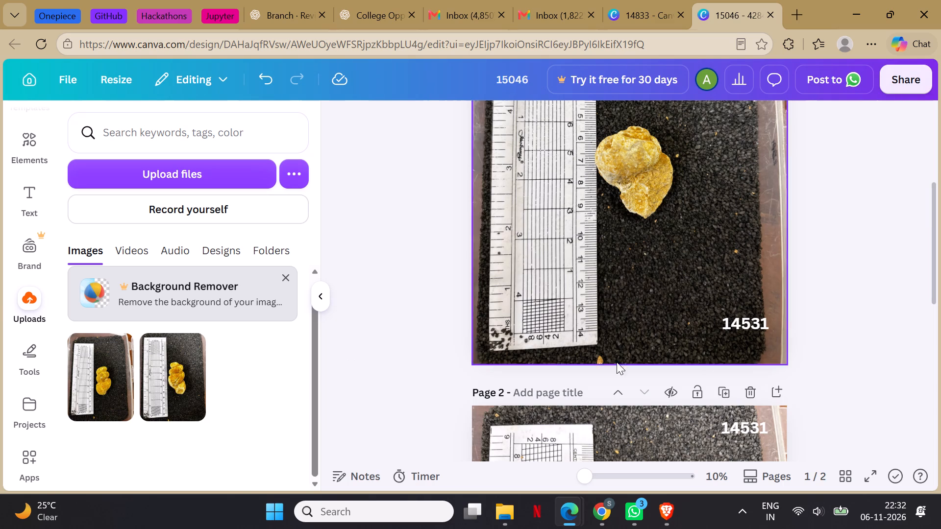
Delete the old 14531 specimen photos from page 1 and page 2, keeping the number labels.
{"action": "left_click", "coordinate": [709, 296]}
{"action": "left_click", "coordinate": [655, 398]}
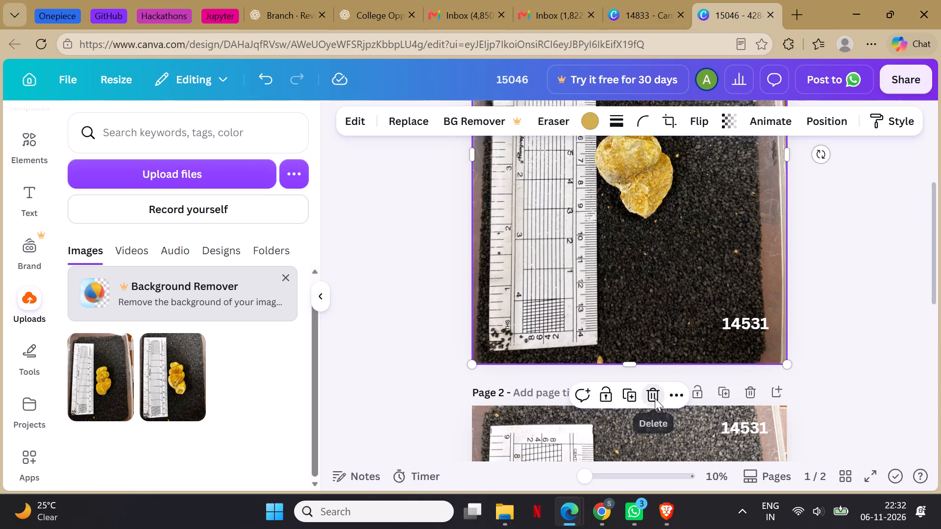
{"action": "left_click", "coordinate": [653, 420]}
{"action": "scroll", "coordinate": [632, 418], "scroll_direction": "down", "scroll_amount": 2}
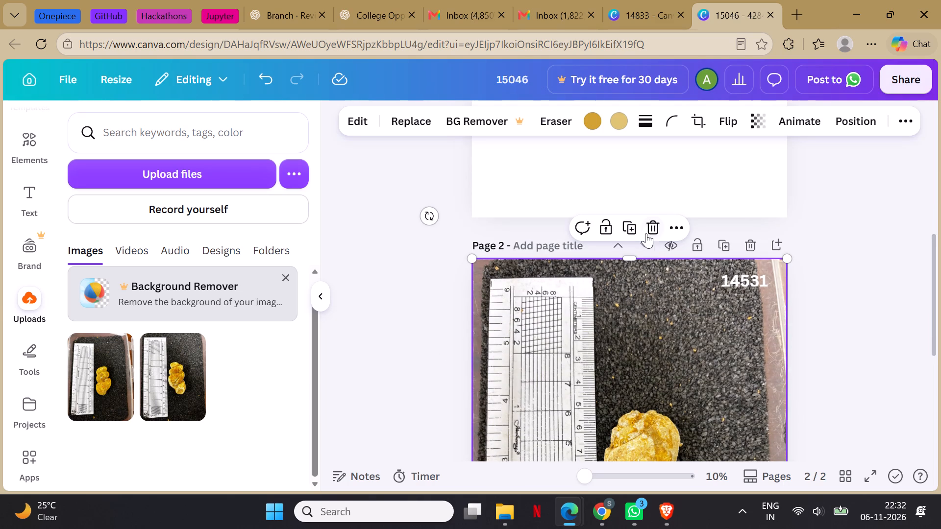
{"action": "left_click", "coordinate": [650, 229]}
Place the second uploaded 15046 photo on page 2 and the first one on page 1.
{"action": "left_click", "coordinate": [171, 381]}
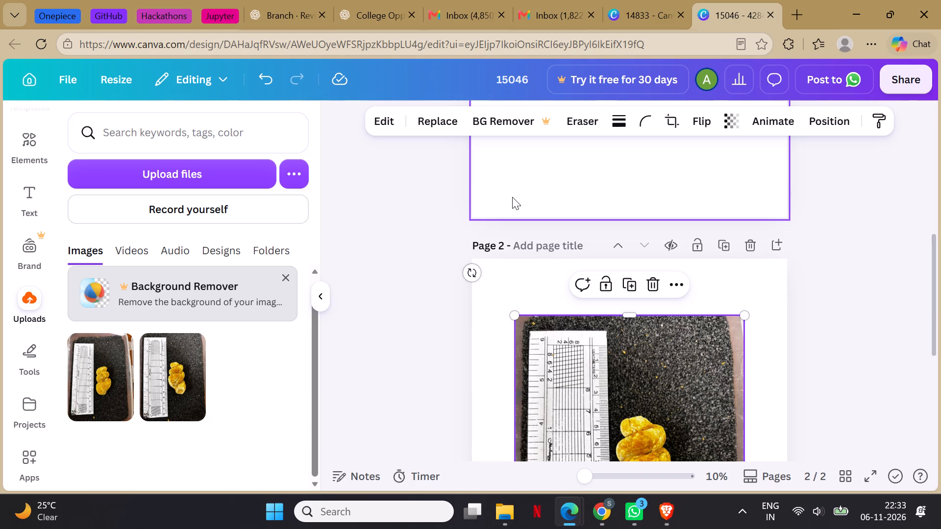
{"action": "double_click", "coordinate": [512, 197]}
{"action": "left_click", "coordinate": [112, 382]}
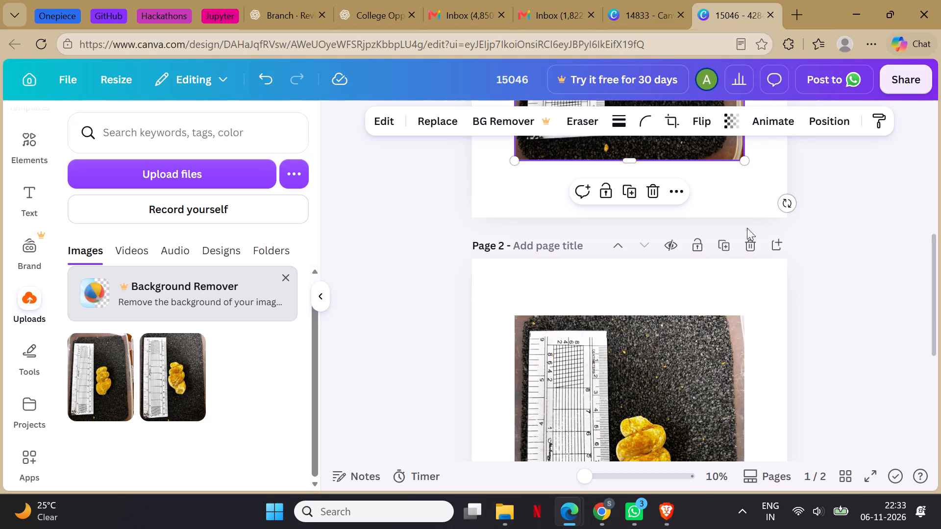
Enlarge the page 1 photo by extending its lower-right corner to the page's lower-right corner.
{"action": "left_click_drag", "start_coordinate": [743, 161], "coordinate": [782, 219]}
Enlarge the page 2 photo from its upper-left and lower-right corners so that it fills the page.
{"action": "left_click", "coordinate": [561, 361]}
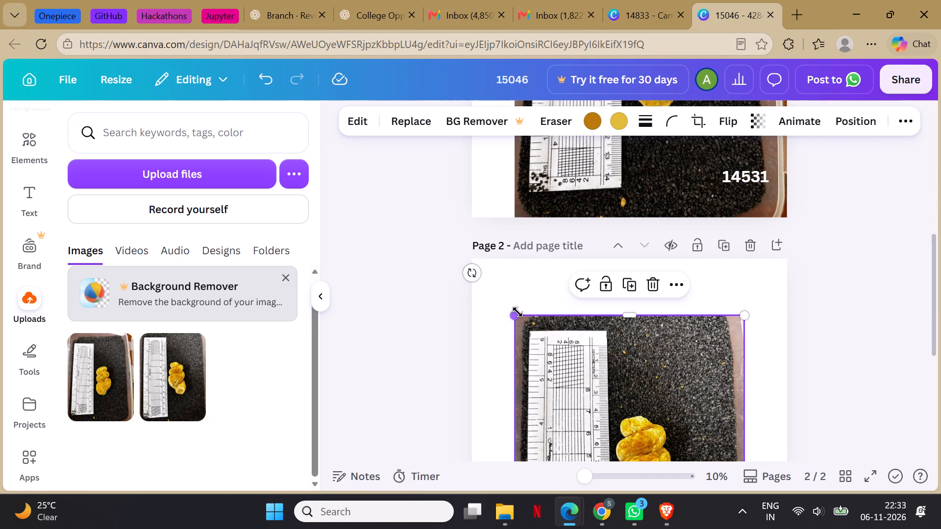
{"action": "left_click_drag", "start_coordinate": [516, 318], "coordinate": [477, 264]}
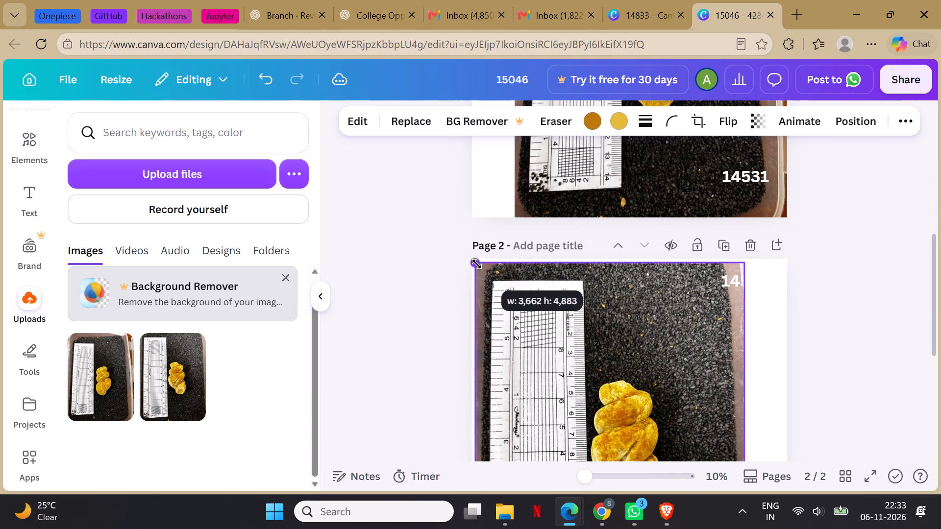
{"action": "left_click_drag", "start_coordinate": [477, 264], "coordinate": [476, 264]}
{"action": "scroll", "coordinate": [506, 317], "scroll_direction": "down", "scroll_amount": 3}
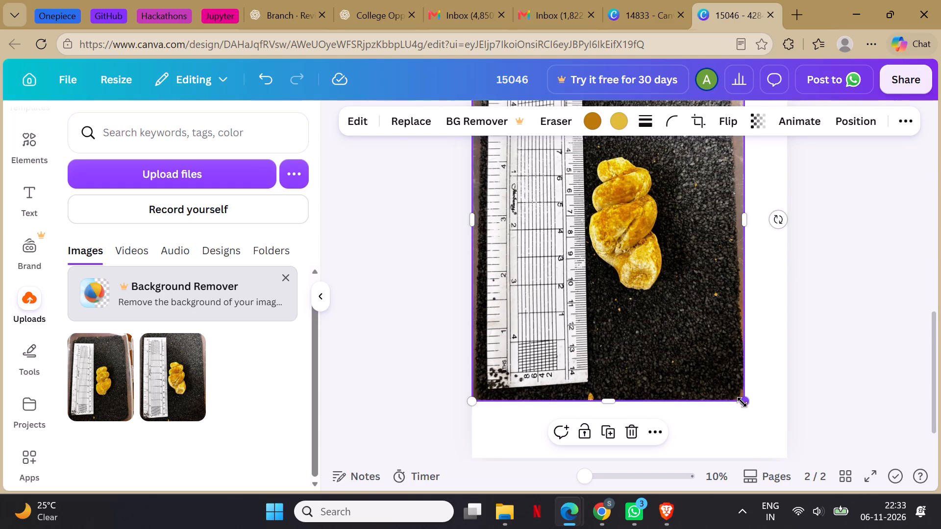
{"action": "left_click_drag", "start_coordinate": [742, 402], "coordinate": [792, 450]}
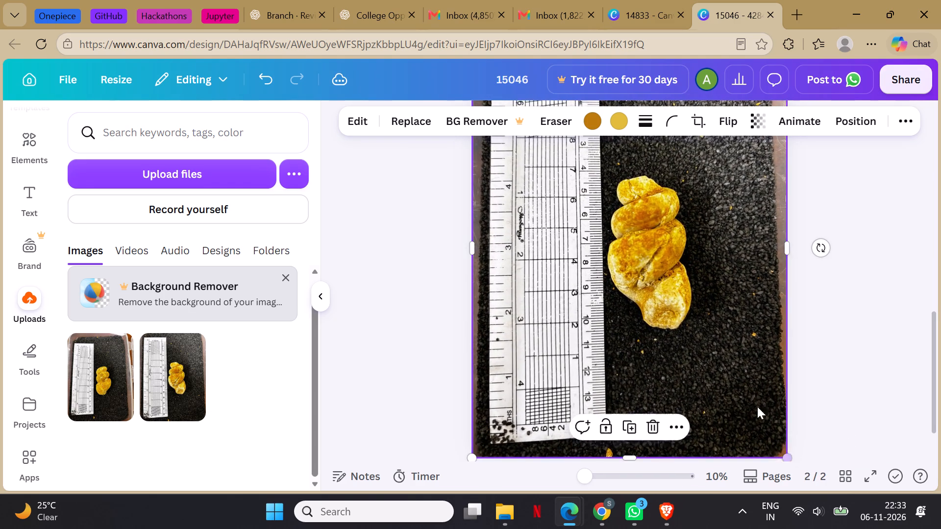
Change the number label on page 2 to 15046.
{"action": "scroll", "coordinate": [733, 380], "scroll_direction": "up", "scroll_amount": 3}
{"action": "double_click", "coordinate": [750, 281]}
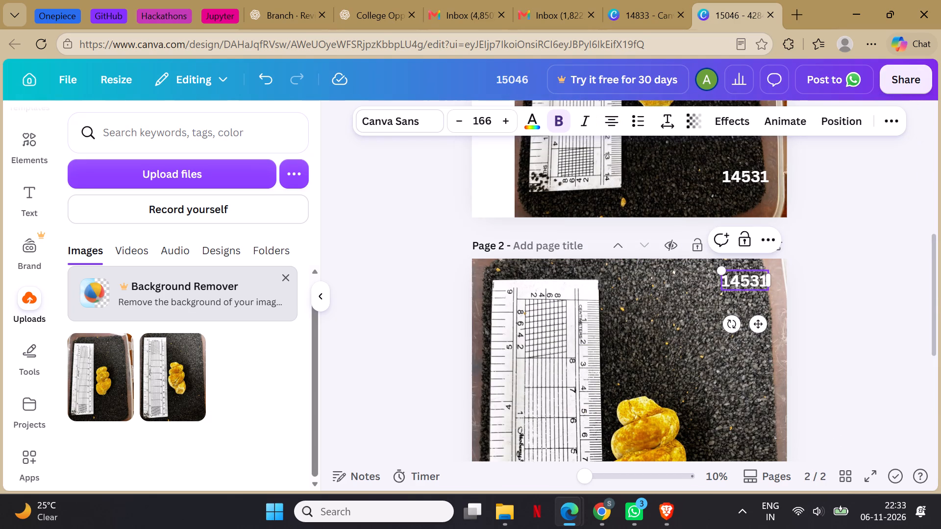
{"action": "key", "text": "Right"}
{"action": "key", "text": "Right"}
{"action": "key", "text": "Right"}
{"action": "key", "text": "Right"}
{"action": "key", "text": "Right"}
{"action": "key", "text": "BackSpace"}
{"action": "key", "text": "BackSpace"}
{"action": "key", "text": "BackSpace"}
{"action": "key", "text": "BackSpace"}
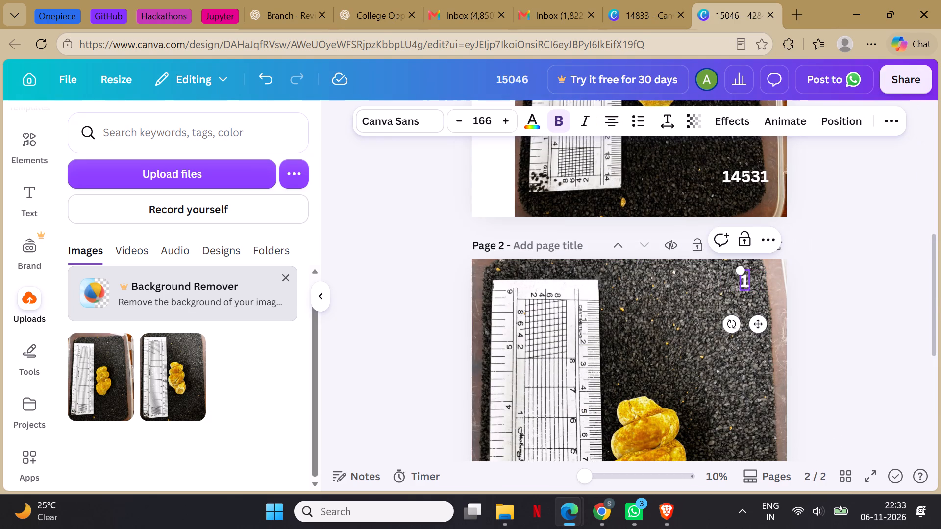
{"action": "key", "text": "5"}
{"action": "type", "text": "046"}
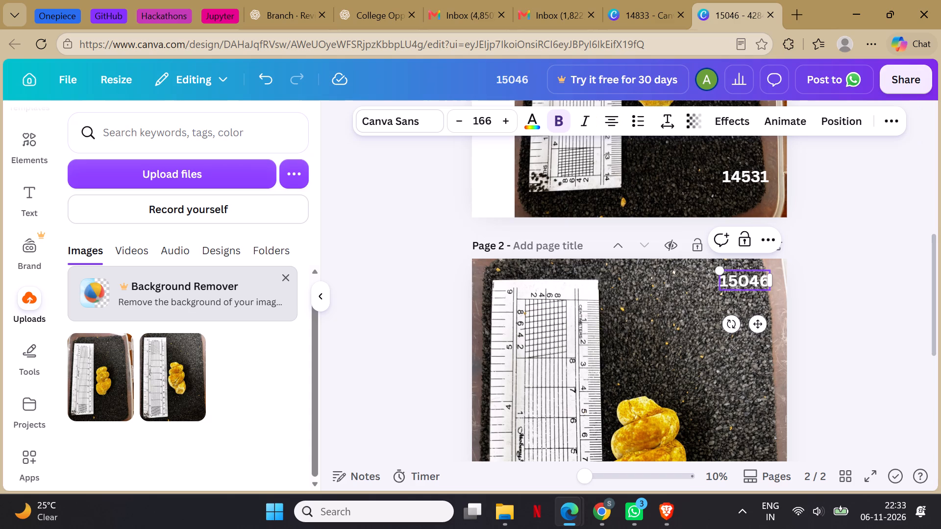
Change the number label on page 1 to 15046.
{"action": "left_click", "coordinate": [754, 179]}
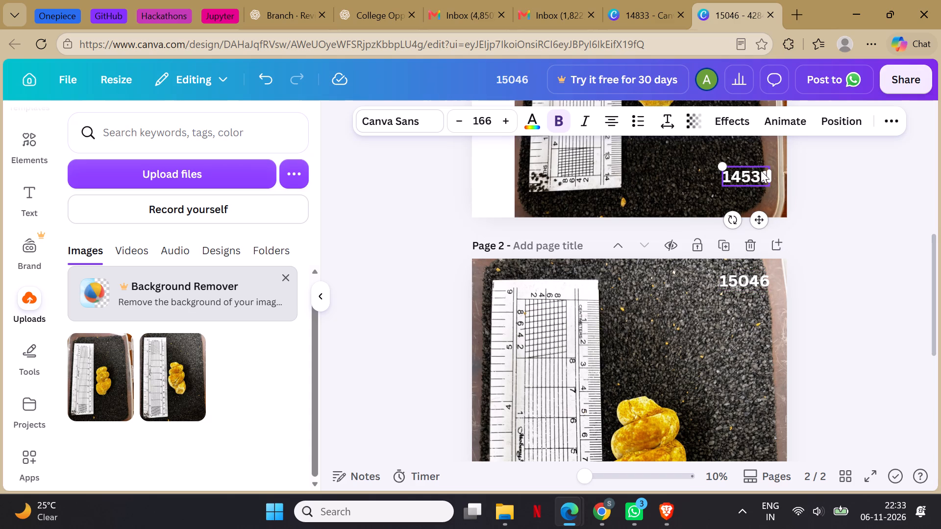
{"action": "left_click", "coordinate": [761, 176]}
{"action": "key", "text": "Right"}
{"action": "key", "text": "Right"}
{"action": "key", "text": "BackSpace"}
{"action": "key", "text": "BackSpace"}
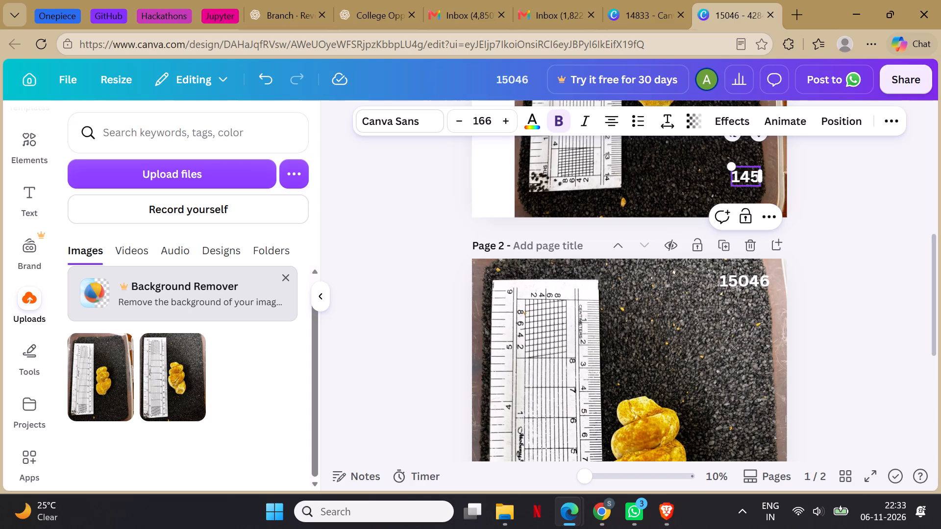
{"action": "key", "text": "BackSpace"}
{"action": "key", "text": "BackSpace"}
{"action": "key", "text": "5"}
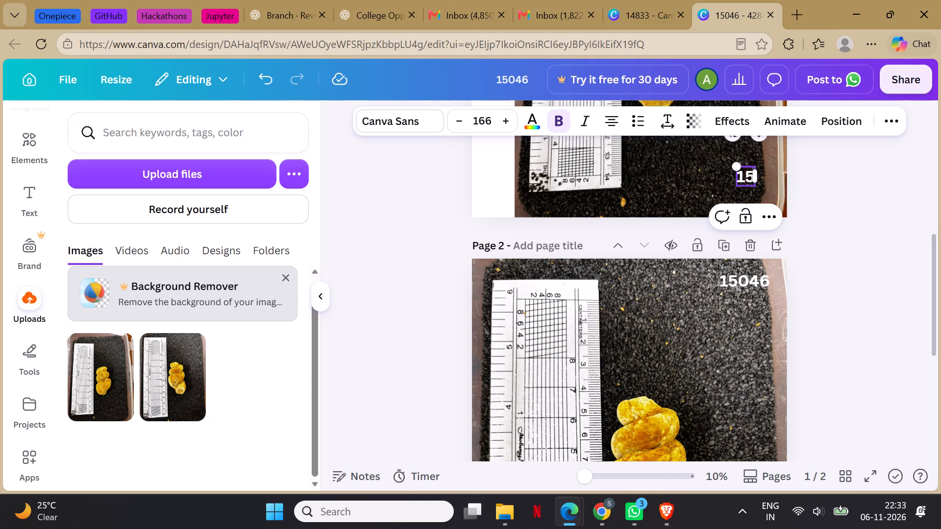
{"action": "type", "text": "046"}
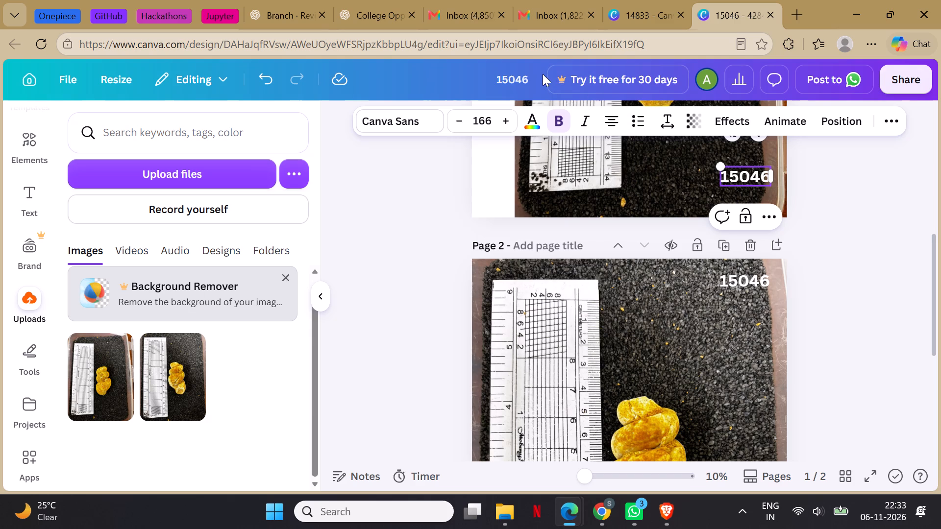
Download all pages of the 15046 design as PNG.
{"action": "left_click", "coordinate": [914, 64]}
{"action": "left_click", "coordinate": [913, 76]}
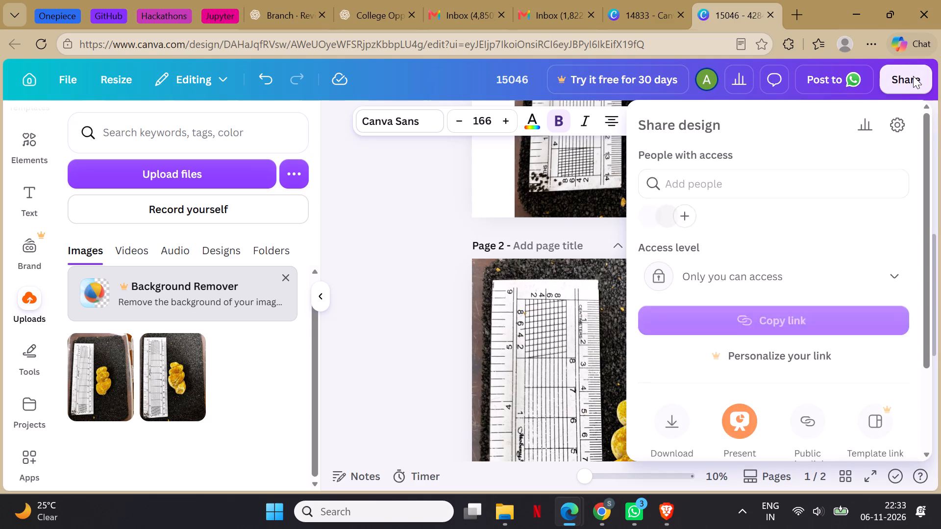
{"action": "left_click", "coordinate": [680, 417]}
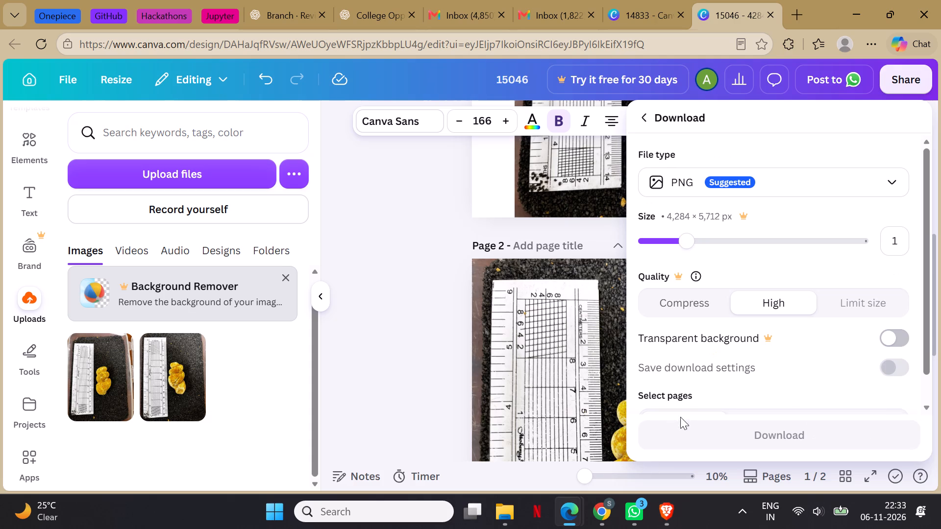
{"action": "scroll", "coordinate": [680, 417], "scroll_direction": "down", "scroll_amount": 4}
{"action": "scroll", "coordinate": [709, 342], "scroll_direction": "down", "scroll_amount": 9}
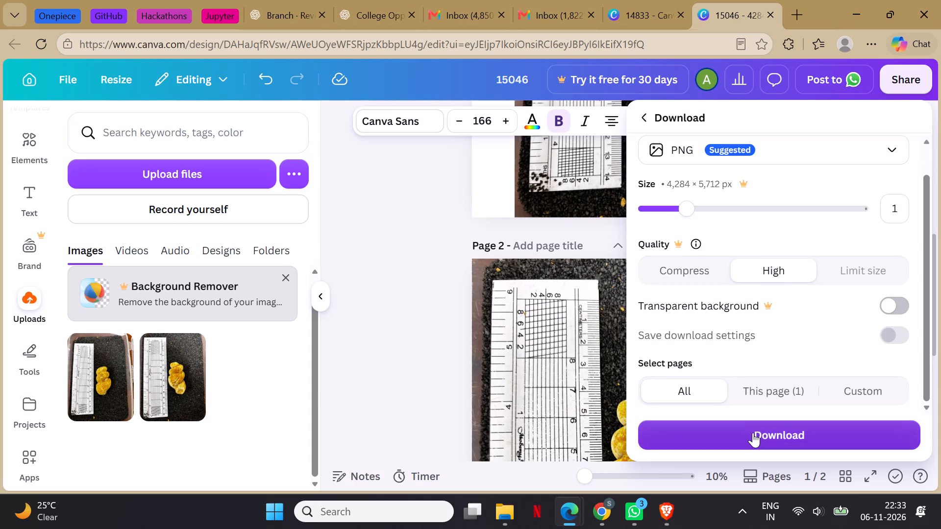
{"action": "left_click", "coordinate": [752, 433]}
In File Explorer, move the 15046 folder from Downloads into Documents, then return to the Canva design.
{"action": "left_click", "coordinate": [505, 515]}
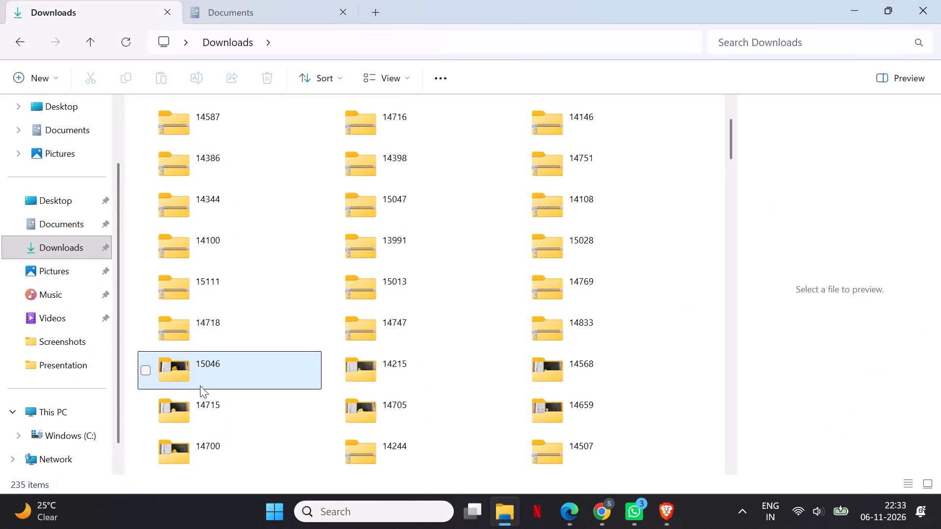
{"action": "left_click", "coordinate": [205, 376]}
{"action": "key", "text": "ctrl+x"}
{"action": "left_click", "coordinate": [292, 7]}
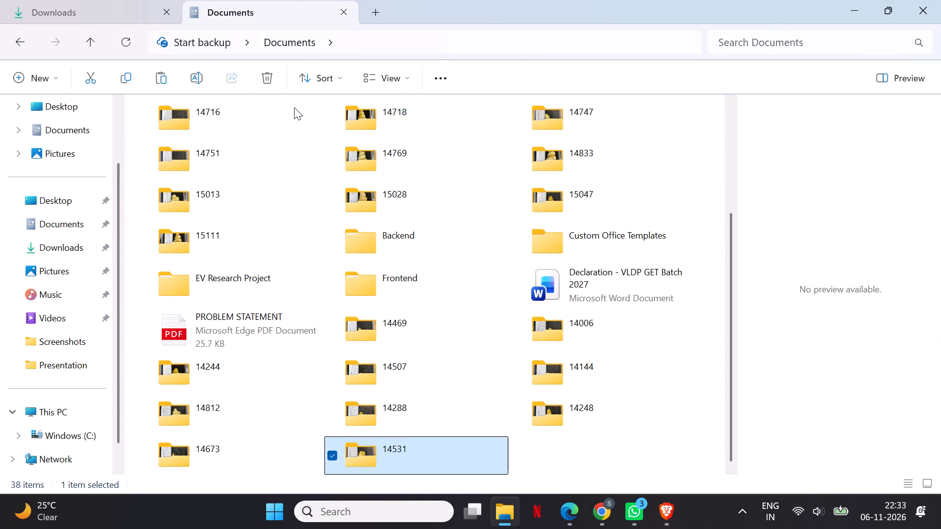
{"action": "key", "text": "ctrl+v"}
{"action": "left_click", "coordinate": [87, 17]}
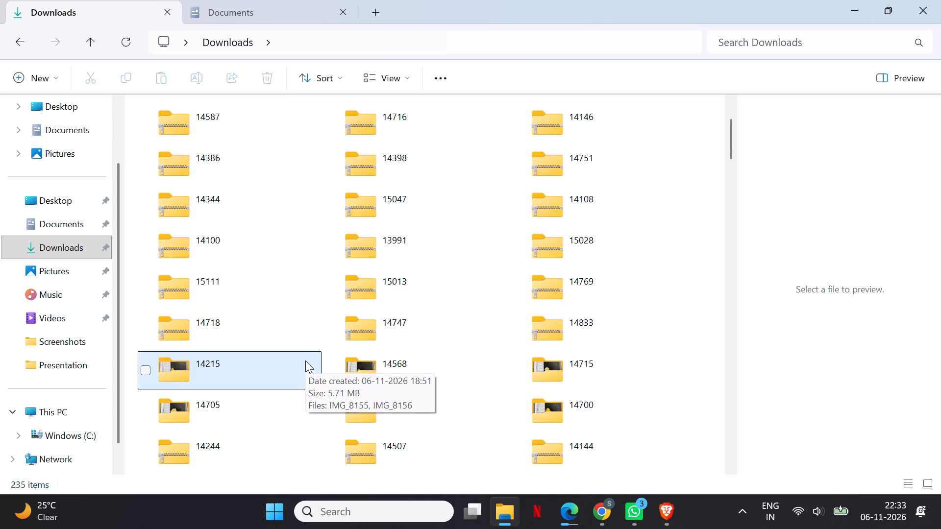
{"action": "left_click", "coordinate": [862, 1]}
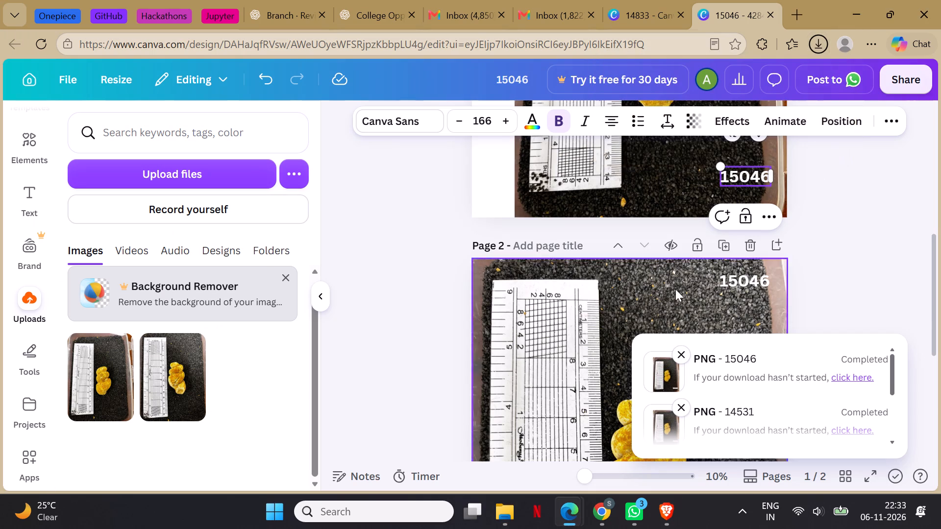
Select both 15046 photos among the uploaded images.
{"action": "left_click", "coordinate": [151, 343]}
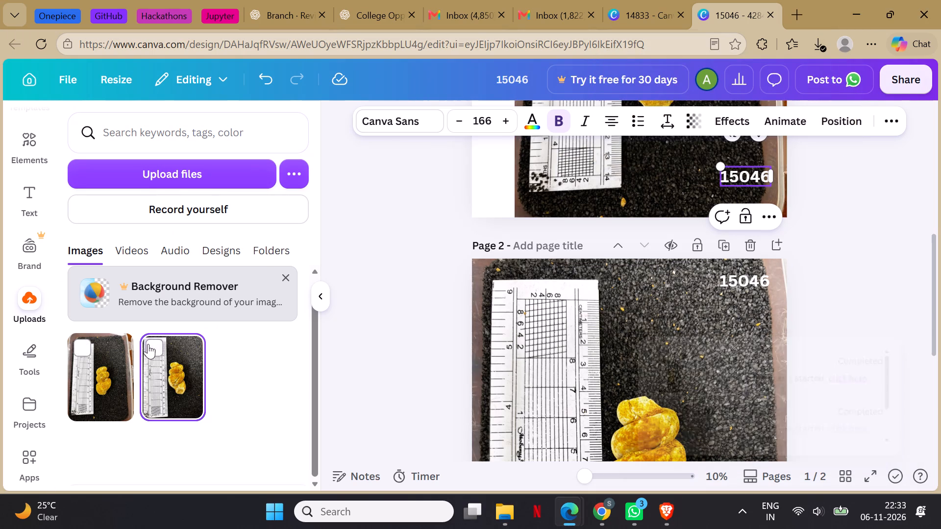
{"action": "left_click", "coordinate": [85, 344]}
Upload IMG_8155 and IMG_8156 from the 14215 folder in Downloads.
{"action": "left_click", "coordinate": [188, 176]}
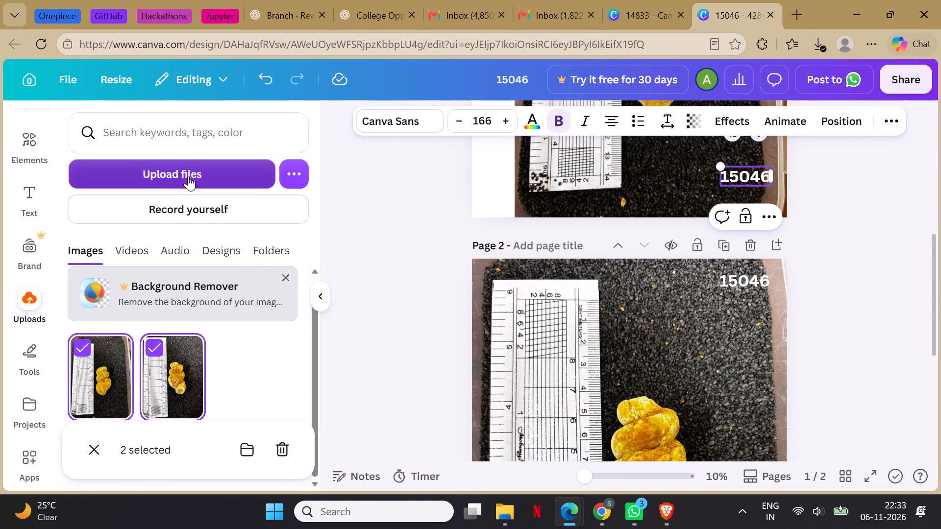
{"action": "scroll", "coordinate": [317, 234], "scroll_direction": "down", "scroll_amount": 12}
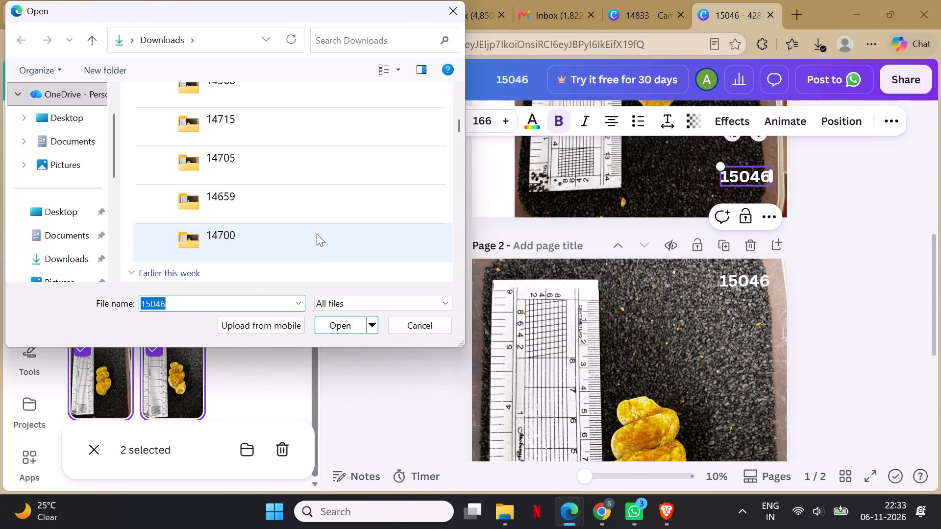
{"action": "scroll", "coordinate": [317, 234], "scroll_direction": "up", "scroll_amount": 2}
{"action": "scroll", "coordinate": [239, 220], "scroll_direction": "down", "scroll_amount": 1}
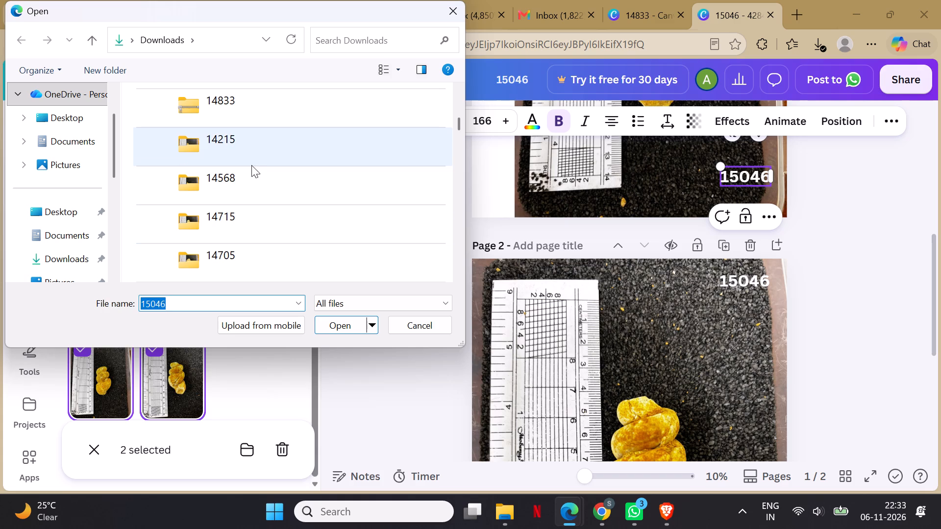
{"action": "double_click", "coordinate": [246, 146]}
{"action": "left_click_drag", "start_coordinate": [254, 189], "coordinate": [286, 132]}
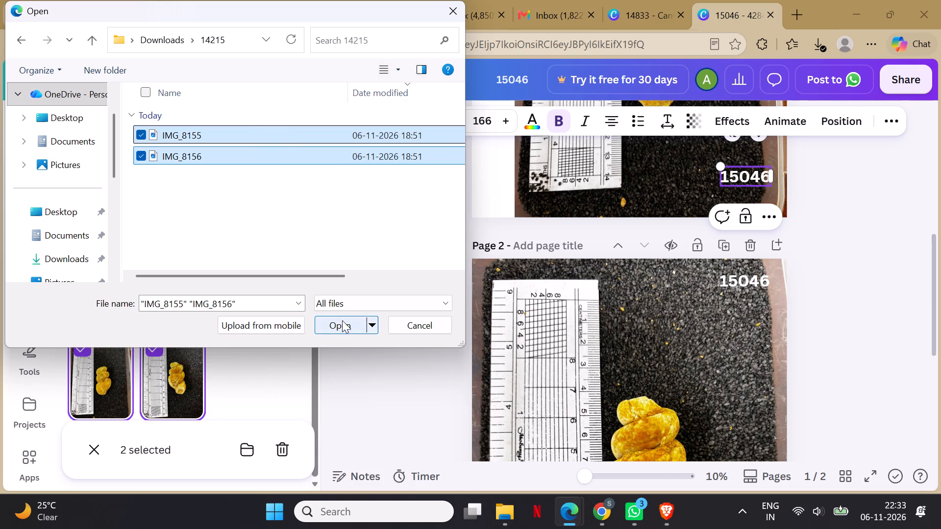
{"action": "left_click", "coordinate": [342, 320]}
Move the two selected 15046 photos from the uploads to Trash.
{"action": "left_click", "coordinate": [279, 450]}
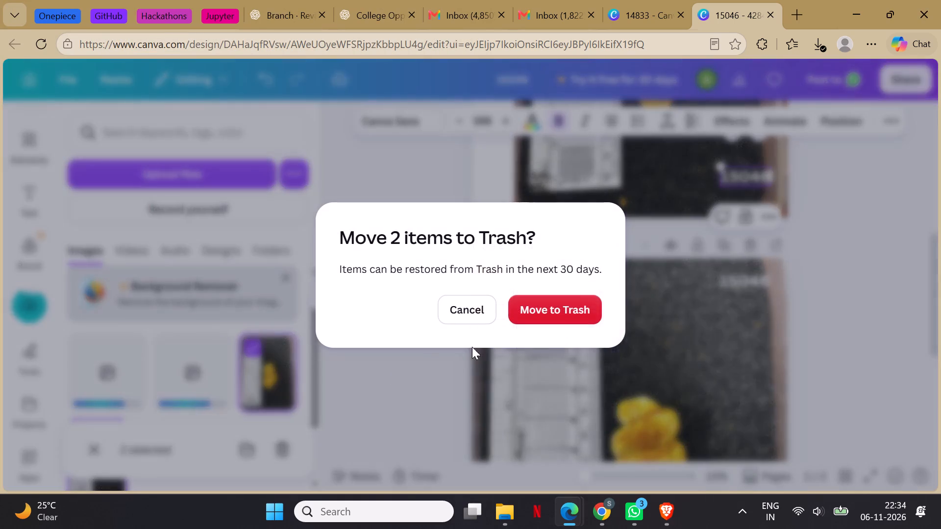
{"action": "left_click", "coordinate": [560, 312]}
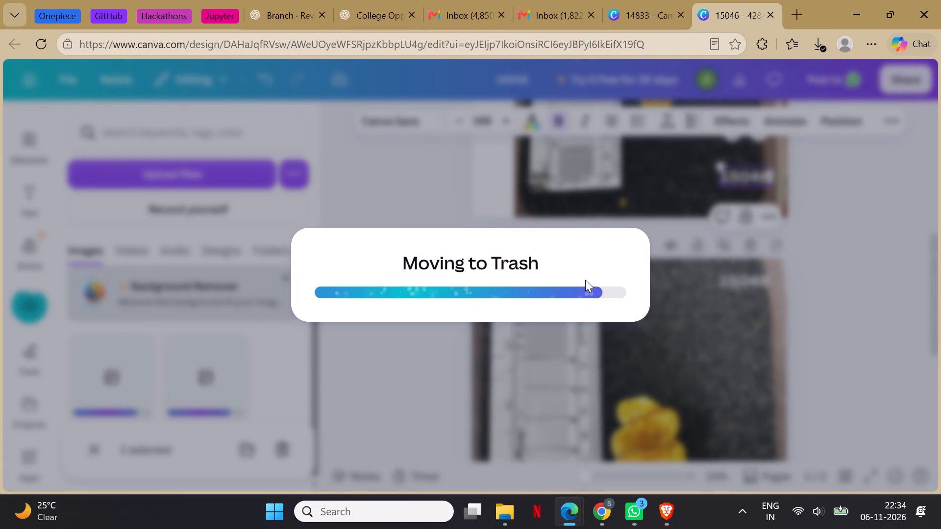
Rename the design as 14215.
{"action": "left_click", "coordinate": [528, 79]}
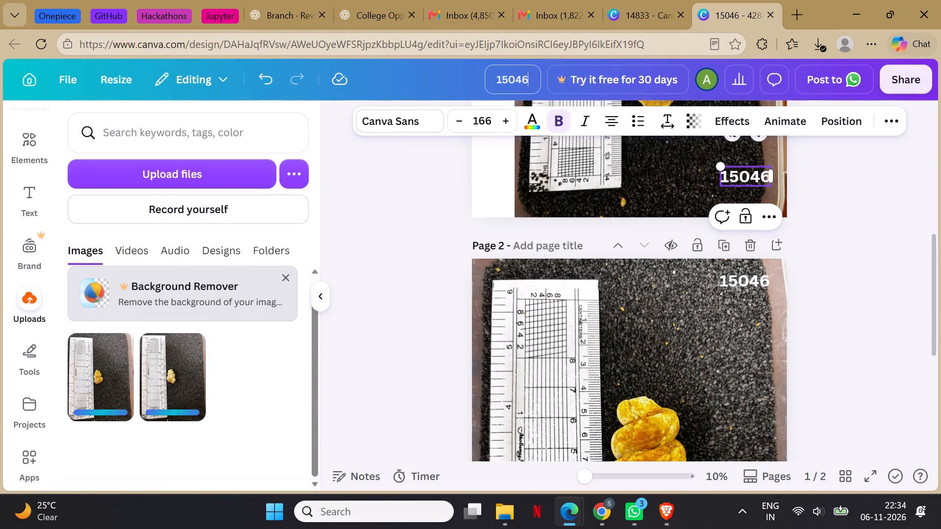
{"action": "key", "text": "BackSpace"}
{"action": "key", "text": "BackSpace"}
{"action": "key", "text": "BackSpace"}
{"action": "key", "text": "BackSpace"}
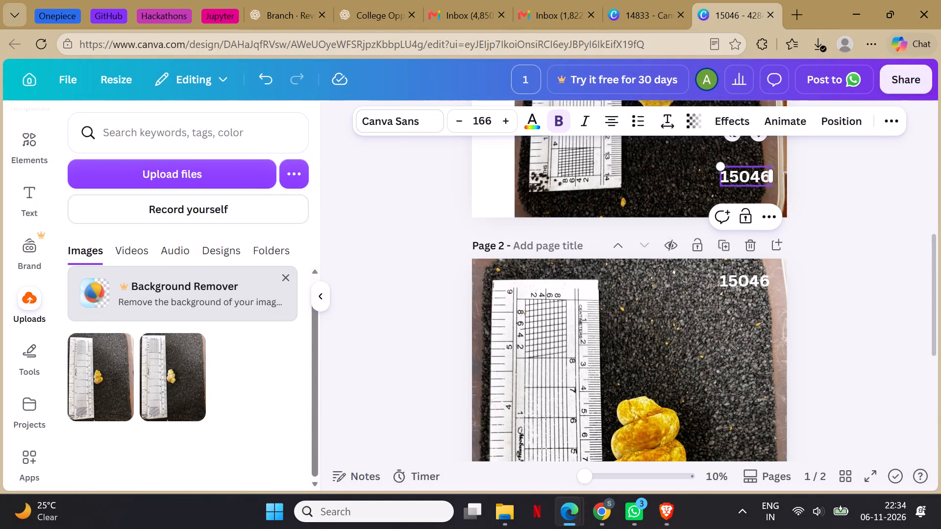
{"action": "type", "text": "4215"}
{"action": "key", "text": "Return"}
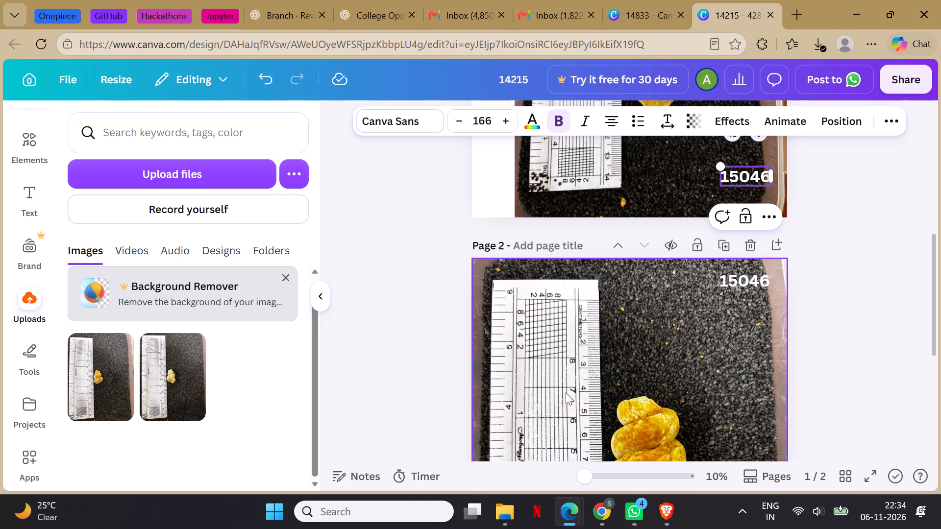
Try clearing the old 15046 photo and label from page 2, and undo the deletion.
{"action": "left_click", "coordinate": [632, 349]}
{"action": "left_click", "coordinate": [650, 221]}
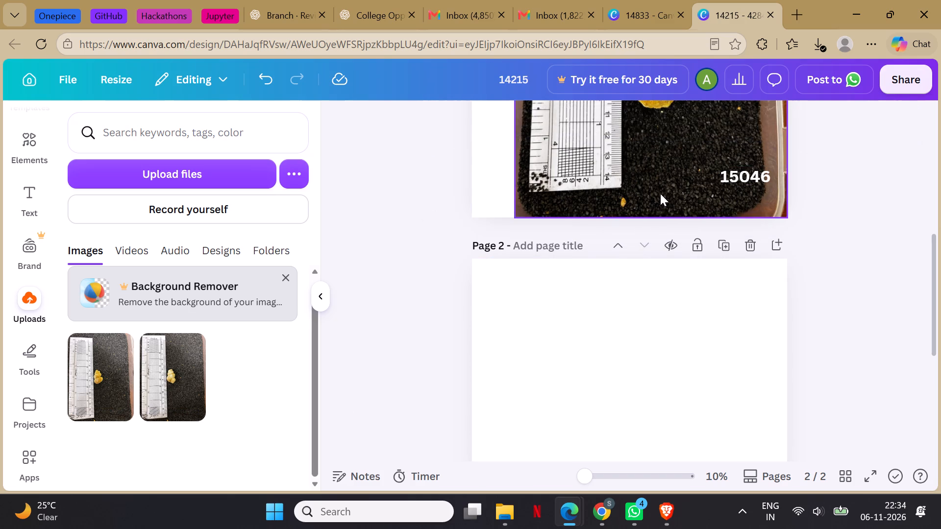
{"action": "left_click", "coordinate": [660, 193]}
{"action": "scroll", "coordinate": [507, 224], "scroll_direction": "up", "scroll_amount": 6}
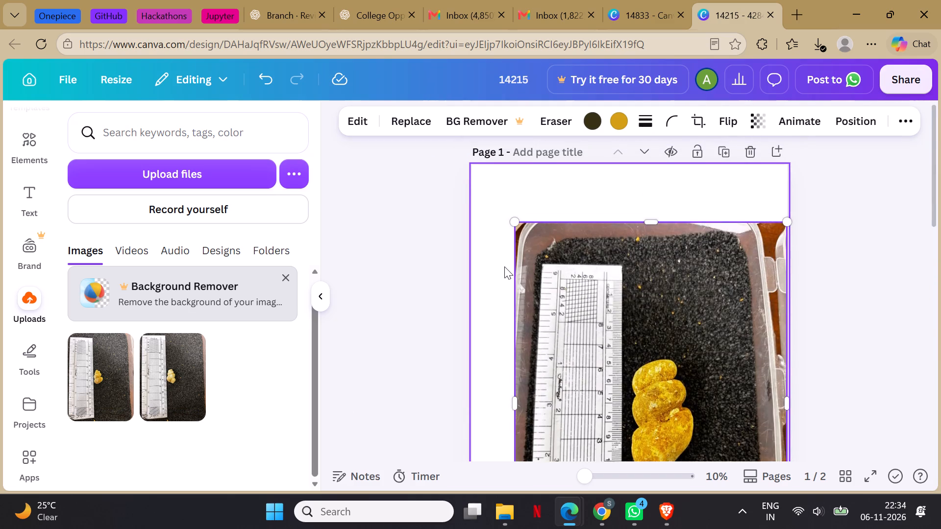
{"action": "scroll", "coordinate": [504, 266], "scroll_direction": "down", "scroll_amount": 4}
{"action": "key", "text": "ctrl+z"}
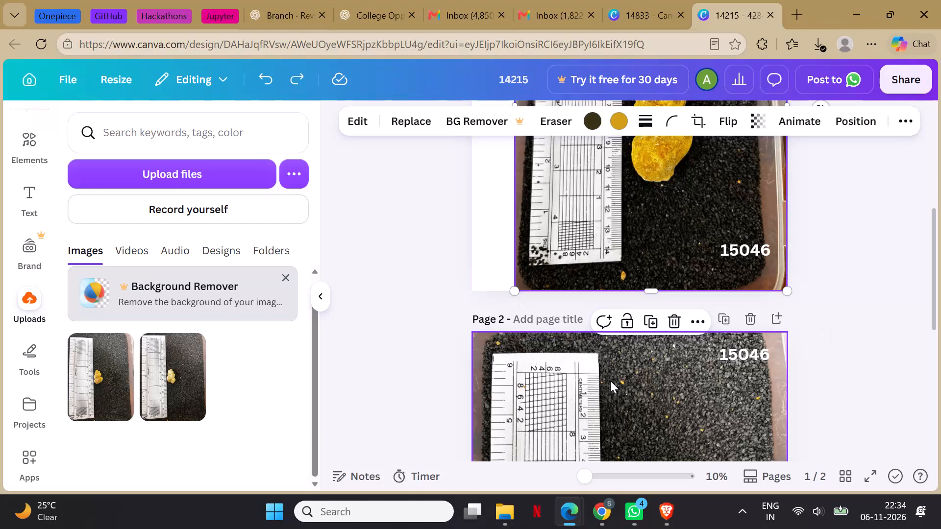
In File Explorer, open the 15046 zip in Downloads and inspect the exported PNG pages 2 and 1.
{"action": "left_click", "coordinate": [502, 511]}
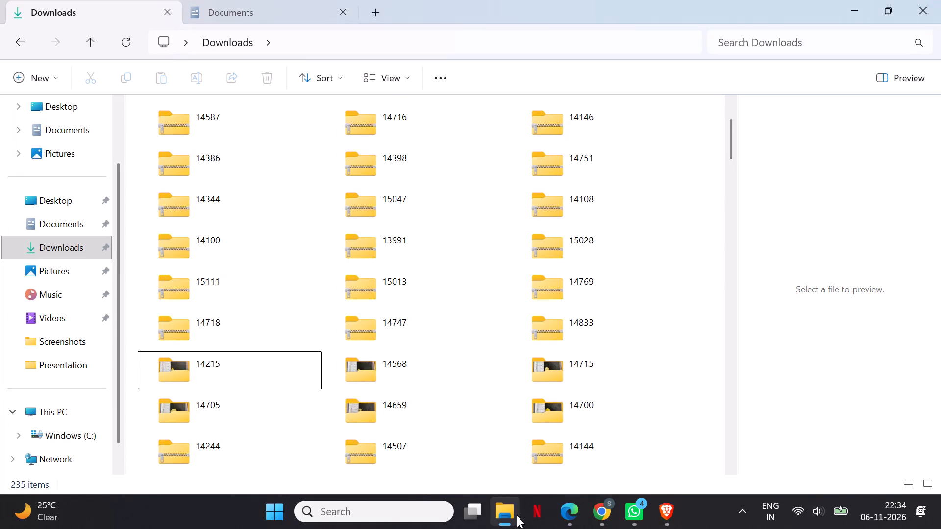
{"action": "scroll", "coordinate": [278, 251], "scroll_direction": "up", "scroll_amount": 3}
{"action": "left_click", "coordinate": [131, 40]}
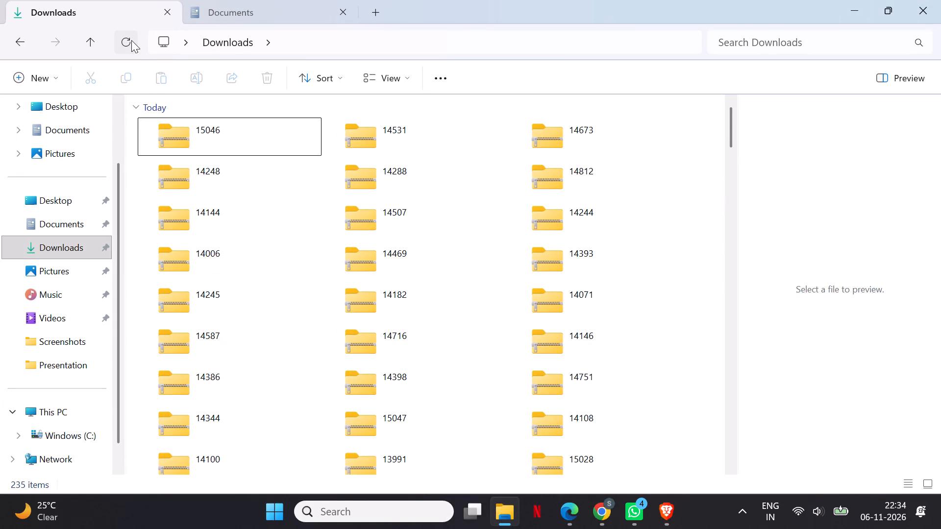
{"action": "double_click", "coordinate": [210, 133]}
{"action": "left_click", "coordinate": [197, 141]}
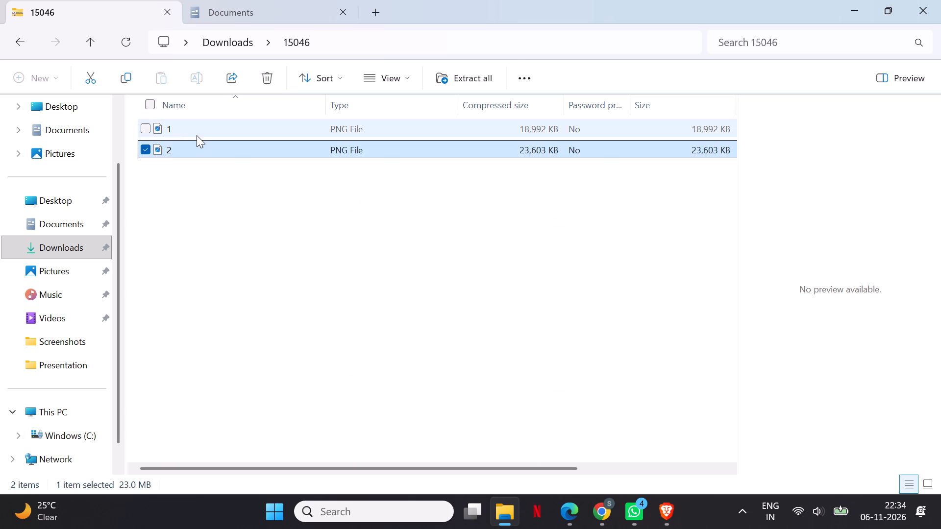
{"action": "left_click", "coordinate": [199, 150]}
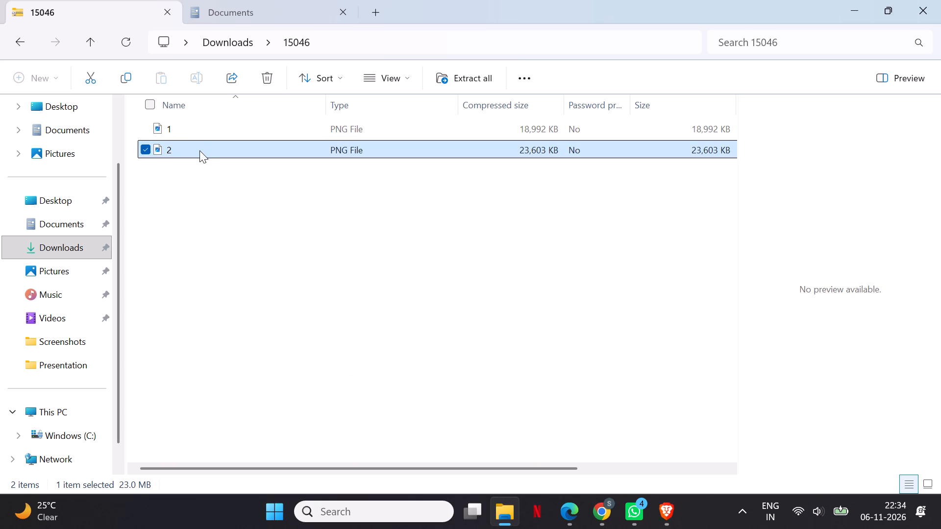
{"action": "double_click", "coordinate": [199, 150]}
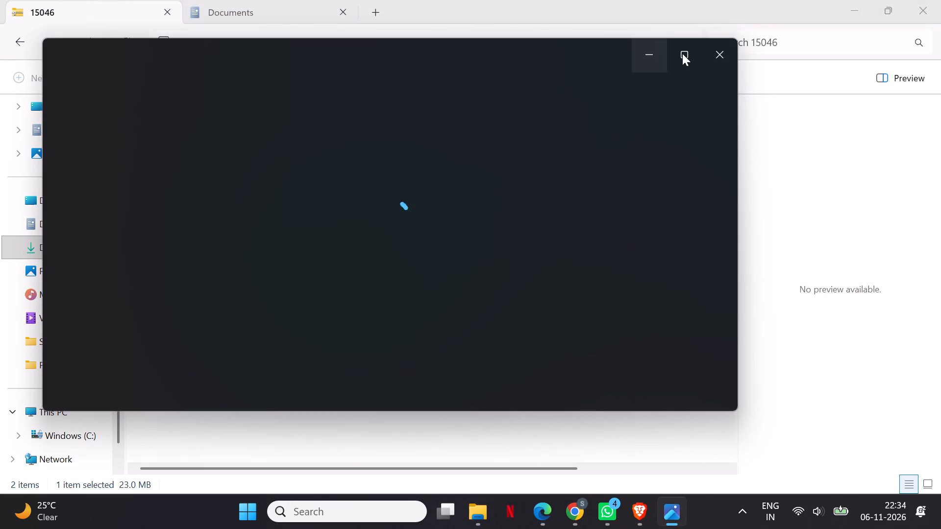
{"action": "left_click", "coordinate": [712, 55]}
{"action": "double_click", "coordinate": [233, 127]}
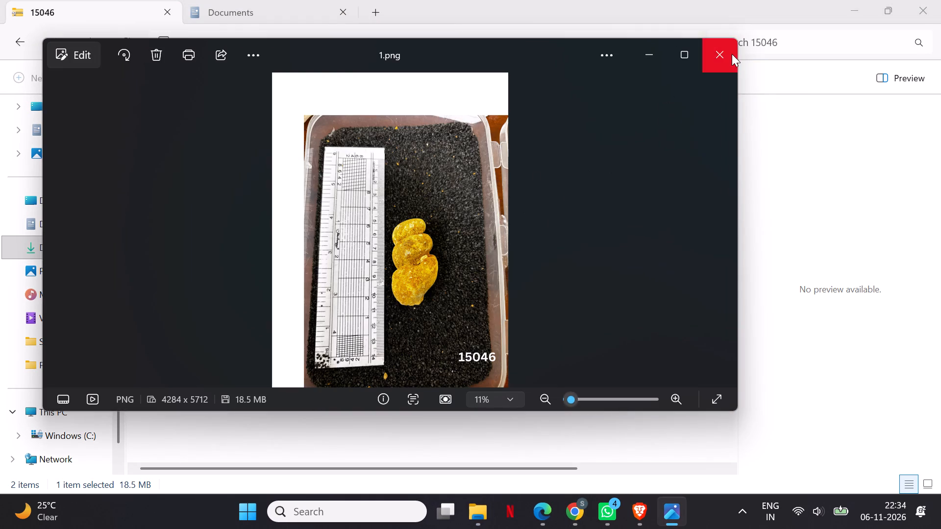
{"action": "left_click", "coordinate": [731, 54]}
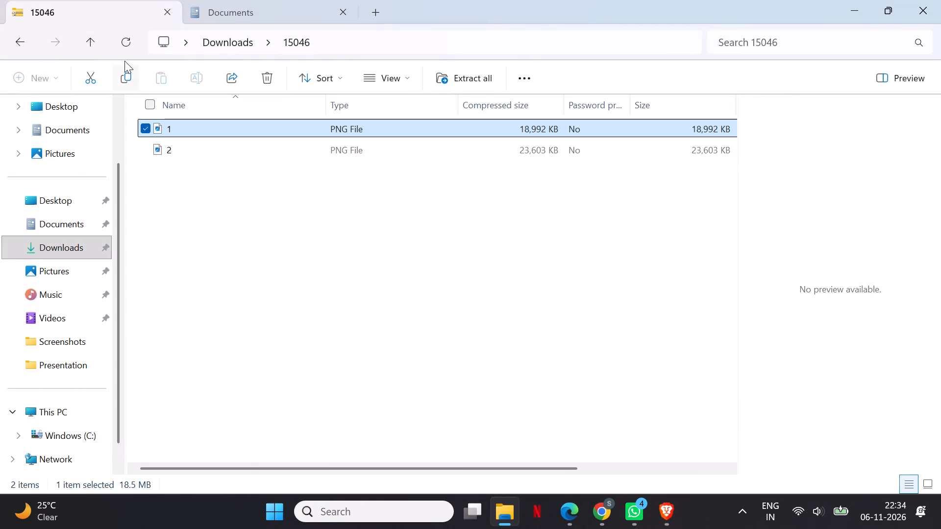
Delete the 15046 zip from Downloads and return to the Canva design.
{"action": "left_click", "coordinate": [210, 45]}
{"action": "left_click", "coordinate": [271, 80]}
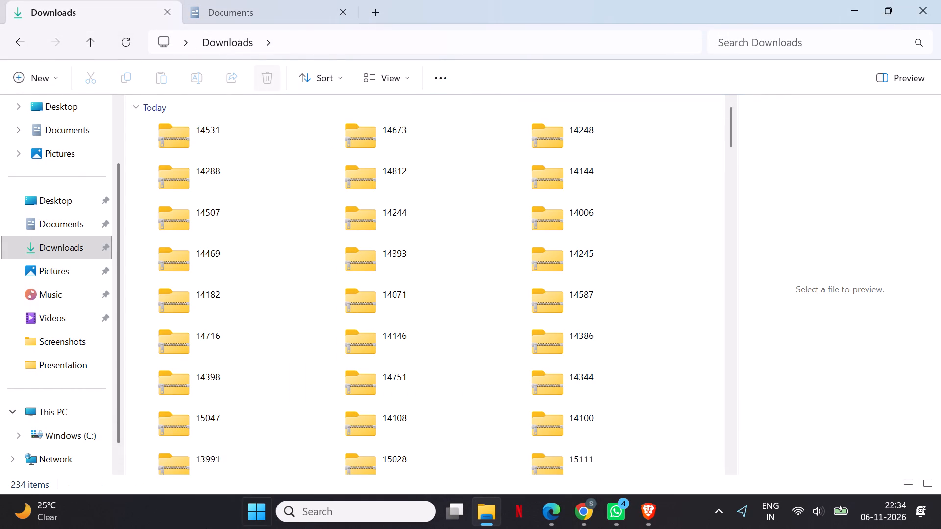
{"action": "left_click", "coordinate": [855, 7]}
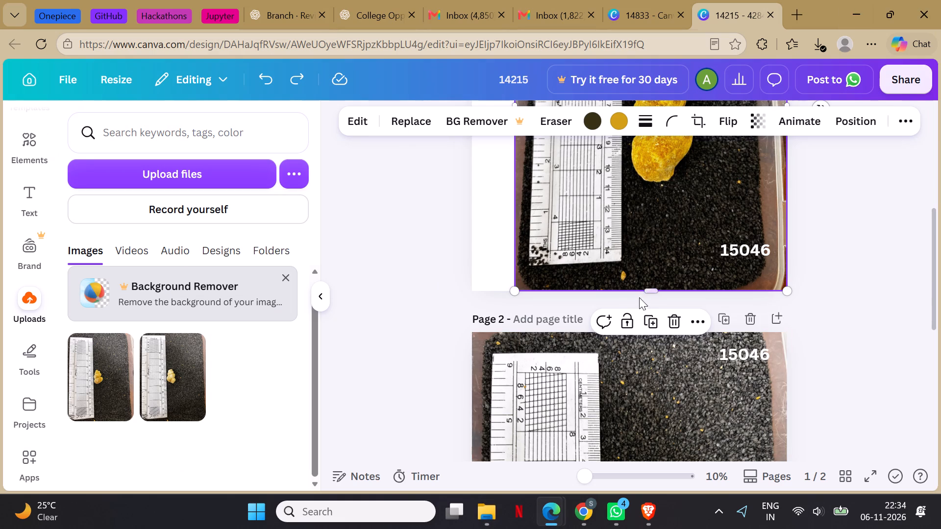
Enlarge the 15046 photo on page 1 so that it fills the whole page.
{"action": "scroll", "coordinate": [538, 244], "scroll_direction": "up", "scroll_amount": 4}
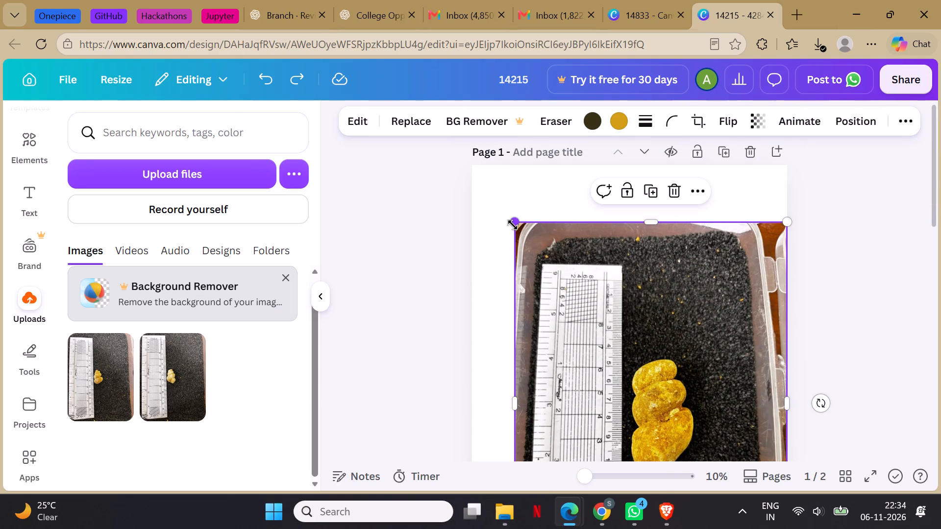
{"action": "left_click_drag", "start_coordinate": [513, 225], "coordinate": [473, 171]}
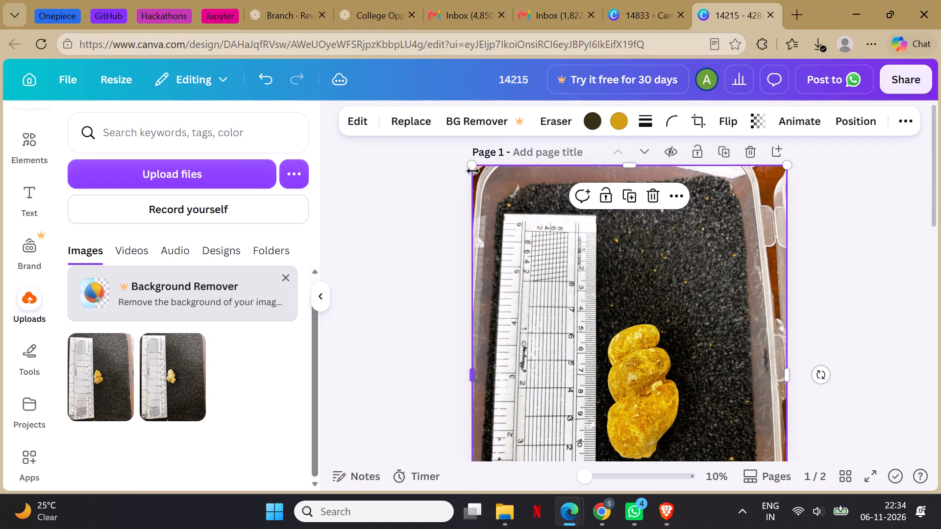
Rename the design as 15046.
{"action": "left_click", "coordinate": [528, 80]}
{"action": "key", "text": "BackSpace"}
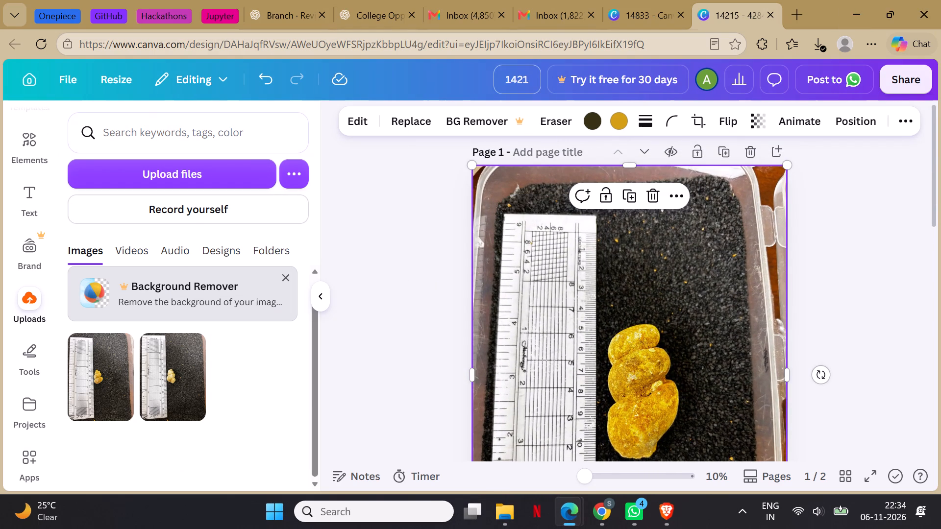
{"action": "key", "text": "BackSpace"}
{"action": "key", "text": "BackSpace"}
{"action": "key", "text": "BackSpace"}
{"action": "key", "text": "5"}
{"action": "type", "text": "046"}
{"action": "key", "text": "Return"}
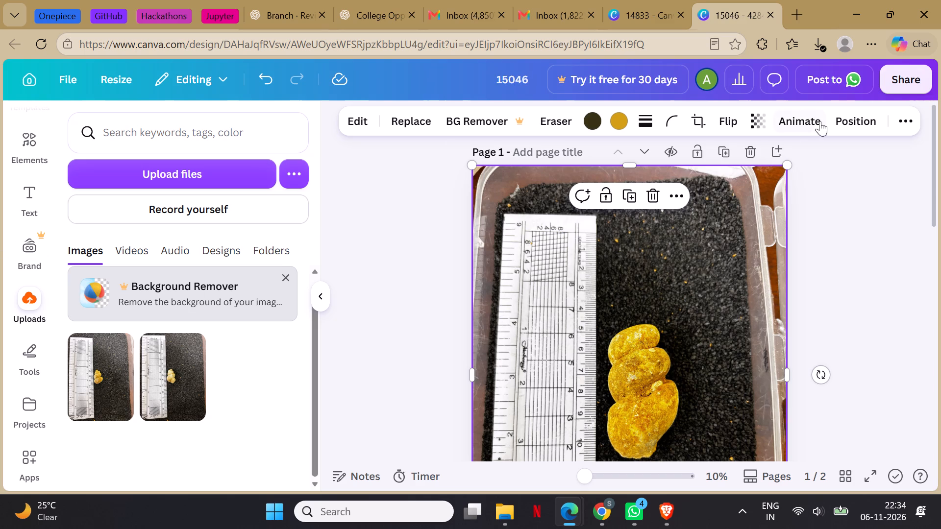
Download all pages of the corrected 15046 design as PNG at size 1 and High quality.
{"action": "left_click", "coordinate": [899, 80]}
{"action": "scroll", "coordinate": [676, 356], "scroll_direction": "down", "scroll_amount": 2}
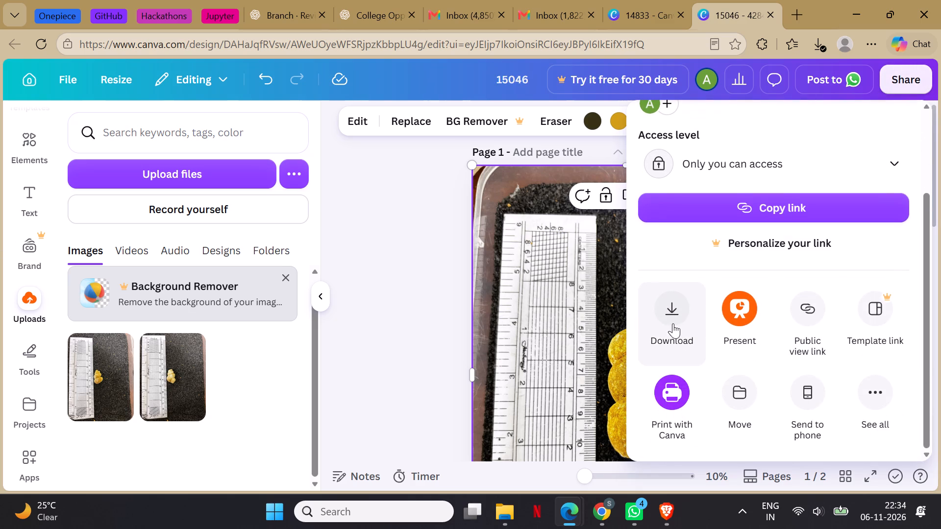
{"action": "left_click", "coordinate": [673, 323]}
{"action": "scroll", "coordinate": [702, 379], "scroll_direction": "down", "scroll_amount": 4}
{"action": "left_click", "coordinate": [743, 435]}
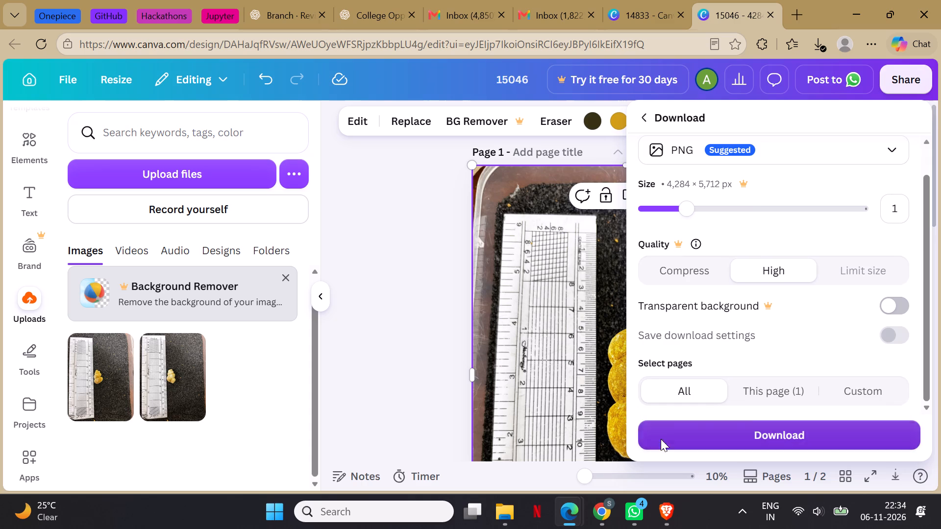
{"action": "left_click", "coordinate": [504, 504]}
{"action": "left_click", "coordinate": [504, 504]}
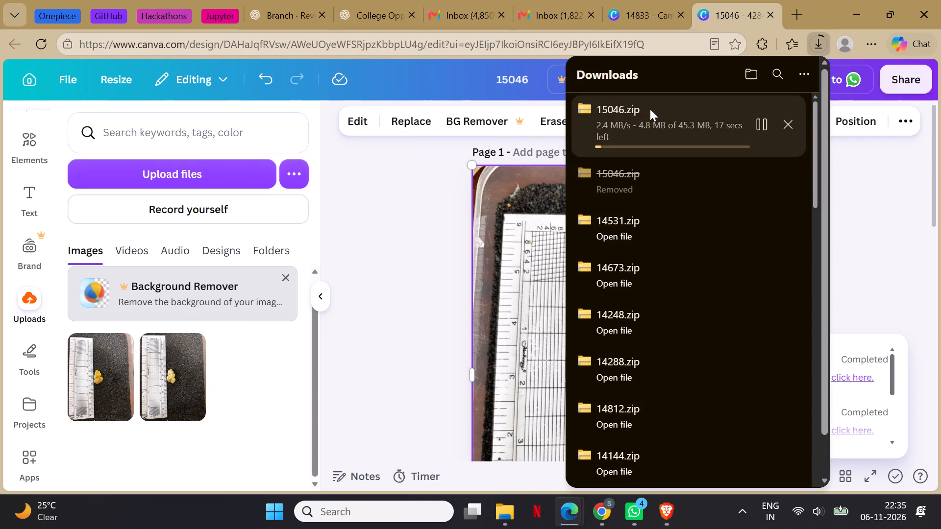
Rename the design as 14215.
{"action": "left_click", "coordinate": [534, 77]}
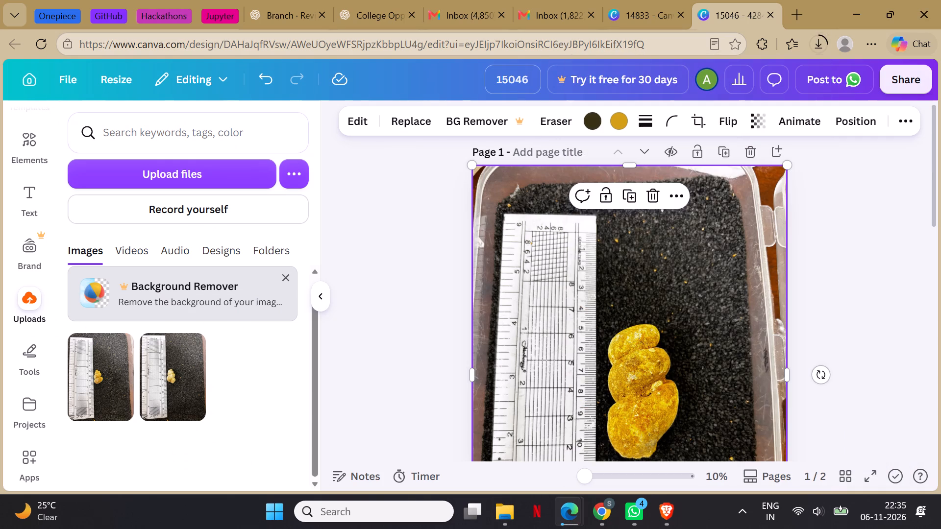
{"action": "left_click", "coordinate": [534, 77]}
{"action": "key", "text": "BackSpace"}
{"action": "key", "text": "BackSpace"}
{"action": "key", "text": "BackSpace"}
{"action": "key", "text": "BackSpace"}
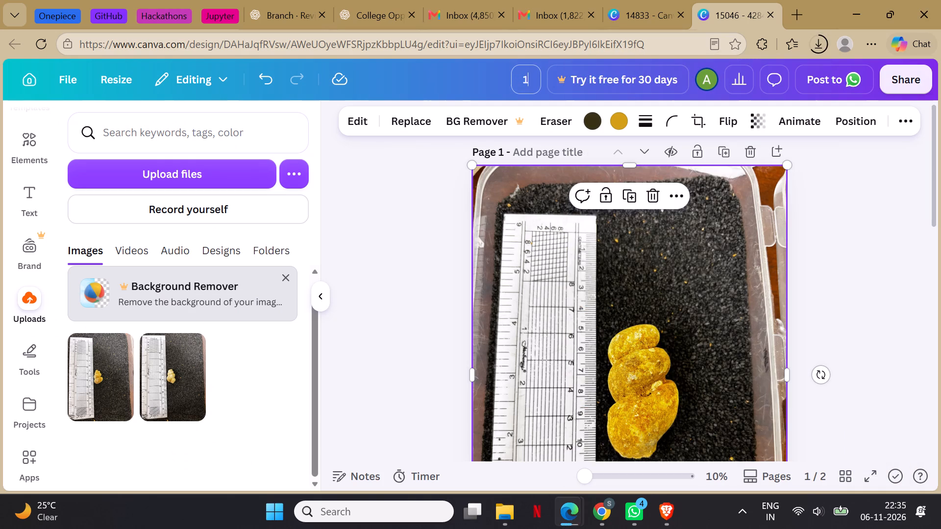
{"action": "key", "text": "4"}
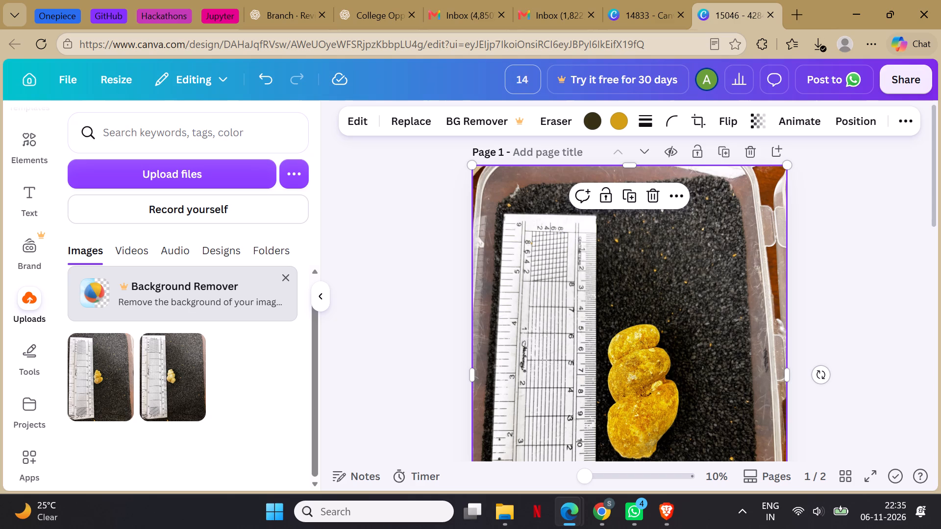
{"action": "type", "text": "215"}
{"action": "key", "text": "Return"}
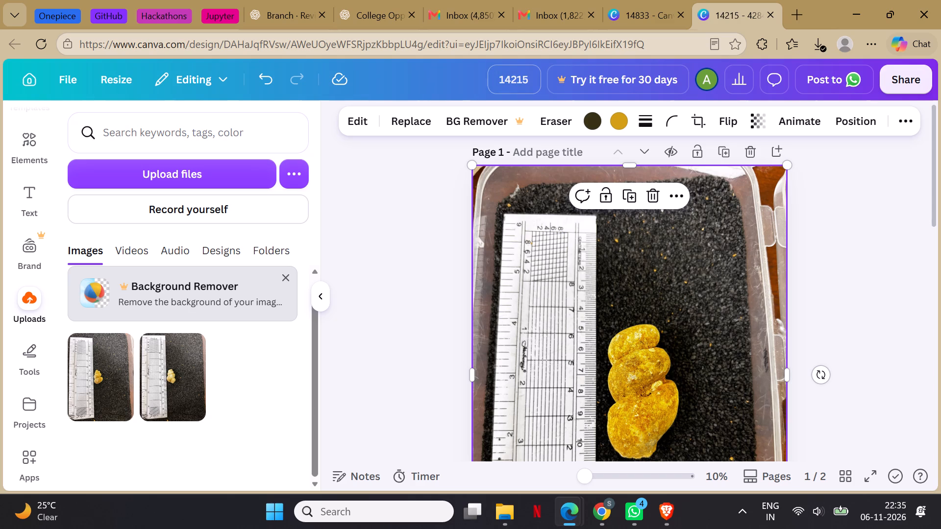
Delete the old 15046 photos and number labels from both pages.
{"action": "left_click", "coordinate": [649, 198]}
{"action": "scroll", "coordinate": [649, 199], "scroll_direction": "down", "scroll_amount": 6}
{"action": "left_click", "coordinate": [649, 236]}
{"action": "left_click", "coordinate": [654, 217]}
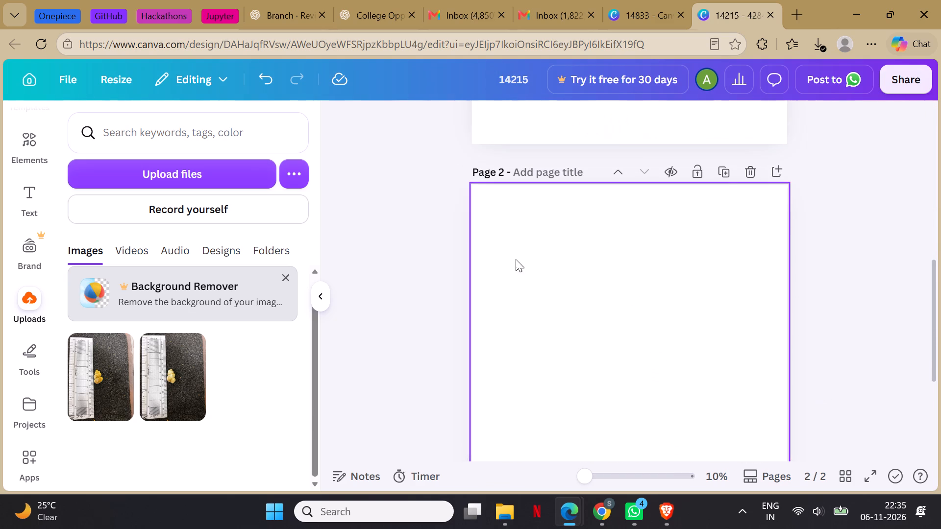
Place the second uploaded 14215 photo on page 1 and the first uploaded photo on page 2.
{"action": "scroll", "coordinate": [300, 293], "scroll_direction": "up", "scroll_amount": 4}
{"action": "scroll", "coordinate": [450, 290], "scroll_direction": "up", "scroll_amount": 4}
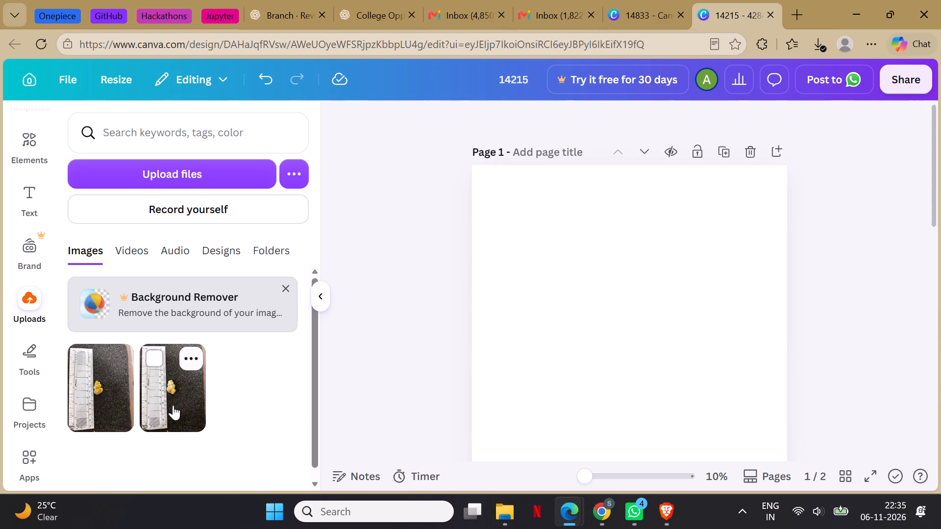
{"action": "left_click", "coordinate": [173, 405]}
{"action": "scroll", "coordinate": [289, 380], "scroll_direction": "down", "scroll_amount": 8}
{"action": "scroll", "coordinate": [393, 378], "scroll_direction": "down", "scroll_amount": 5}
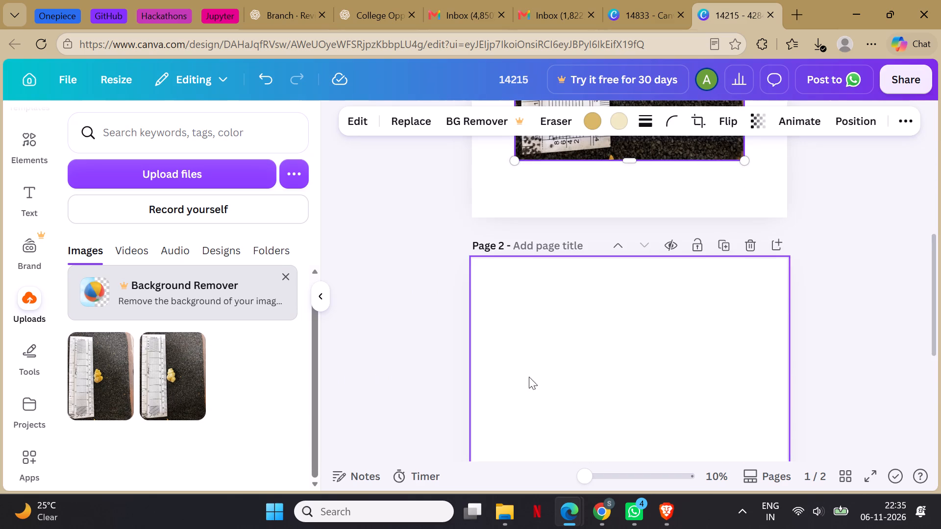
{"action": "double_click", "coordinate": [535, 377]}
{"action": "left_click", "coordinate": [110, 383]}
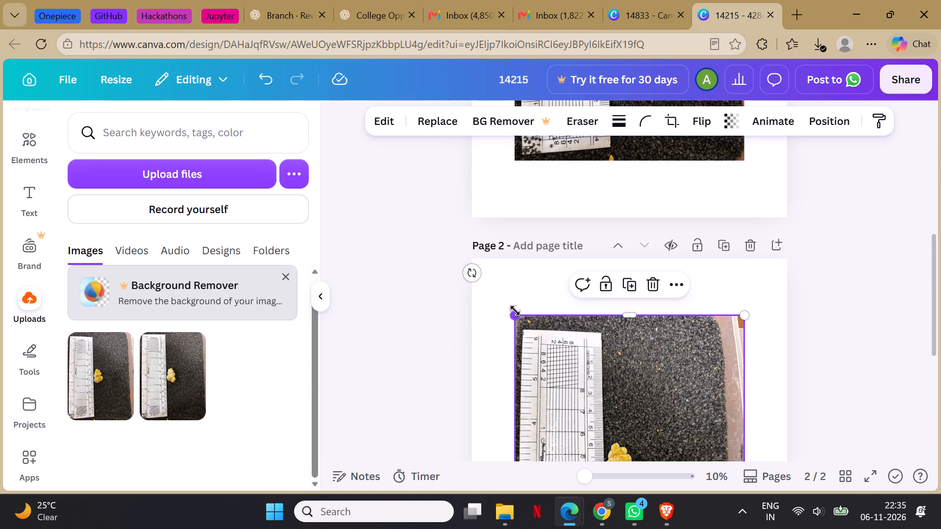
Enlarge the 14215 photos on pages 1 and 2 until each one fills its page.
{"action": "left_click_drag", "start_coordinate": [515, 318], "coordinate": [466, 270]}
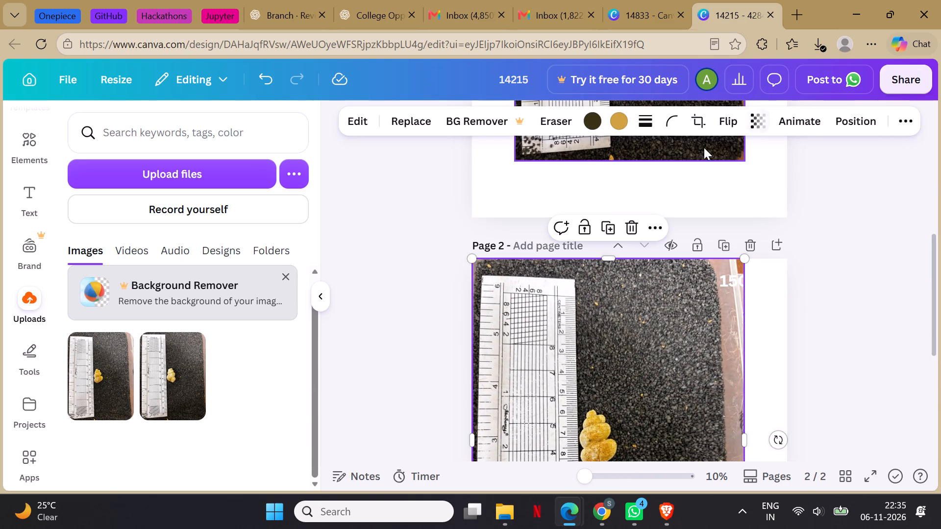
{"action": "left_click", "coordinate": [713, 140]}
{"action": "left_click_drag", "start_coordinate": [746, 160], "coordinate": [784, 216]}
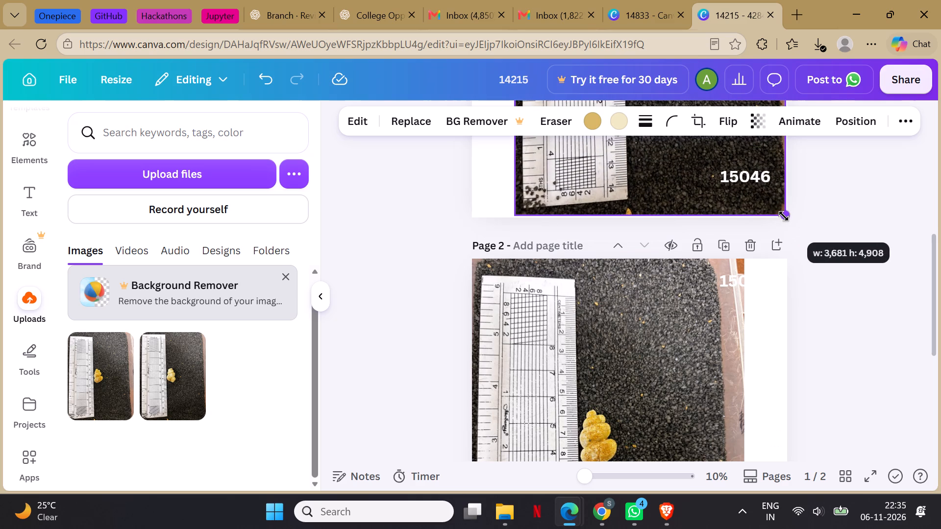
{"action": "left_click_drag", "start_coordinate": [784, 216], "coordinate": [784, 217]}
{"action": "scroll", "coordinate": [693, 319], "scroll_direction": "down", "scroll_amount": 2}
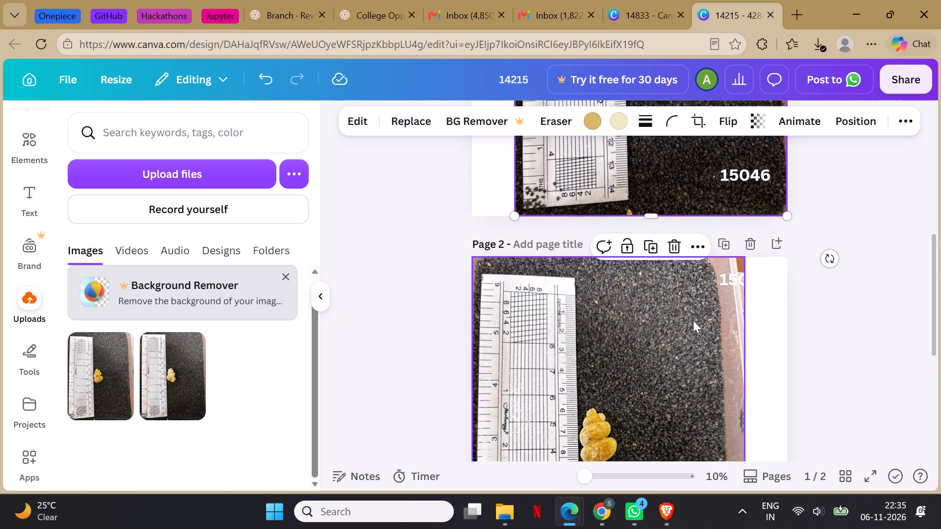
{"action": "scroll", "coordinate": [693, 320], "scroll_direction": "down", "scroll_amount": 1}
{"action": "left_click", "coordinate": [731, 363]}
{"action": "left_click_drag", "start_coordinate": [746, 403], "coordinate": [785, 457]}
{"action": "scroll", "coordinate": [735, 374], "scroll_direction": "up", "scroll_amount": 3}
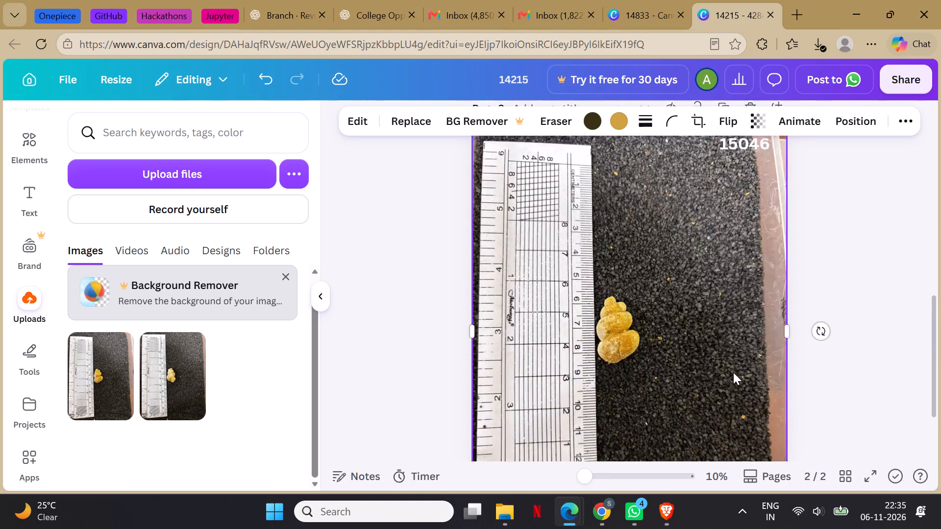
{"action": "scroll", "coordinate": [733, 372], "scroll_direction": "up", "scroll_amount": 3}
{"action": "scroll", "coordinate": [653, 347], "scroll_direction": "up", "scroll_amount": 4}
{"action": "left_click", "coordinate": [535, 262]}
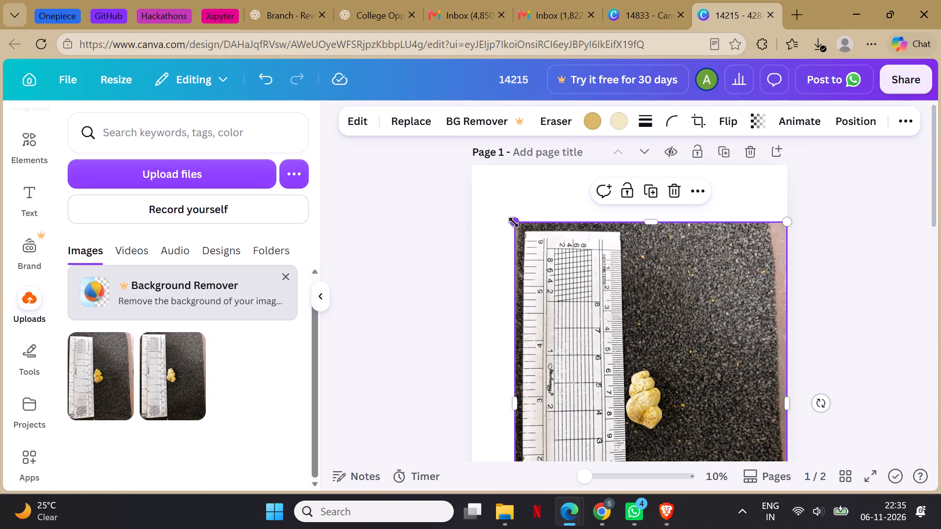
{"action": "left_click_drag", "start_coordinate": [516, 223], "coordinate": [478, 169]}
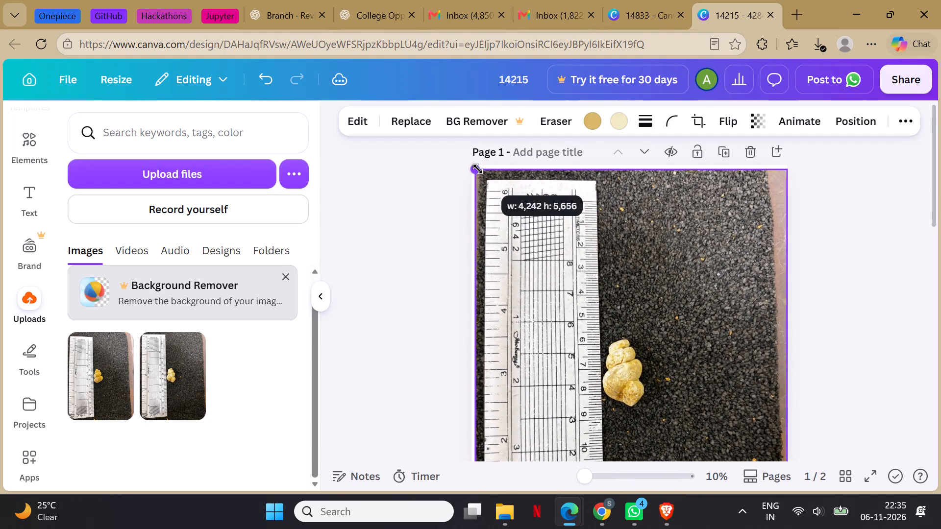
{"action": "left_click_drag", "start_coordinate": [478, 169], "coordinate": [476, 168]}
Change the number label on page 1 to 14215.
{"action": "scroll", "coordinate": [525, 230], "scroll_direction": "down", "scroll_amount": 4}
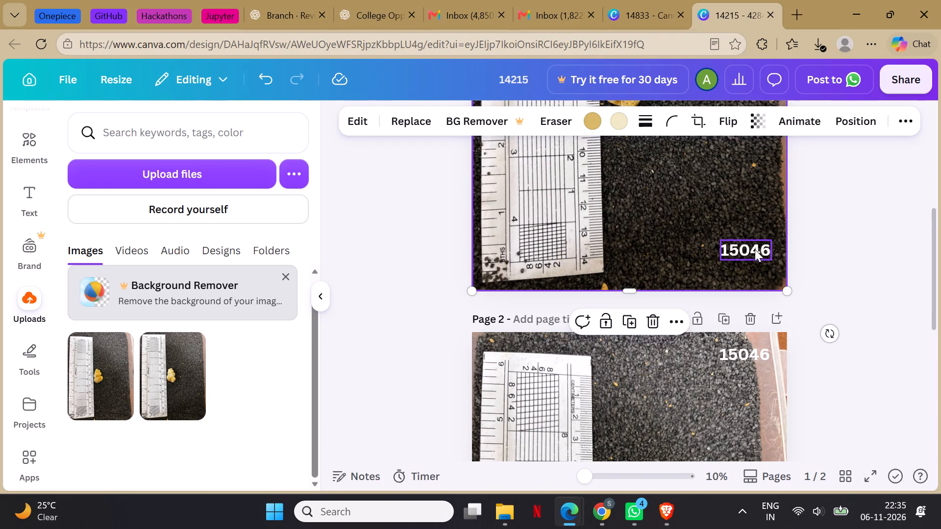
{"action": "left_click", "coordinate": [747, 242]}
{"action": "left_click", "coordinate": [748, 245]}
{"action": "key", "text": "Right"}
{"action": "key", "text": "Right"}
{"action": "key", "text": "Right"}
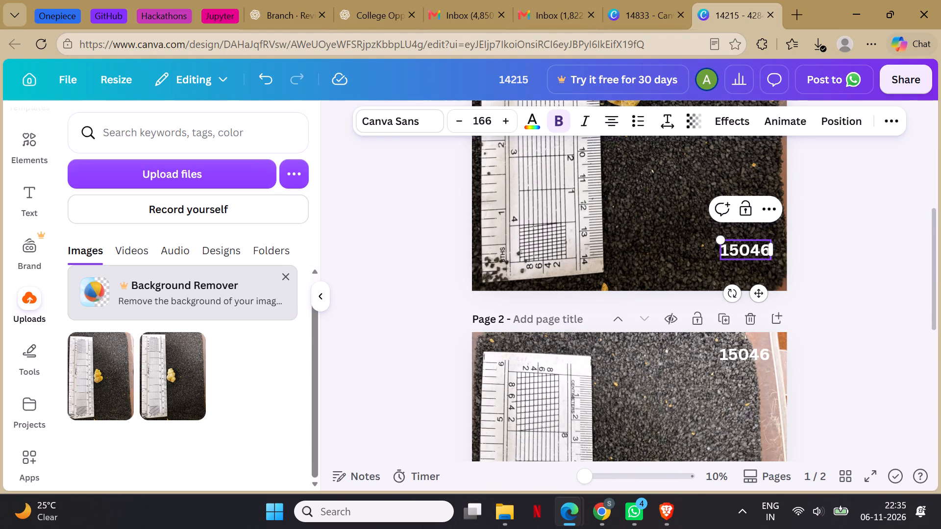
{"action": "key", "text": "Right"}
{"action": "key", "text": "Right"}
{"action": "key", "text": "BackSpace"}
{"action": "key", "text": "BackSpace"}
{"action": "key", "text": "BackSpace"}
{"action": "key", "text": "BackSpace"}
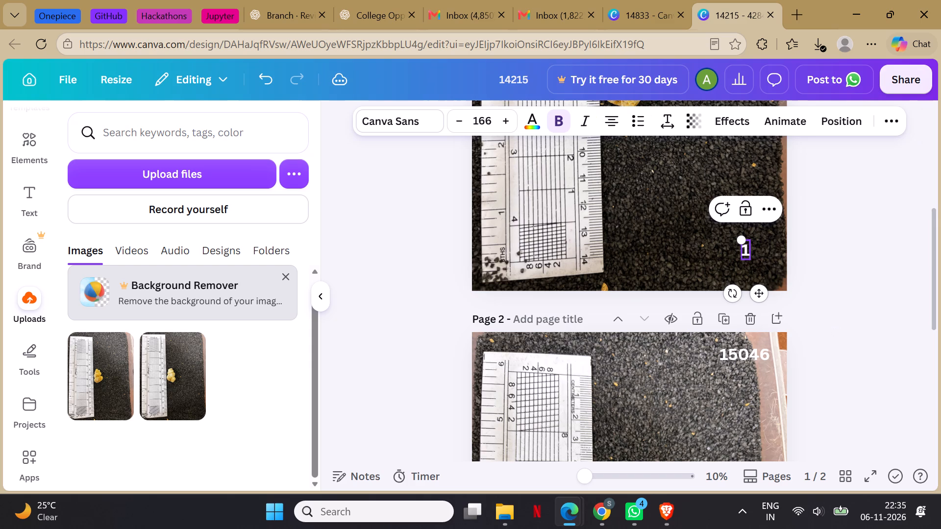
{"action": "key", "text": "4"}
{"action": "type", "text": "215"}
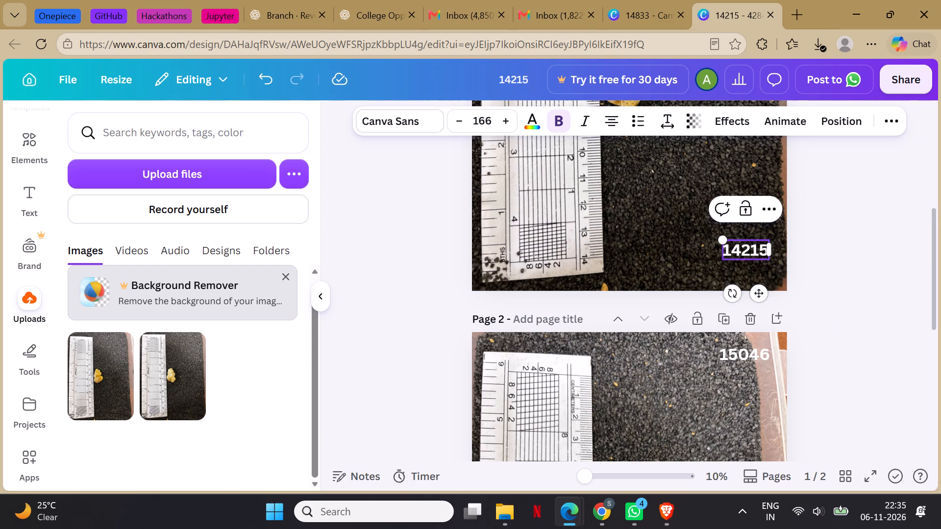
{"action": "left_click", "coordinate": [839, 289]}
Change the number label on page 2 to 14215.
{"action": "left_click", "coordinate": [742, 357]}
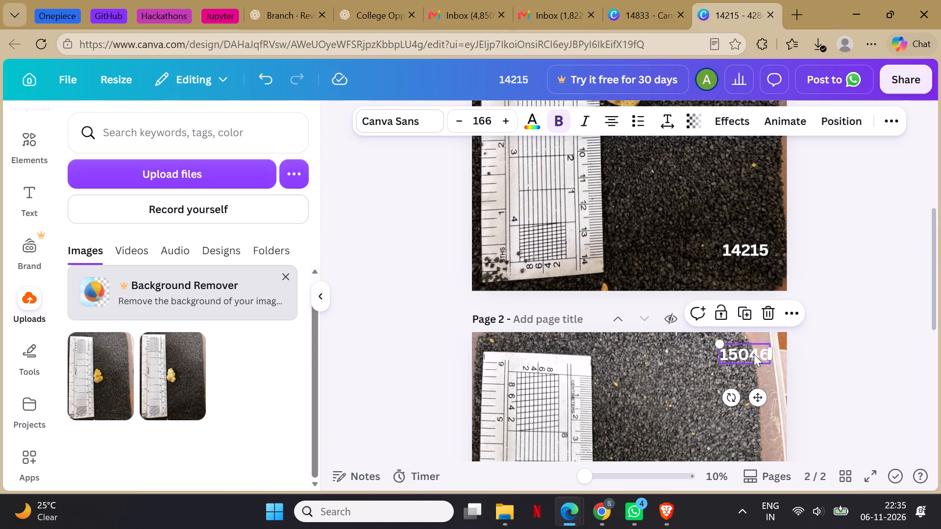
{"action": "left_click", "coordinate": [754, 354]}
{"action": "key", "text": "Right"}
{"action": "key", "text": "Right"}
{"action": "key", "text": "Right"}
{"action": "key", "text": "Right"}
{"action": "key", "text": "BackSpace"}
{"action": "key", "text": "BackSpace"}
{"action": "key", "text": "BackSpace"}
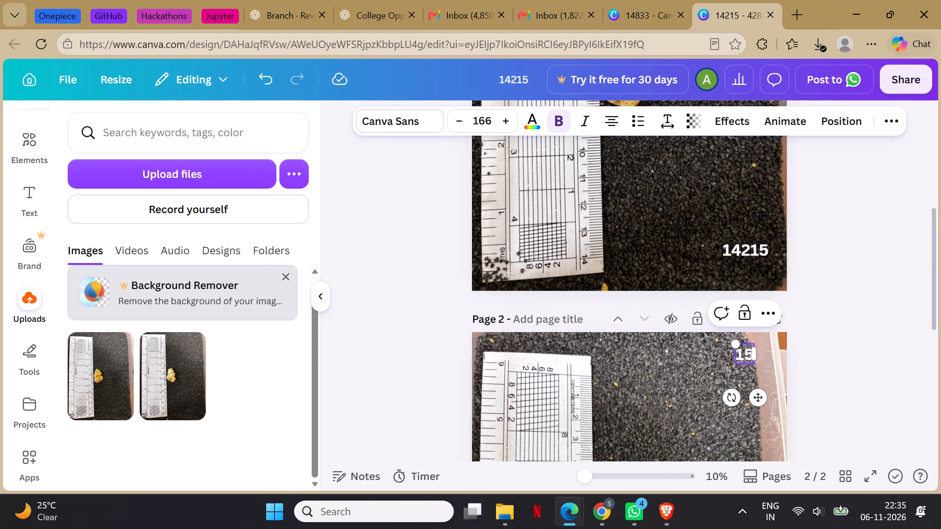
{"action": "key", "text": "BackSpace"}
{"action": "type", "text": "4215"}
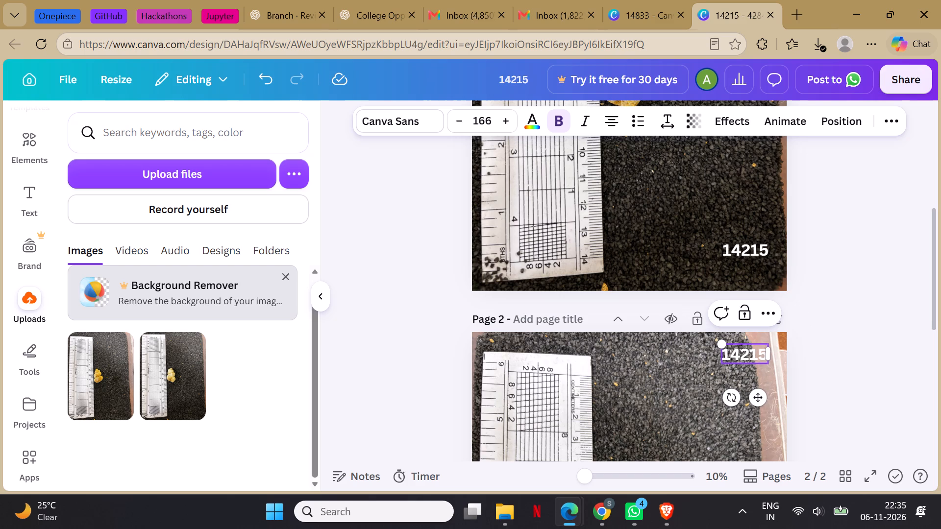
{"action": "left_click", "coordinate": [870, 317]}
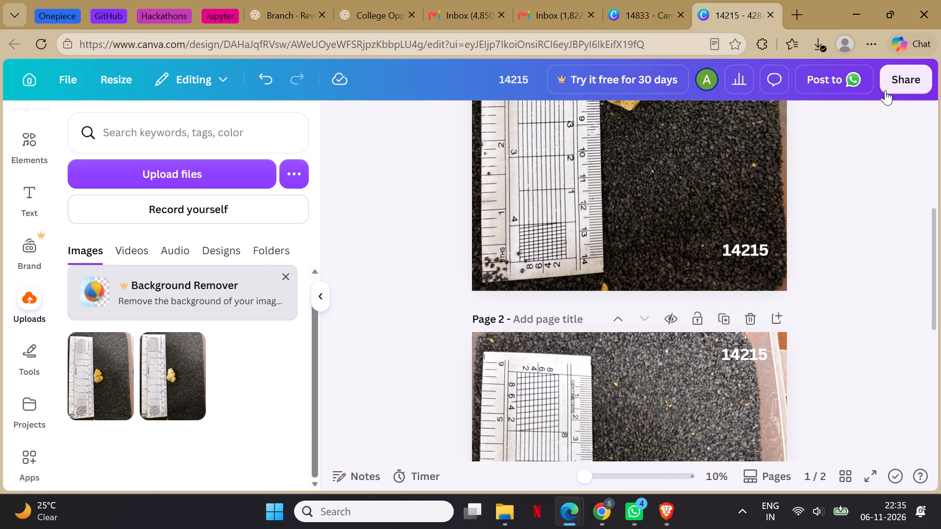
Download all pages of the 14215 design as PNG at size 1 and High quality.
{"action": "left_click", "coordinate": [896, 72]}
{"action": "left_click", "coordinate": [676, 419]}
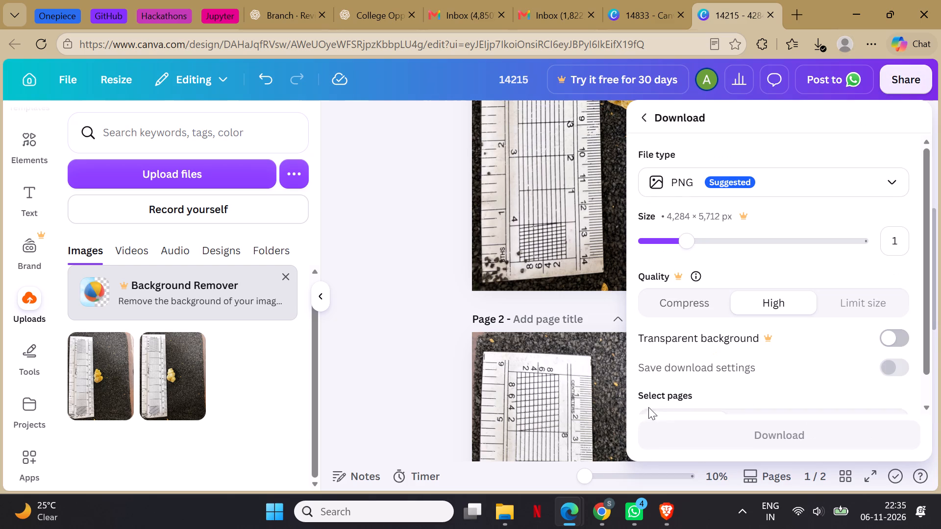
{"action": "scroll", "coordinate": [747, 345], "scroll_direction": "down", "scroll_amount": 4}
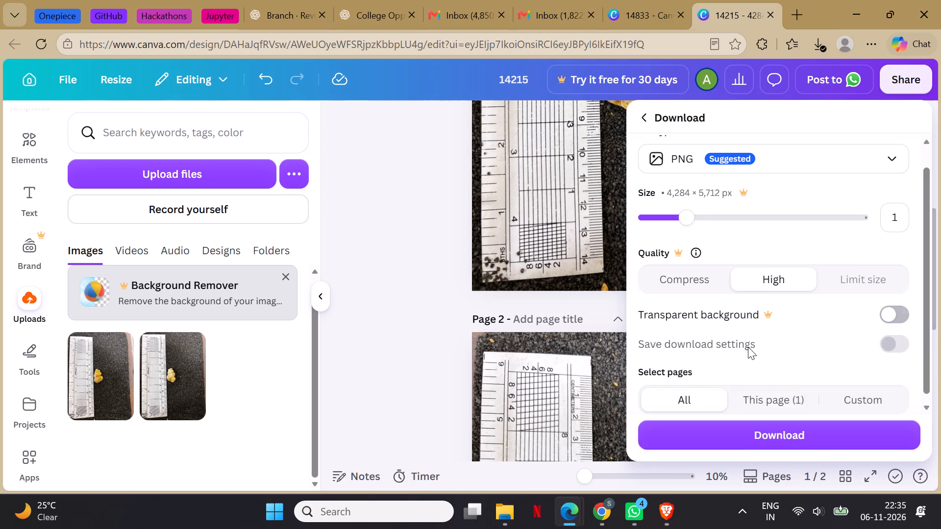
{"action": "left_click", "coordinate": [750, 435]}
Move the 14215 photo folder from Downloads to Documents in File Explorer, and return to the Canva design.
{"action": "left_click", "coordinate": [503, 514]}
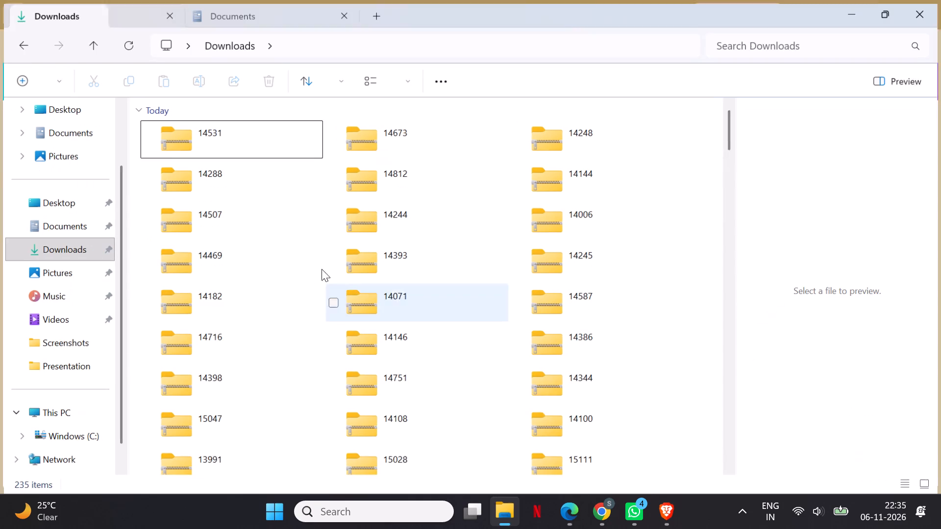
{"action": "scroll", "coordinate": [245, 375], "scroll_direction": "down", "scroll_amount": 5}
{"action": "scroll", "coordinate": [236, 309], "scroll_direction": "up", "scroll_amount": 2}
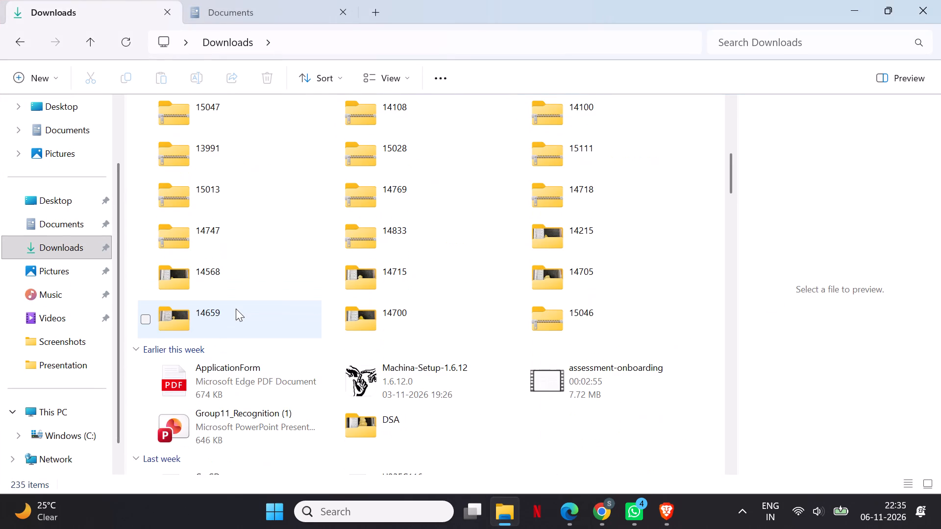
{"action": "left_click", "coordinate": [555, 240]}
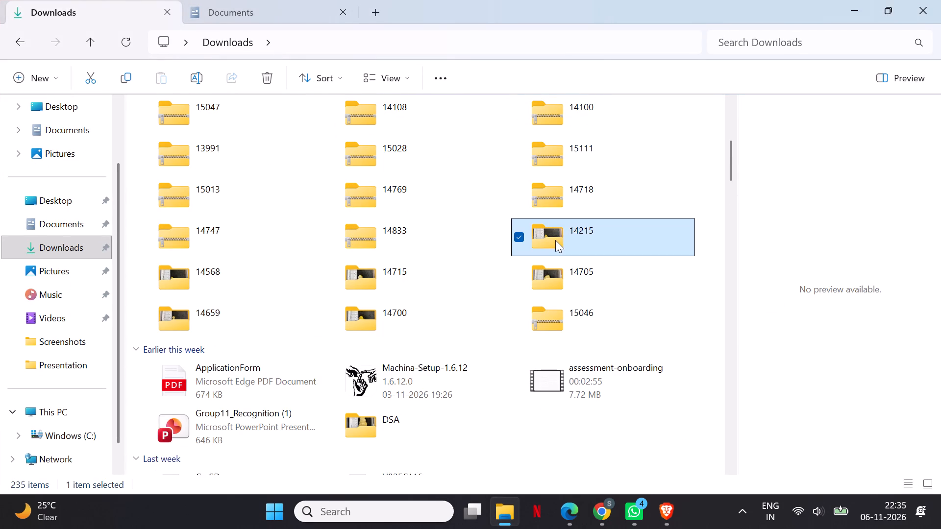
{"action": "key", "text": "ctrl+x"}
{"action": "left_click", "coordinate": [244, 15]}
{"action": "key", "text": "ctrl+v"}
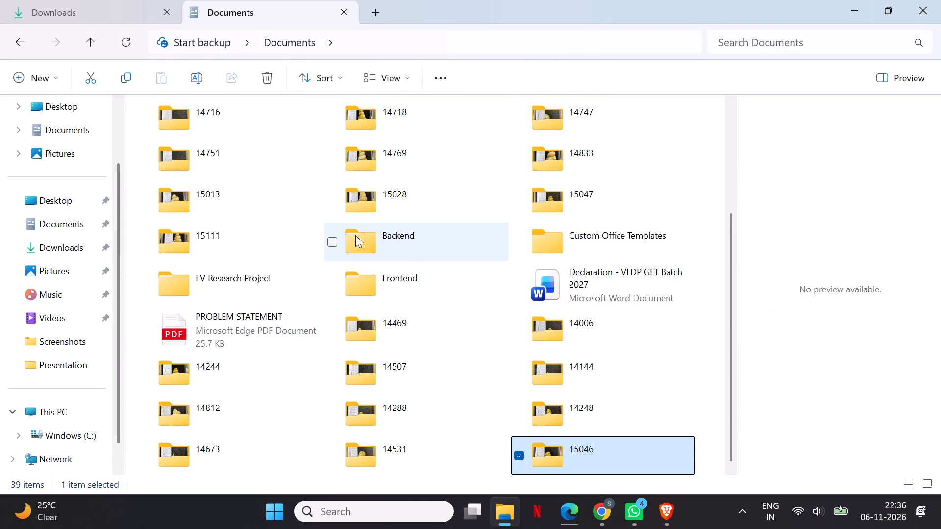
{"action": "left_click", "coordinate": [88, 0]}
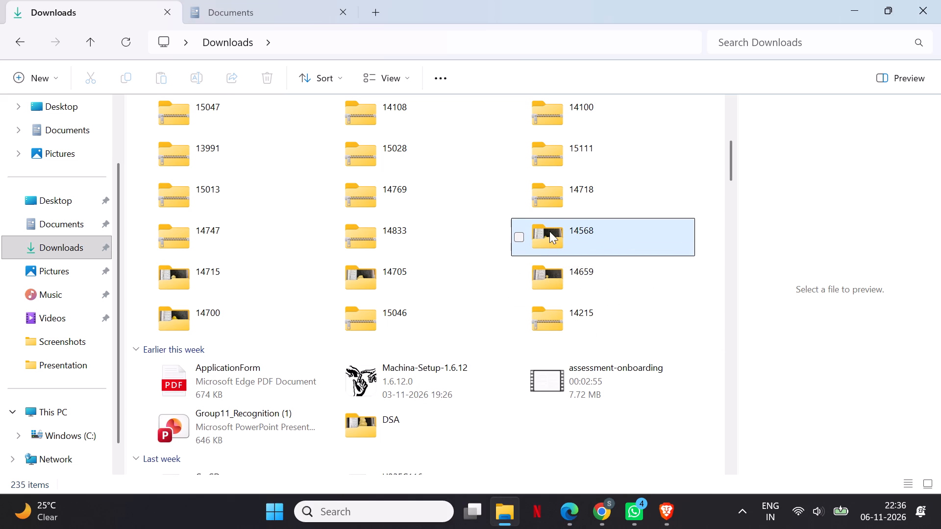
{"action": "left_click", "coordinate": [859, 6]}
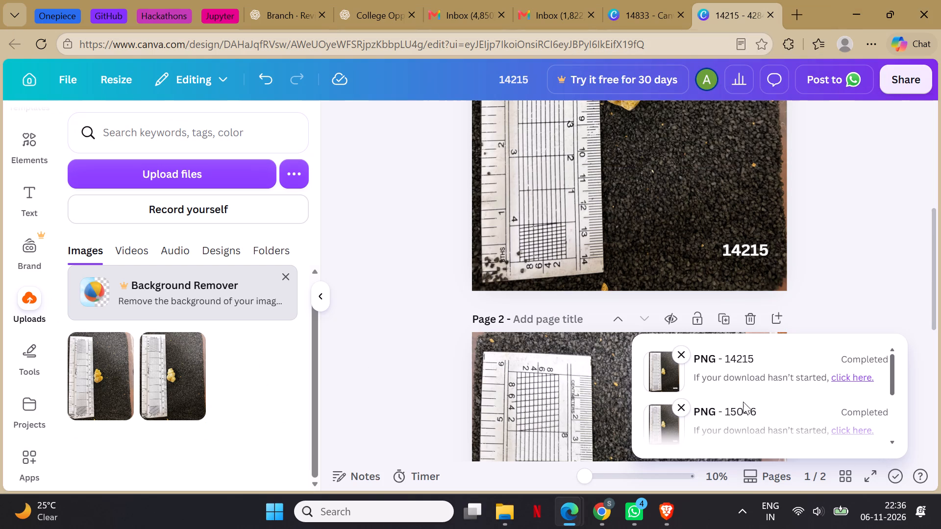
Dismiss the completed download notices for 14215, 15046 and 14531.
{"action": "left_click", "coordinate": [683, 356]}
{"action": "left_click", "coordinate": [683, 356]}
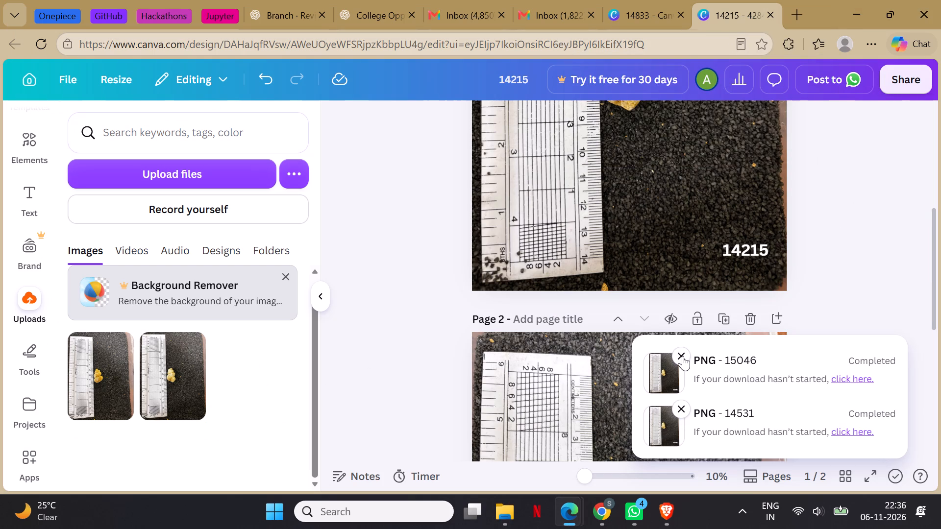
{"action": "left_click", "coordinate": [683, 356]}
{"action": "left_click", "coordinate": [680, 409]}
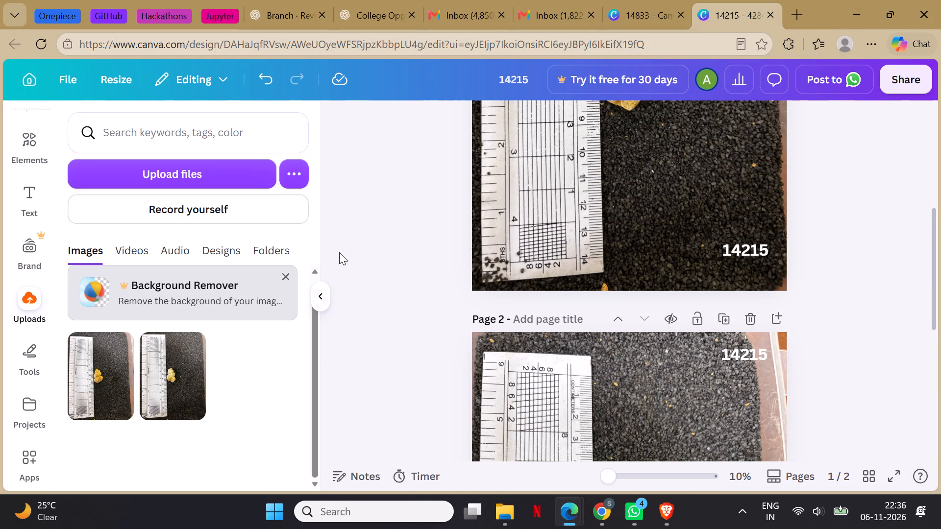
Upload IMG_8151, IMG_8152 and IMG_8153 from the 14568 folder and move the two old 14215 uploads to the trash.
{"action": "left_click", "coordinate": [155, 342]}
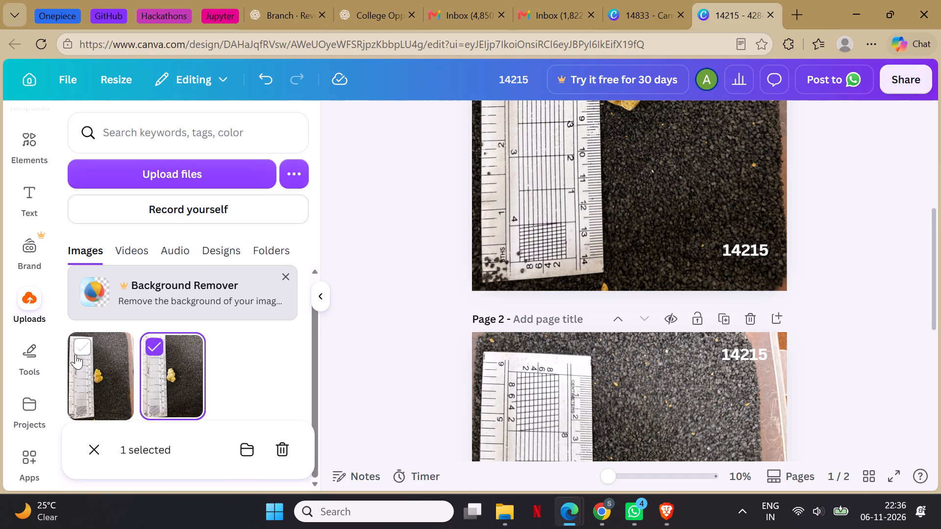
{"action": "left_click", "coordinate": [79, 347]}
{"action": "left_click", "coordinate": [161, 177]}
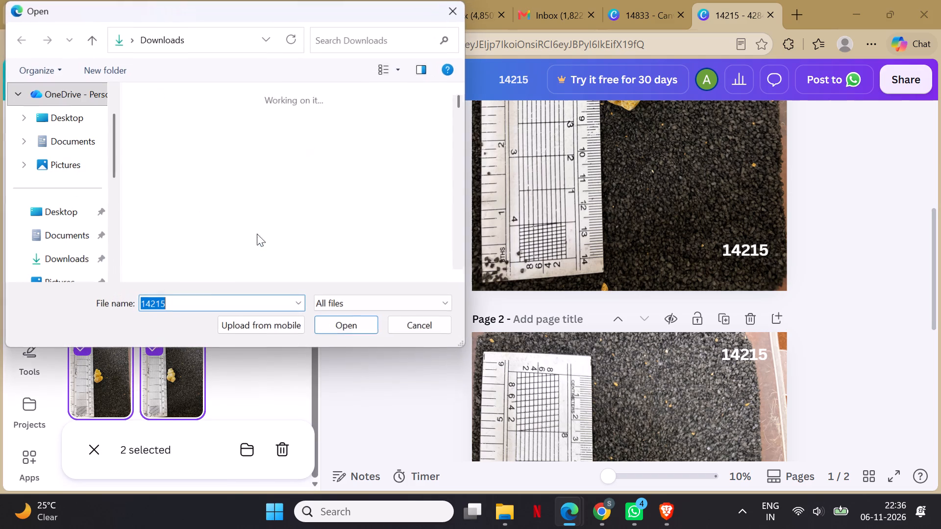
{"action": "scroll", "coordinate": [256, 191], "scroll_direction": "down", "scroll_amount": 10}
{"action": "scroll", "coordinate": [256, 191], "scroll_direction": "up", "scroll_amount": 2}
{"action": "scroll", "coordinate": [256, 191], "scroll_direction": "down", "scroll_amount": 4}
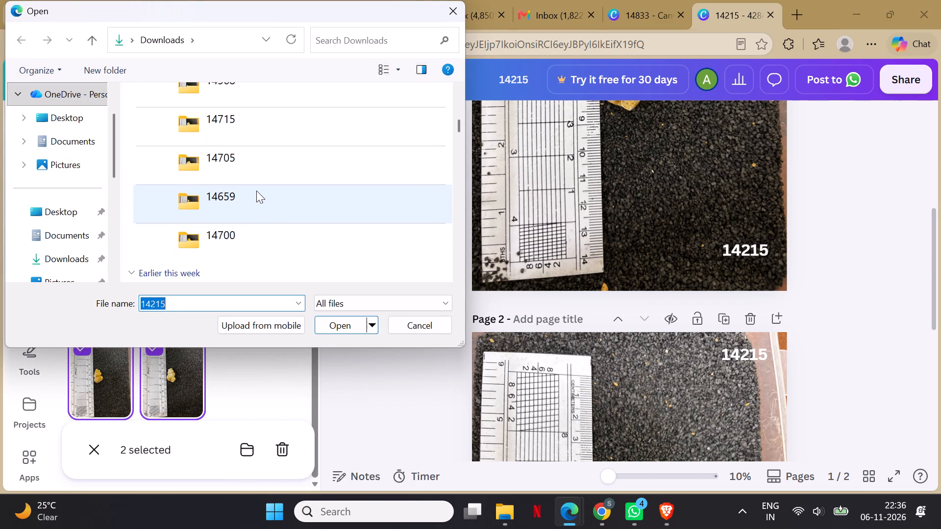
{"action": "scroll", "coordinate": [256, 191], "scroll_direction": "up", "scroll_amount": 1}
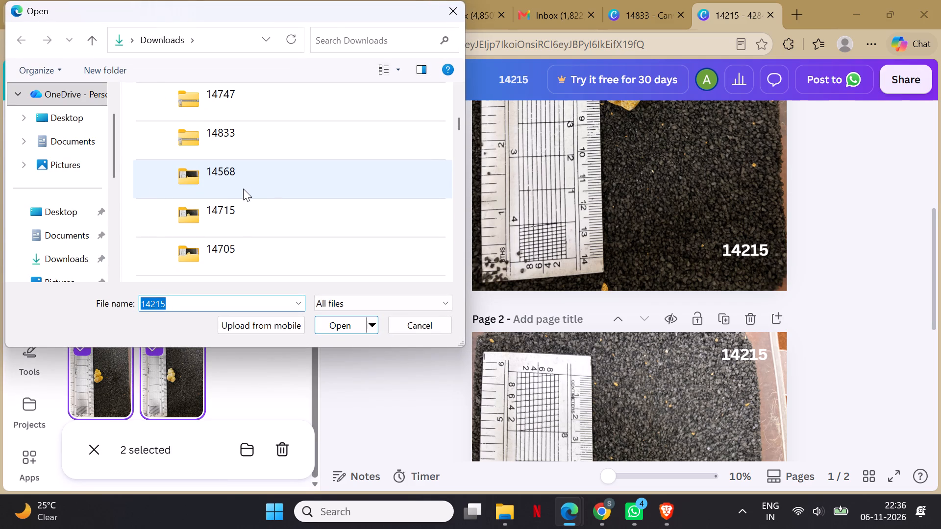
{"action": "double_click", "coordinate": [243, 189]}
{"action": "left_click_drag", "start_coordinate": [240, 200], "coordinate": [280, 137]}
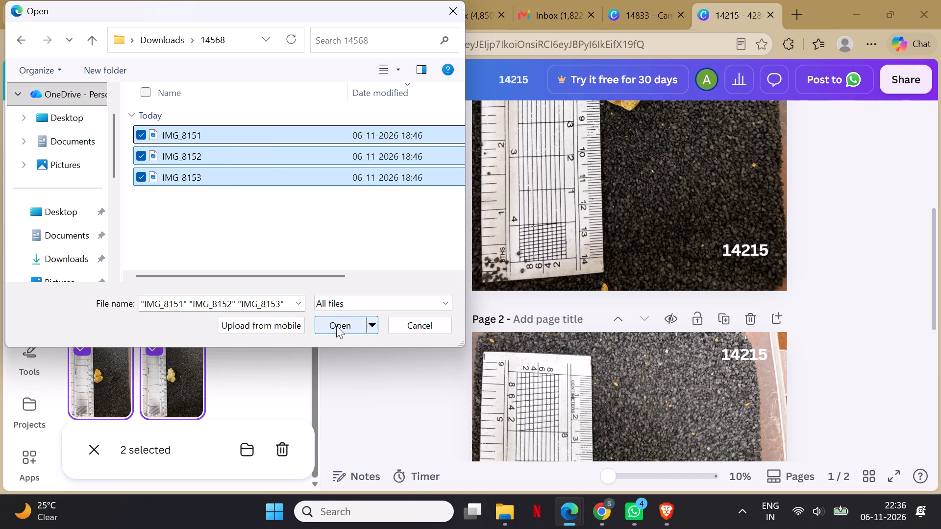
{"action": "left_click", "coordinate": [336, 326]}
{"action": "scroll", "coordinate": [311, 347], "scroll_direction": "down", "scroll_amount": 2}
{"action": "scroll", "coordinate": [235, 347], "scroll_direction": "down", "scroll_amount": 4}
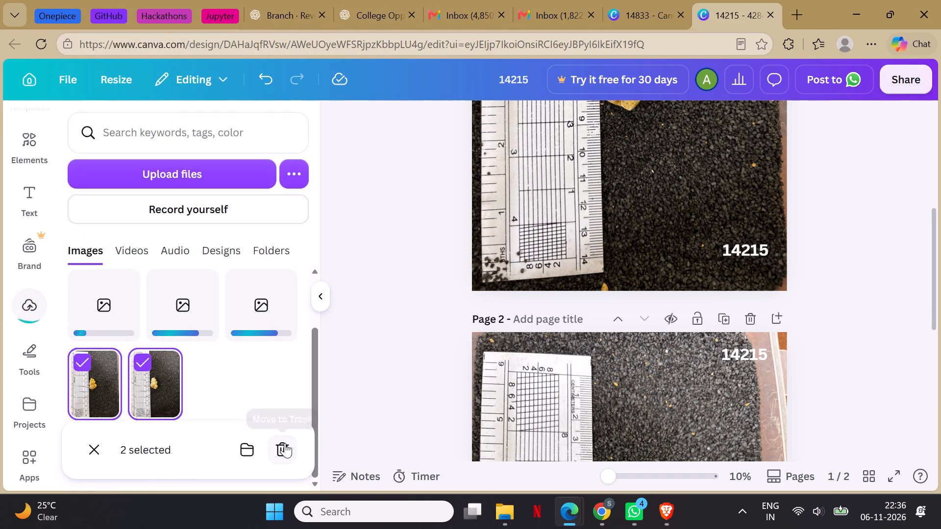
{"action": "left_click", "coordinate": [285, 443]}
{"action": "left_click", "coordinate": [539, 309]}
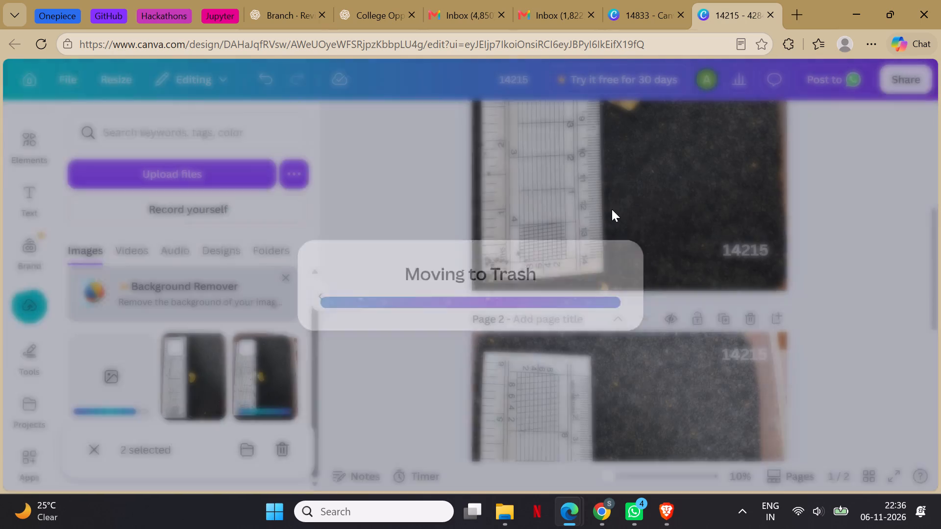
Rename the design as 14568.
{"action": "left_click", "coordinate": [529, 76]}
{"action": "key", "text": "BackSpace"}
{"action": "key", "text": "BackSpace"}
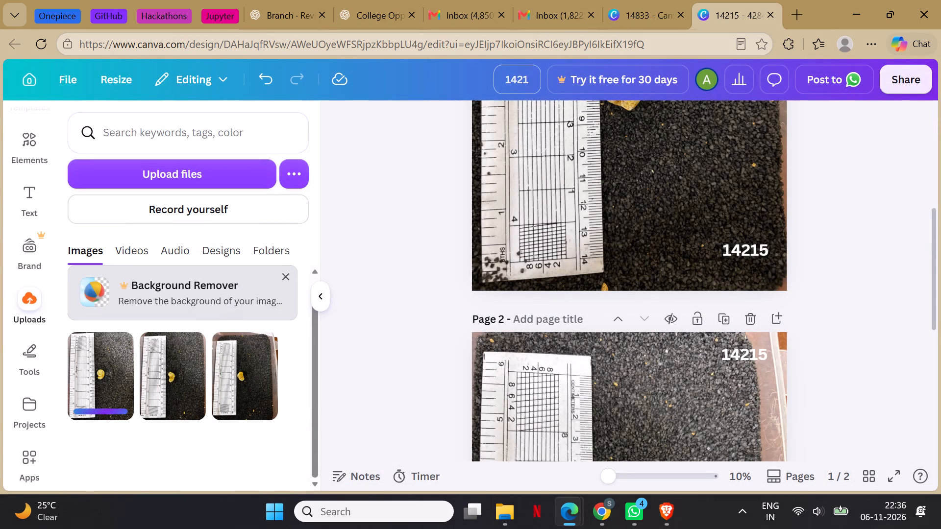
{"action": "key", "text": "BackSpace"}
{"action": "key", "text": "6"}
{"action": "key", "text": "BackSpace"}
{"action": "type", "text": "568"}
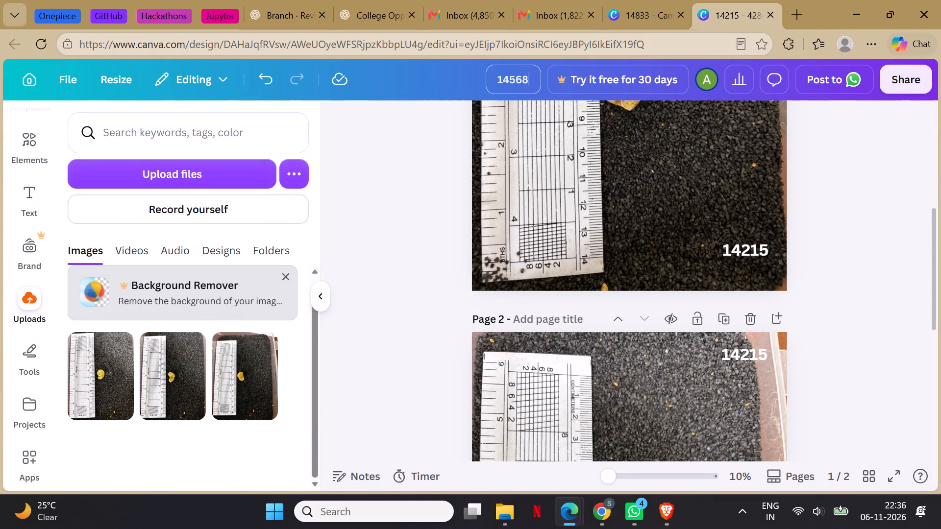
{"action": "key", "text": "Return"}
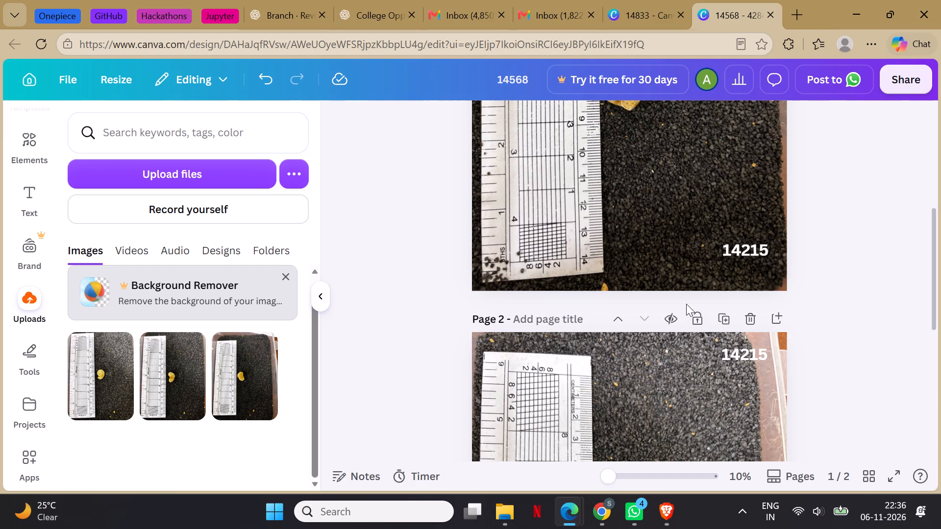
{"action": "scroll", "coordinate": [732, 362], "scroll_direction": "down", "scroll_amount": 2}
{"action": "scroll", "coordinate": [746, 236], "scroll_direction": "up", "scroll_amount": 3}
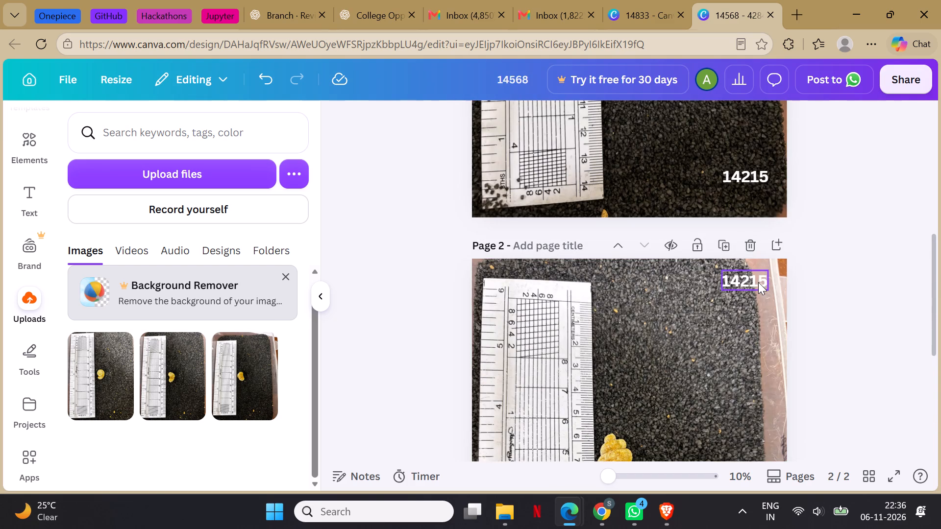
Change the number label on page 2 to 14568.
{"action": "left_click", "coordinate": [758, 282]}
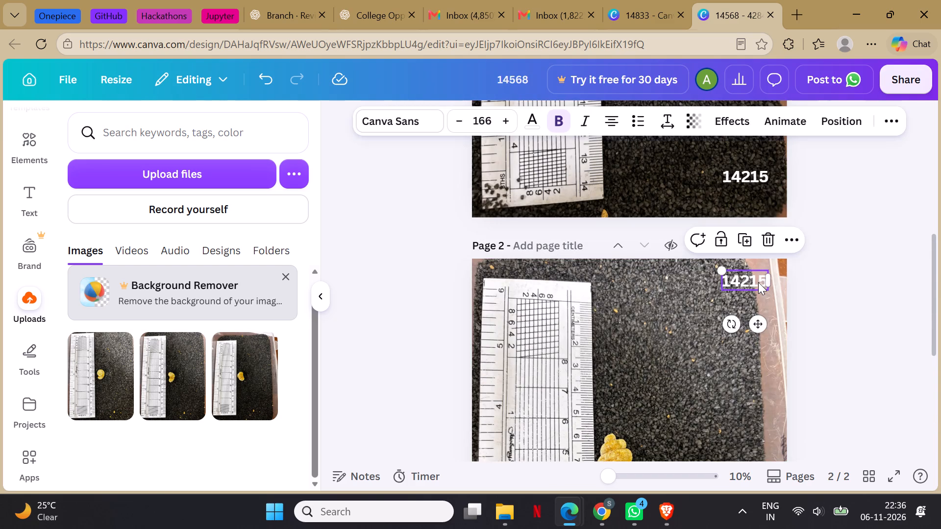
{"action": "left_click", "coordinate": [758, 282]}
{"action": "key", "text": "Right"}
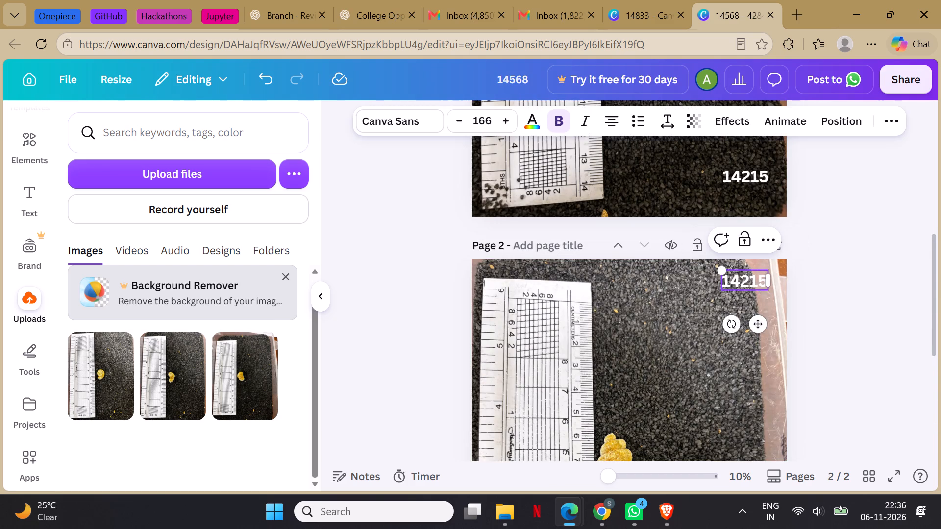
{"action": "key", "text": "Right"}
{"action": "key", "text": "BackSpace"}
{"action": "key", "text": "BackSpace"}
{"action": "key", "text": "BackSpace"}
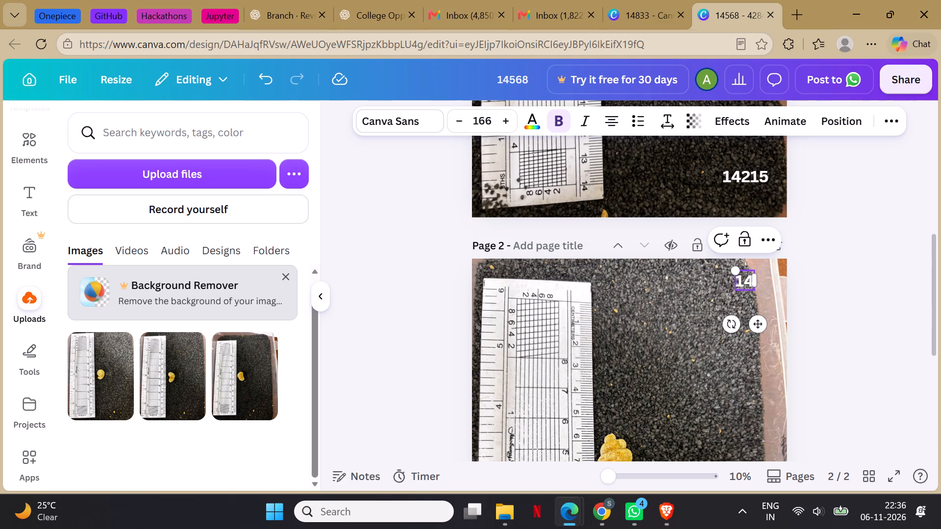
{"action": "type", "text": "568"}
Change the number label on page 1 to 14568.
{"action": "left_click", "coordinate": [763, 175]}
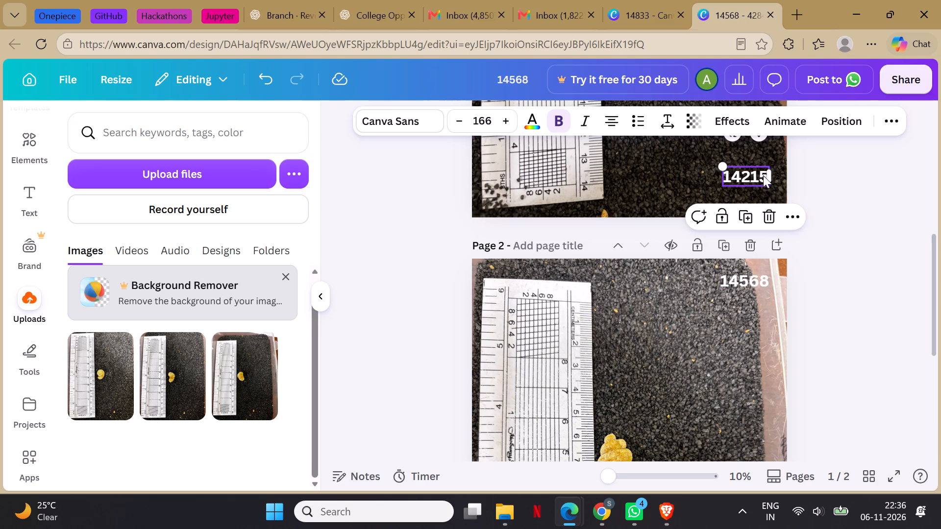
{"action": "left_click", "coordinate": [762, 175]}
{"action": "key", "text": "Right"}
{"action": "key", "text": "Right"}
{"action": "key", "text": "Right"}
{"action": "key", "text": "BackSpace"}
{"action": "key", "text": "BackSpace"}
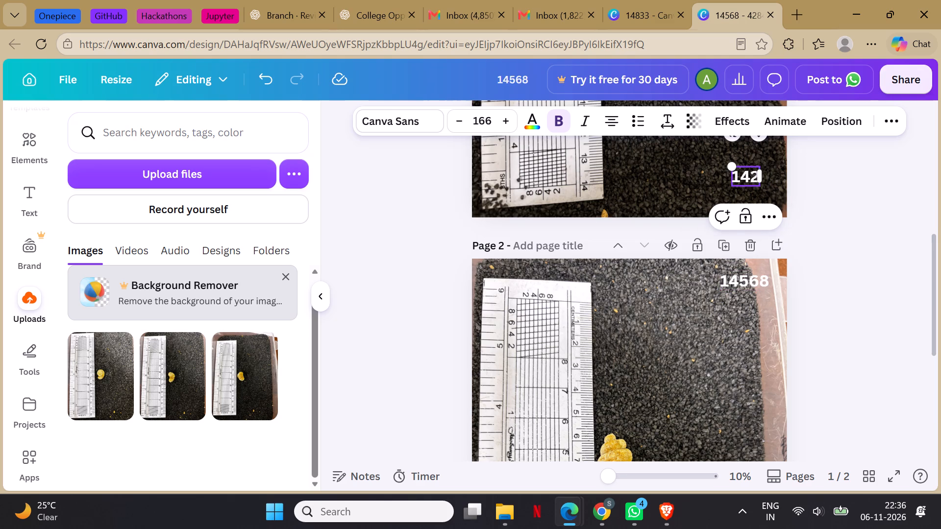
{"action": "key", "text": "BackSpace"}
{"action": "key", "text": "5"}
{"action": "type", "text": "68"}
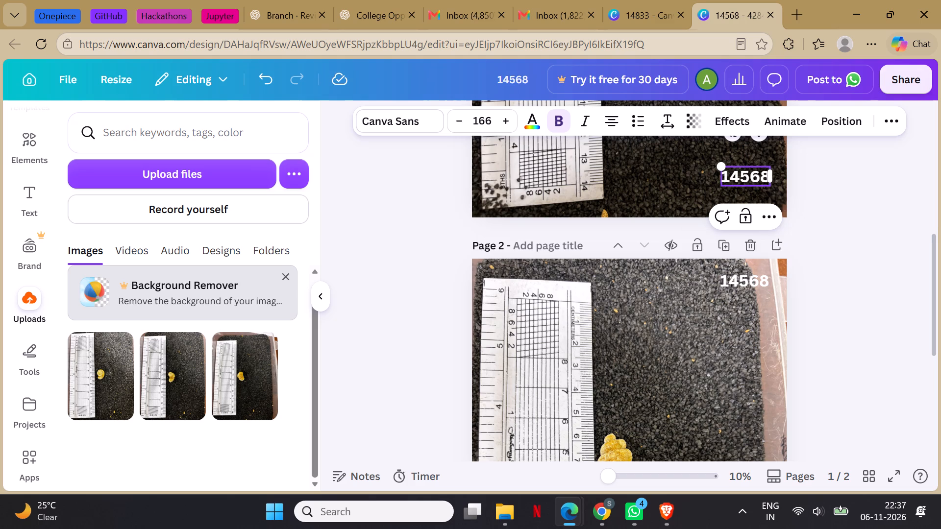
{"action": "left_click", "coordinate": [841, 213]}
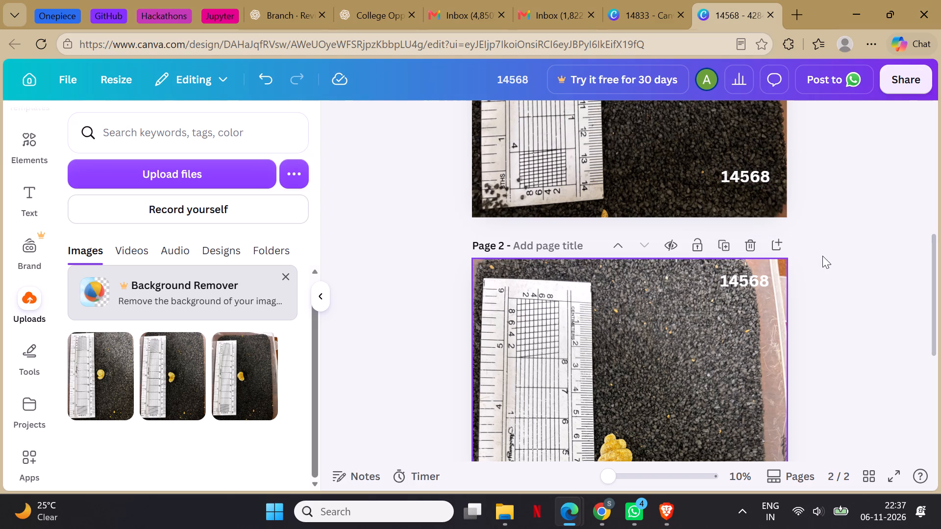
Download all pages of the 14568 design as PNG.
{"action": "left_click", "coordinate": [904, 91]}
{"action": "left_click", "coordinate": [681, 414]}
{"action": "scroll", "coordinate": [711, 313], "scroll_direction": "down", "scroll_amount": 4}
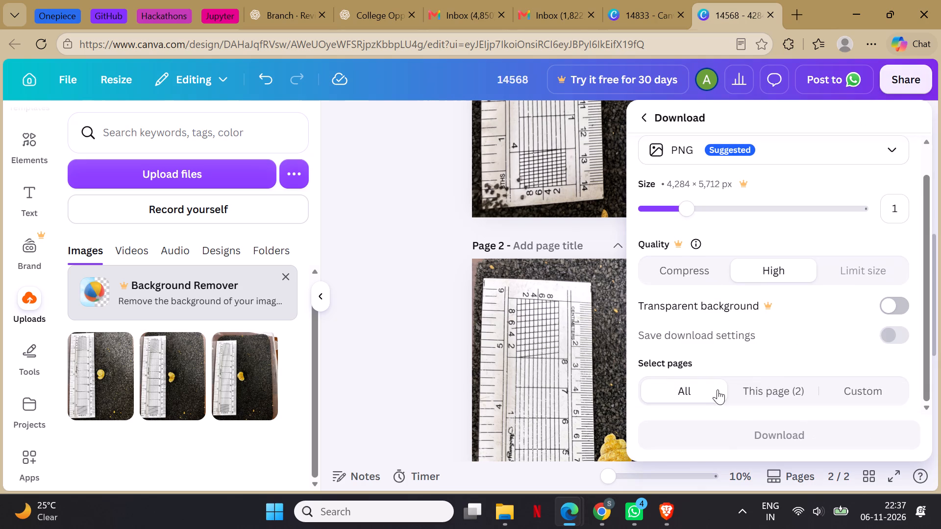
{"action": "left_click", "coordinate": [729, 437]}
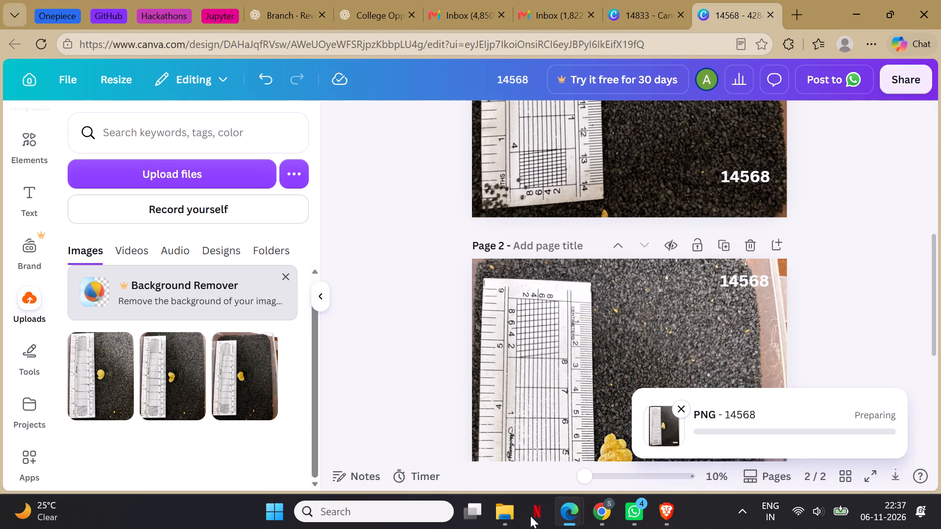
Move the 14568 photo folder from Downloads to Documents in File Explorer, and return to the Canva design.
{"action": "left_click", "coordinate": [500, 528]}
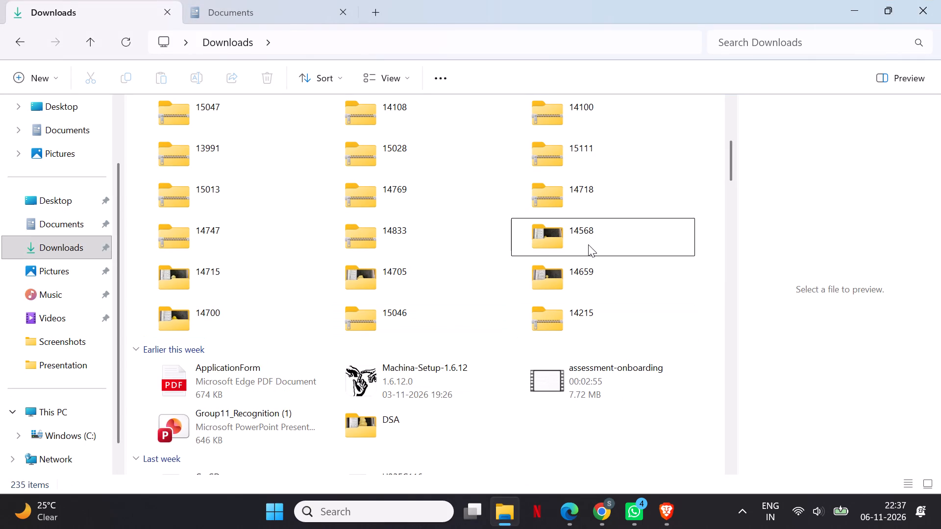
{"action": "left_click", "coordinate": [588, 244]}
{"action": "key", "text": "ctrl+x"}
{"action": "left_click", "coordinate": [274, 5]}
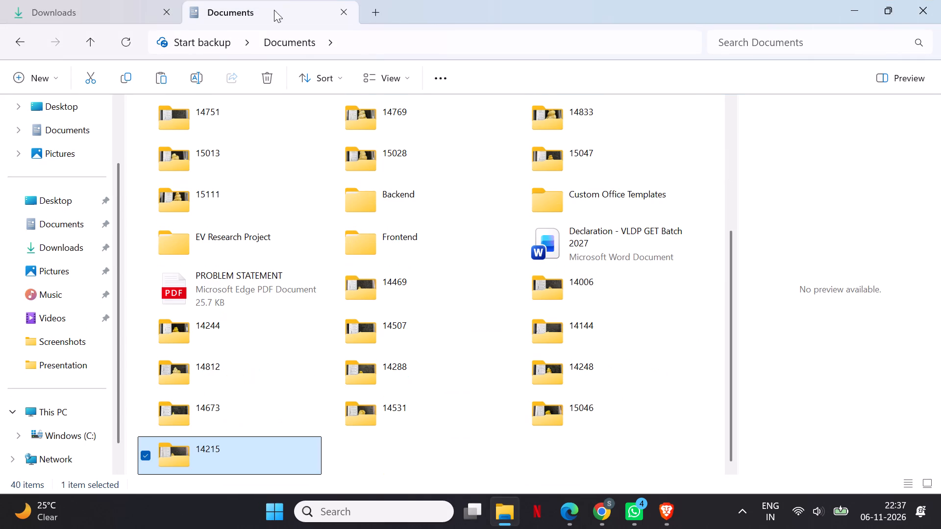
{"action": "key", "text": "ctrl+v"}
{"action": "left_click", "coordinate": [89, 1]}
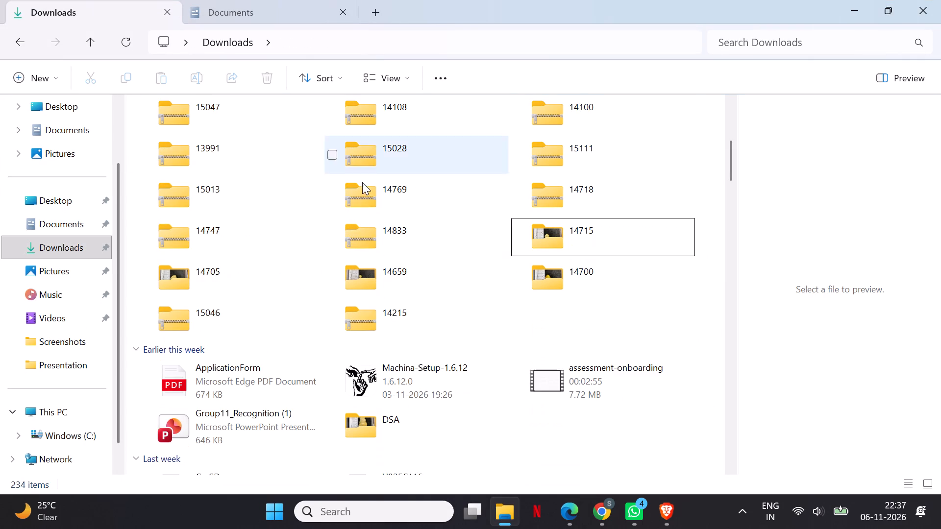
{"action": "left_click", "coordinate": [539, 239]}
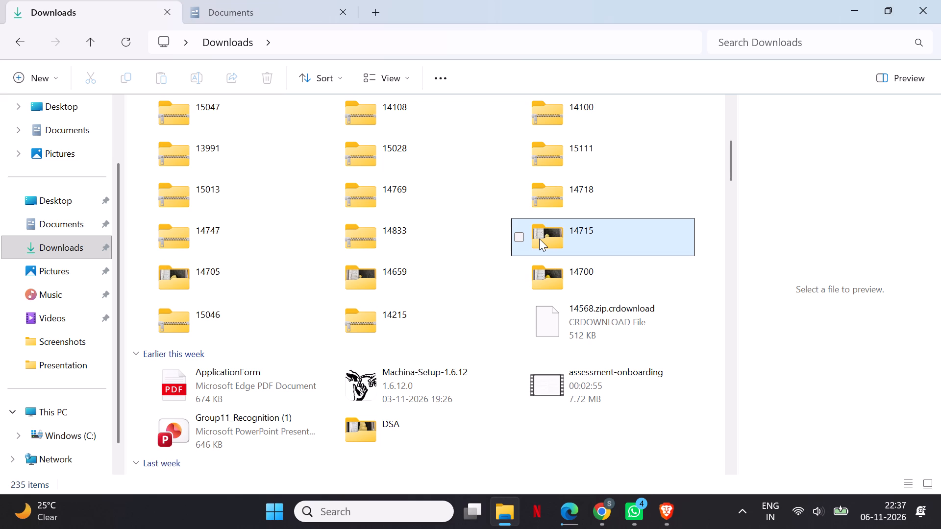
{"action": "left_click", "coordinate": [861, 11]}
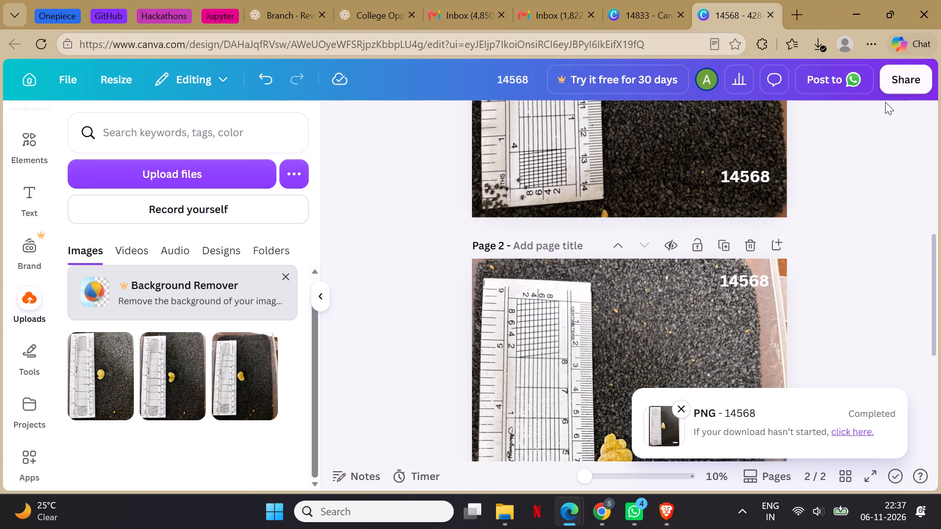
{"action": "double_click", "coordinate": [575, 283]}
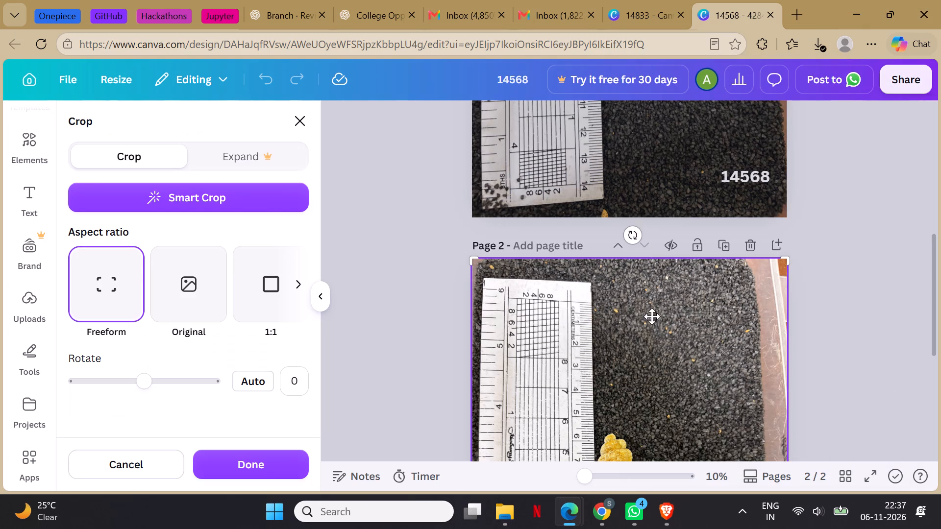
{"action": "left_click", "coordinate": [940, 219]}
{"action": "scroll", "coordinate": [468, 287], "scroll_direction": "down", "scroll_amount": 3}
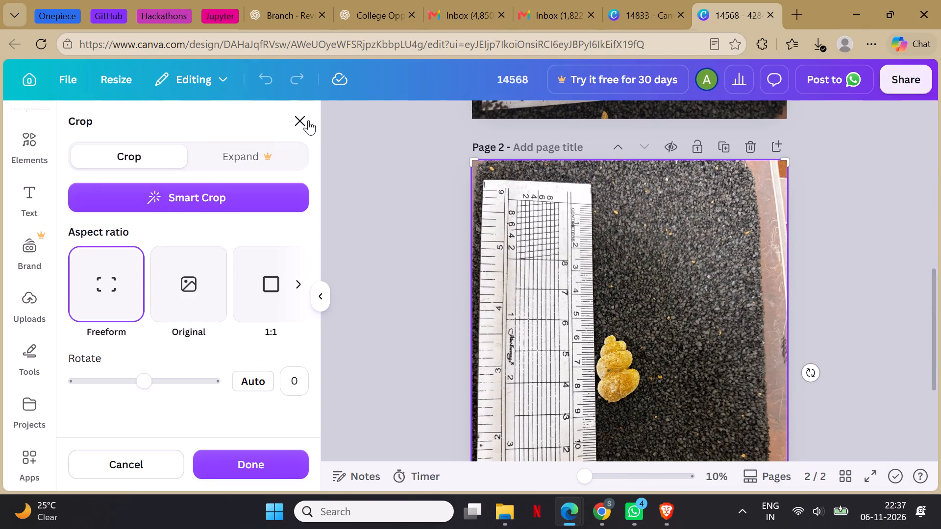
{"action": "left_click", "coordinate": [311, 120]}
Delete the old 14215 photos from pages 2 and 1, keeping the number labels.
{"action": "left_click", "coordinate": [653, 190]}
{"action": "scroll", "coordinate": [647, 218], "scroll_direction": "up", "scroll_amount": 1}
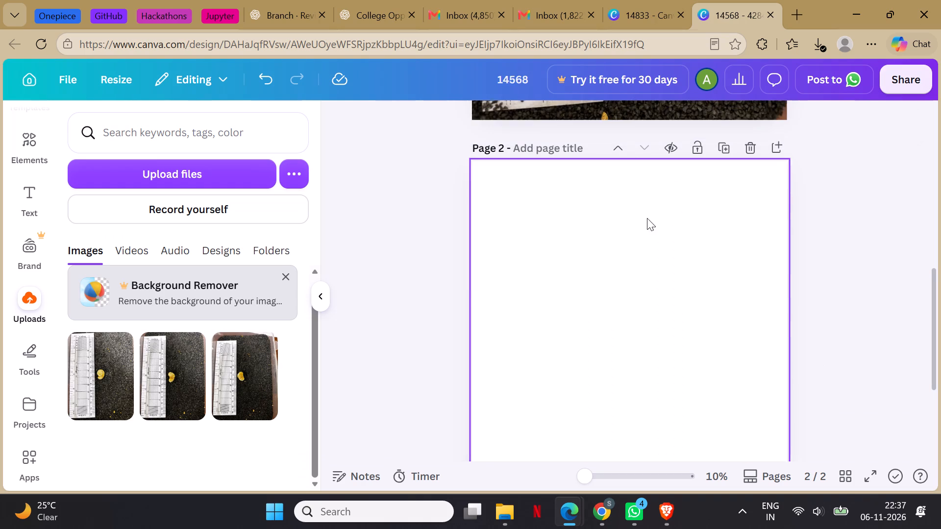
{"action": "scroll", "coordinate": [647, 218], "scroll_direction": "up", "scroll_amount": 1}
{"action": "left_click", "coordinate": [645, 217]}
{"action": "left_click", "coordinate": [652, 293]}
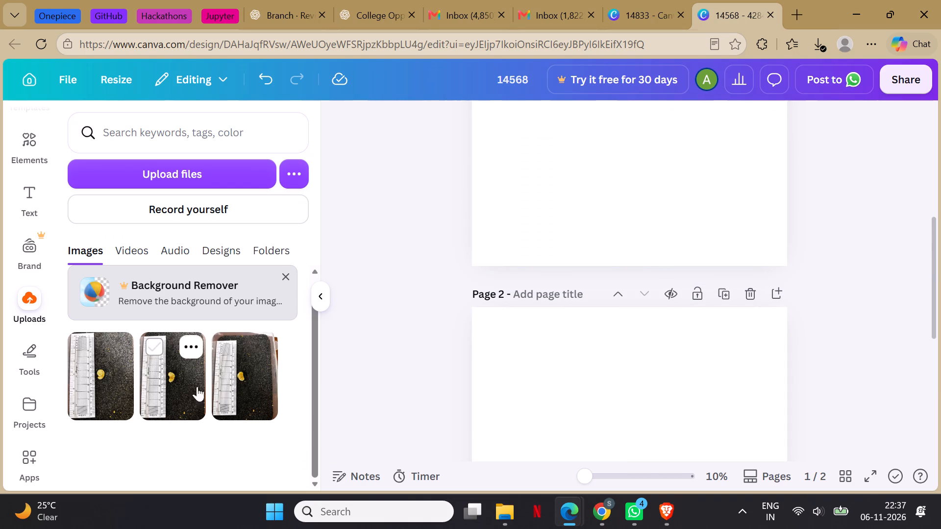
Add a third page to the end of the design.
{"action": "scroll", "coordinate": [471, 360], "scroll_direction": "down", "scroll_amount": 8}
{"action": "left_click", "coordinate": [559, 440]}
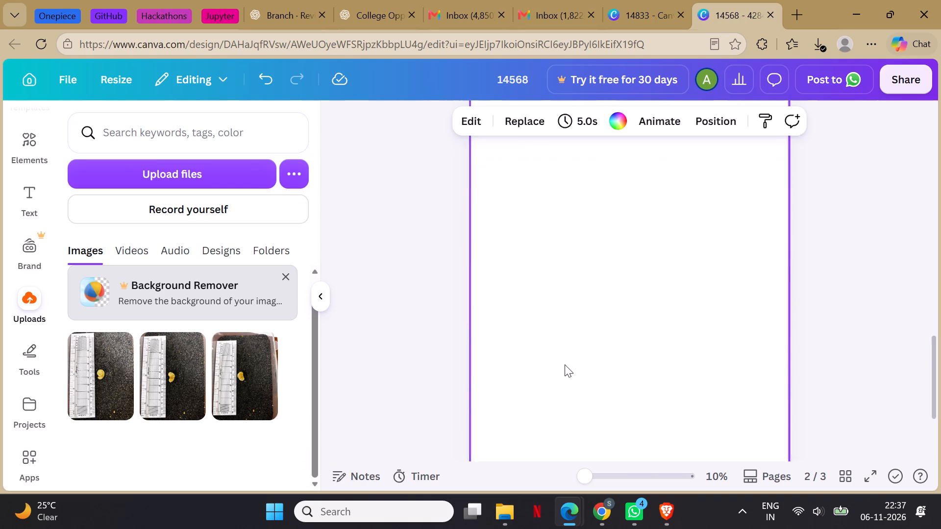
Place the three uploaded 14568 photos one per page, in upload order, on pages 1, 2 and 3.
{"action": "scroll", "coordinate": [565, 364], "scroll_direction": "up", "scroll_amount": 15}
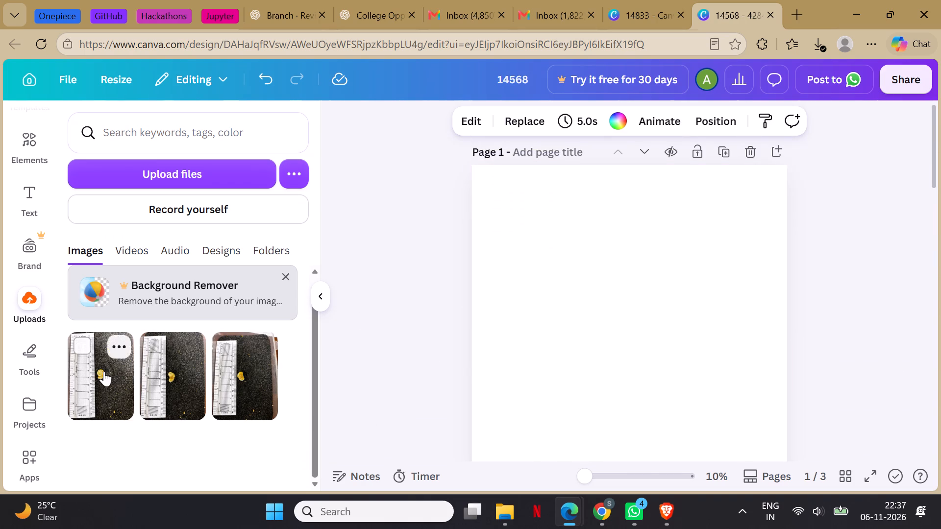
{"action": "left_click", "coordinate": [104, 371]}
{"action": "scroll", "coordinate": [483, 359], "scroll_direction": "up", "scroll_amount": 3}
{"action": "scroll", "coordinate": [684, 311], "scroll_direction": "down", "scroll_amount": 4}
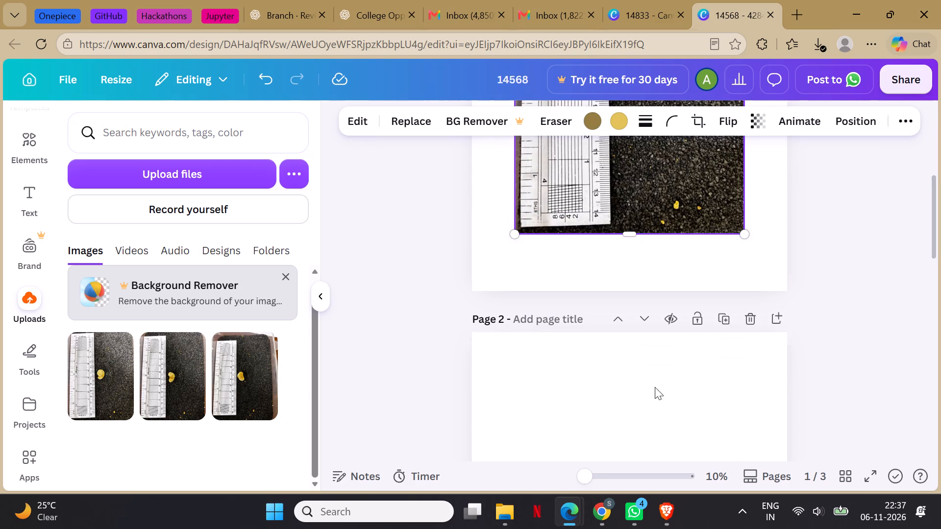
{"action": "left_click", "coordinate": [603, 384]}
{"action": "left_click", "coordinate": [596, 390]}
{"action": "left_click", "coordinate": [168, 391]}
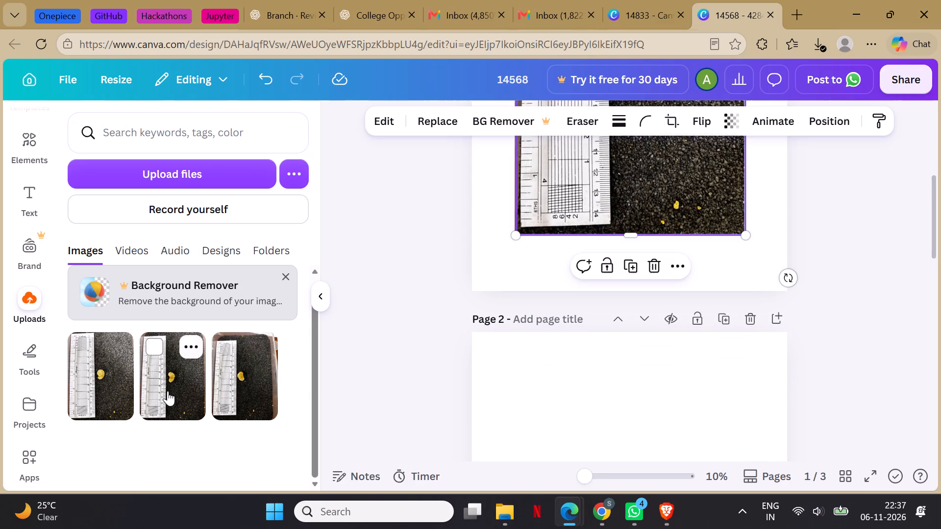
{"action": "left_click", "coordinate": [649, 268]}
{"action": "double_click", "coordinate": [531, 386]}
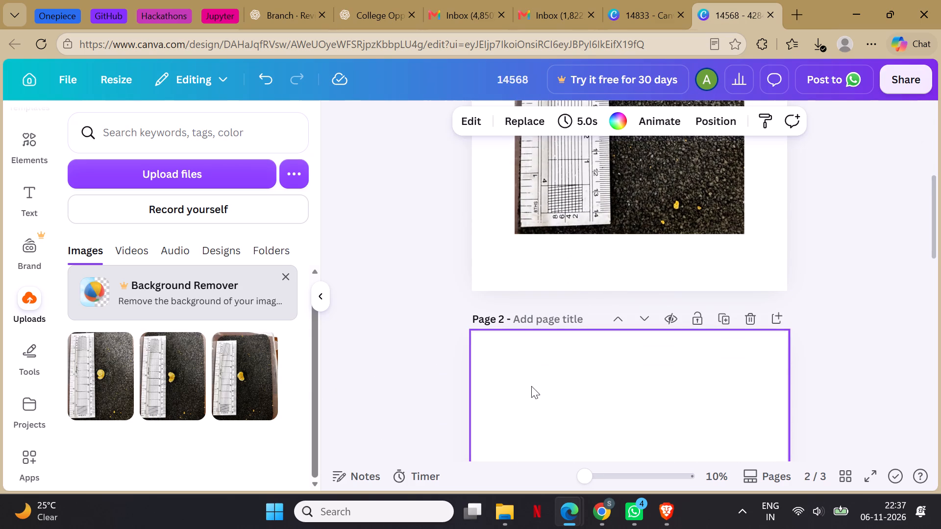
{"action": "left_click", "coordinate": [181, 398]}
{"action": "scroll", "coordinate": [677, 328], "scroll_direction": "down", "scroll_amount": 6}
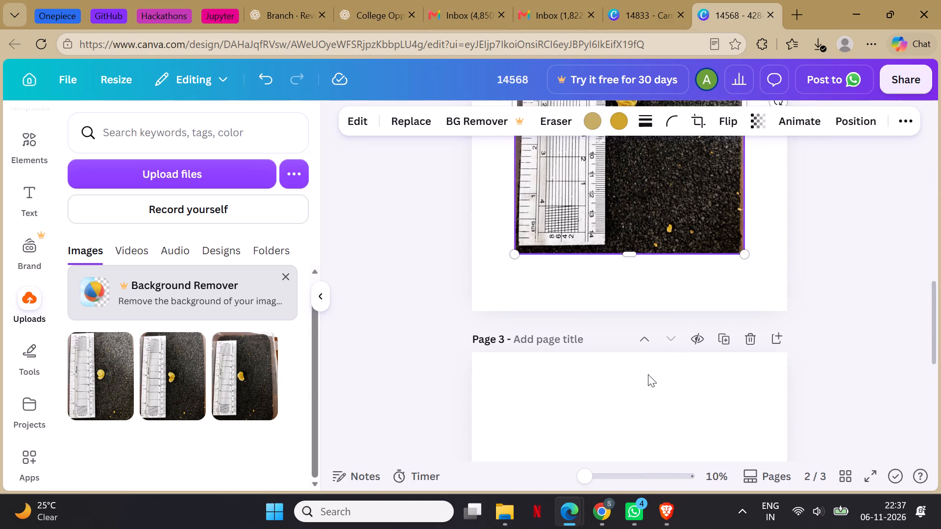
{"action": "triple_click", "coordinate": [594, 407]}
{"action": "left_click", "coordinate": [242, 380]}
Enlarge the photo on page 1 from its corners until it fills the whole page.
{"action": "scroll", "coordinate": [609, 341], "scroll_direction": "up", "scroll_amount": 2}
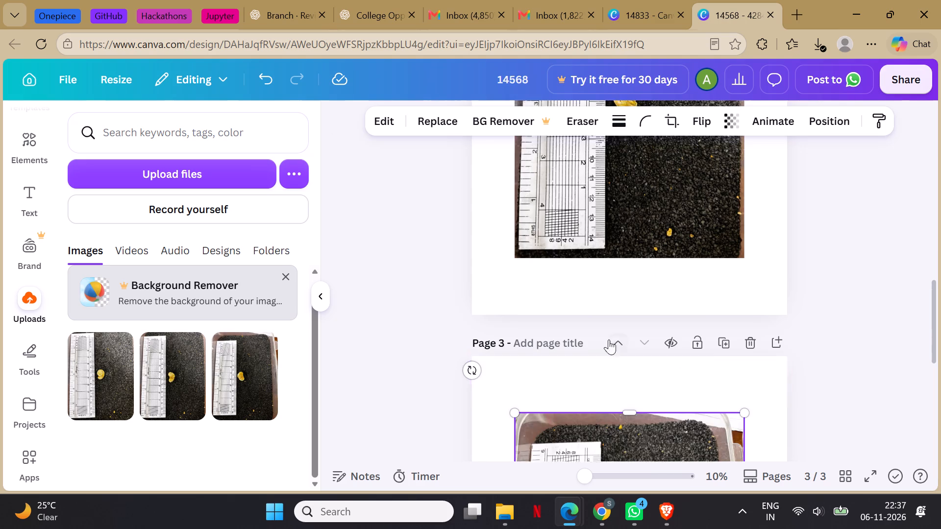
{"action": "scroll", "coordinate": [609, 339], "scroll_direction": "up", "scroll_amount": 7}
{"action": "scroll", "coordinate": [673, 369], "scroll_direction": "up", "scroll_amount": 2}
{"action": "scroll", "coordinate": [673, 369], "scroll_direction": "down", "scroll_amount": 2}
{"action": "left_click", "coordinate": [674, 361]}
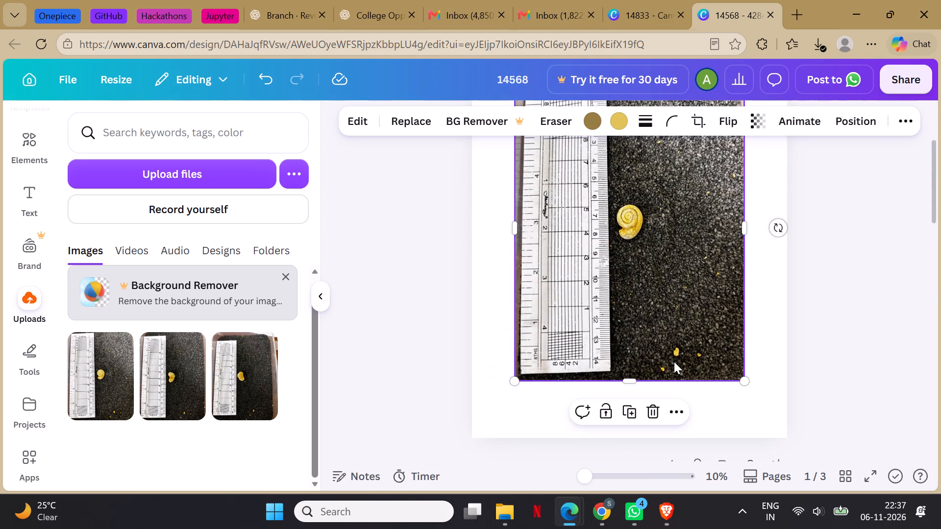
{"action": "left_click_drag", "start_coordinate": [745, 382], "coordinate": [789, 437]}
{"action": "scroll", "coordinate": [557, 307], "scroll_direction": "up", "scroll_amount": 3}
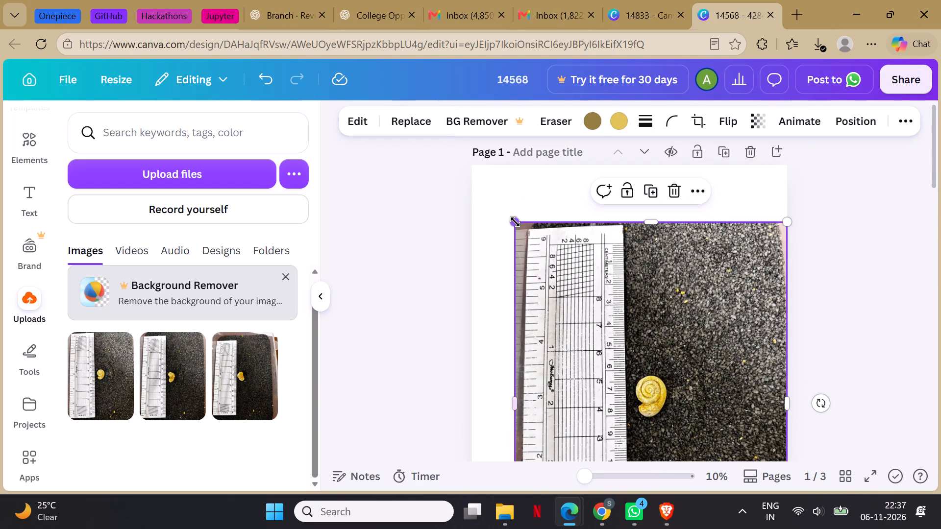
{"action": "left_click_drag", "start_coordinate": [515, 222], "coordinate": [475, 166]}
Enlarge the photo on page 2 from its corners until it fills the whole page.
{"action": "scroll", "coordinate": [504, 235], "scroll_direction": "down", "scroll_amount": 6}
{"action": "left_click", "coordinate": [662, 277]}
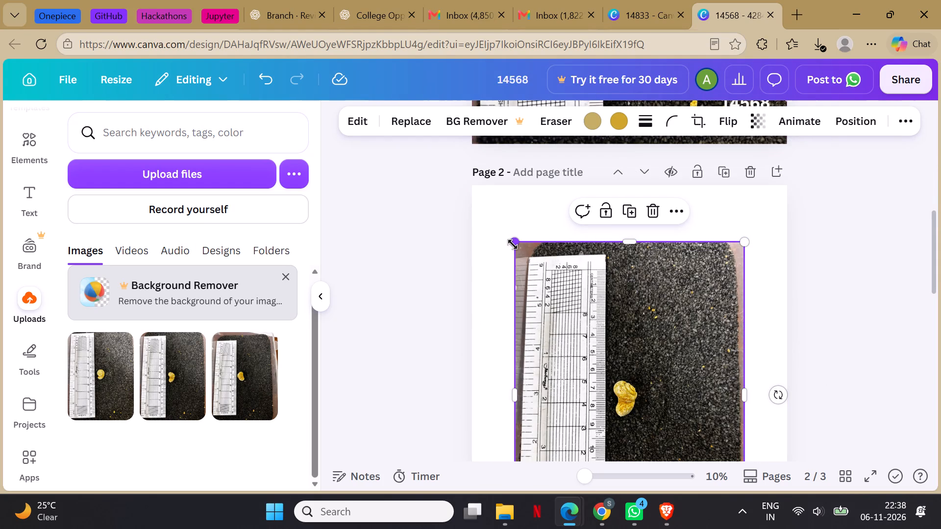
{"action": "left_click_drag", "start_coordinate": [518, 243], "coordinate": [476, 191]}
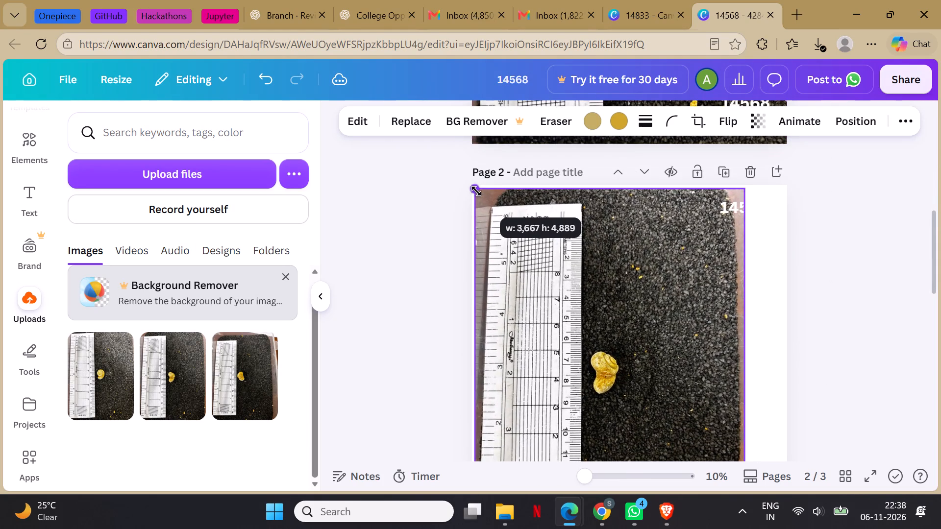
{"action": "left_click_drag", "start_coordinate": [476, 191], "coordinate": [474, 190]}
{"action": "scroll", "coordinate": [651, 345], "scroll_direction": "down", "scroll_amount": 3}
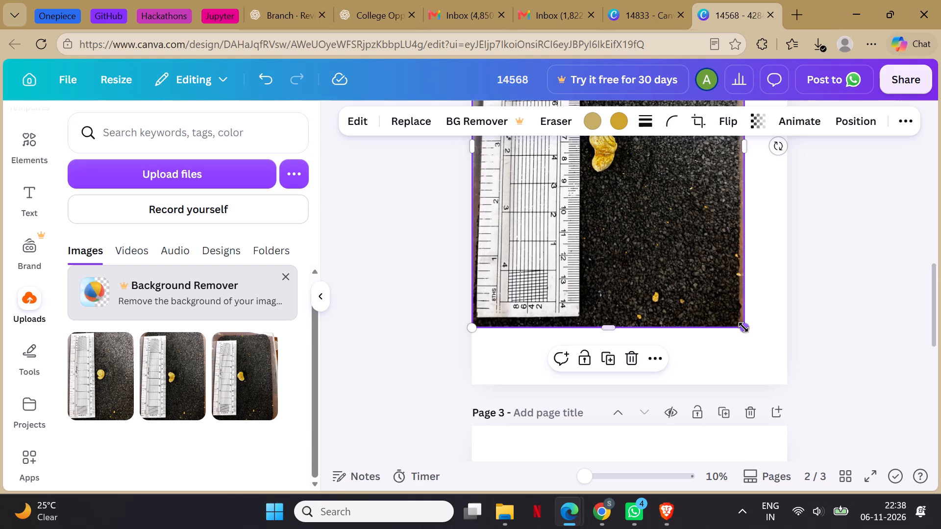
{"action": "left_click_drag", "start_coordinate": [746, 327], "coordinate": [801, 376]}
Enlarge the photo on page 3 from its corners until it fills the whole page.
{"action": "scroll", "coordinate": [715, 385], "scroll_direction": "down", "scroll_amount": 2}
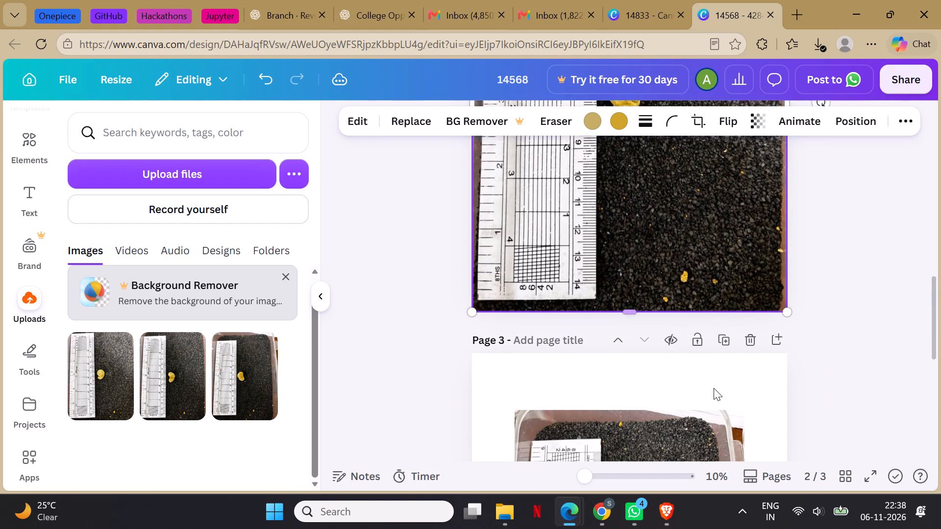
{"action": "left_click", "coordinate": [531, 364]}
{"action": "left_click_drag", "start_coordinate": [514, 333], "coordinate": [476, 289]}
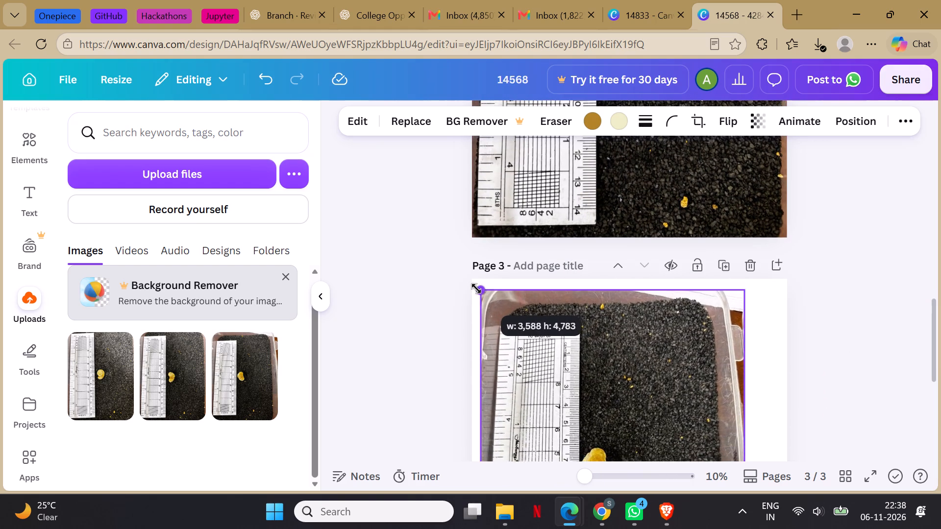
{"action": "left_click_drag", "start_coordinate": [476, 289], "coordinate": [470, 281]}
{"action": "scroll", "coordinate": [590, 378], "scroll_direction": "down", "scroll_amount": 4}
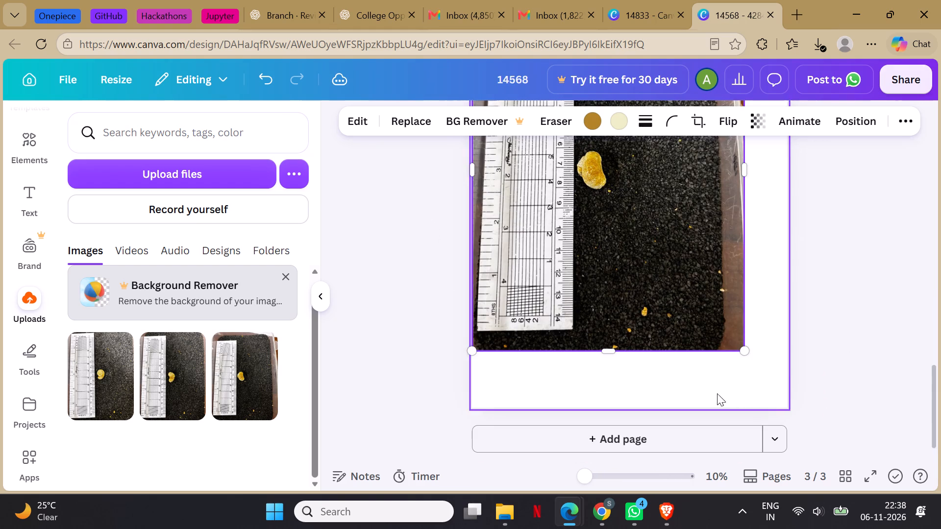
{"action": "left_click_drag", "start_coordinate": [745, 348], "coordinate": [790, 385]}
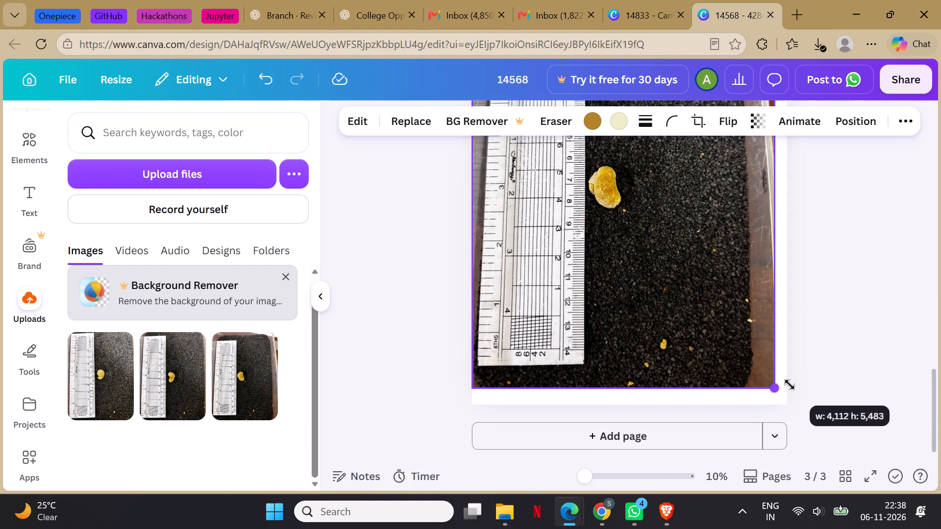
{"action": "left_click_drag", "start_coordinate": [790, 385], "coordinate": [795, 395]}
Change the number label on page 1 to 14715.
{"action": "scroll", "coordinate": [739, 372], "scroll_direction": "up", "scroll_amount": 16}
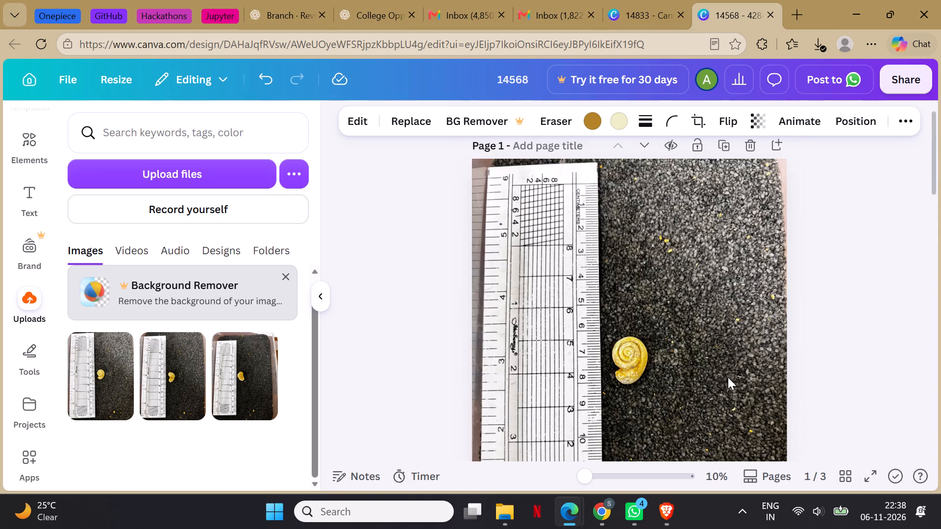
{"action": "scroll", "coordinate": [730, 391], "scroll_direction": "down", "scroll_amount": 4}
{"action": "left_click", "coordinate": [752, 246]}
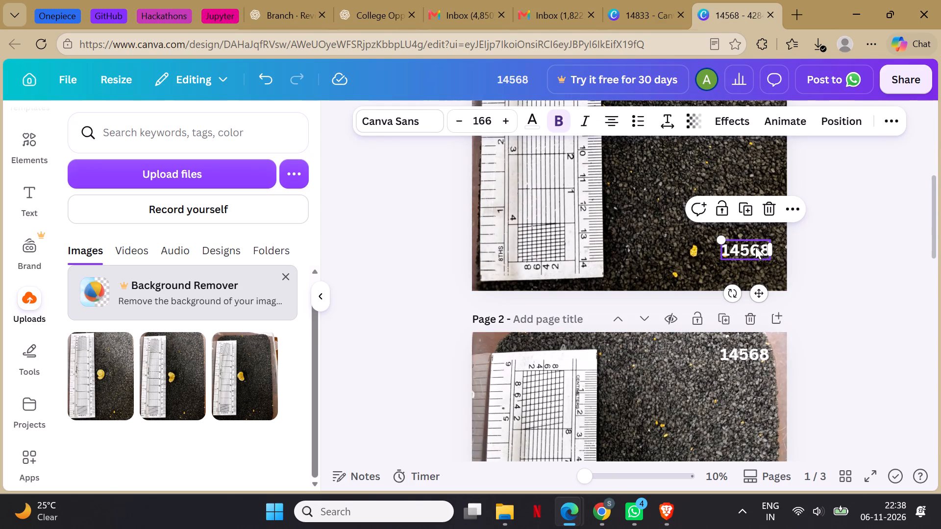
{"action": "left_click", "coordinate": [755, 247]}
{"action": "key", "text": "Right"}
{"action": "key", "text": "Right"}
{"action": "key", "text": "Right"}
{"action": "key", "text": "Right"}
{"action": "key", "text": "Right"}
{"action": "key", "text": "Right"}
{"action": "key", "text": "BackSpace"}
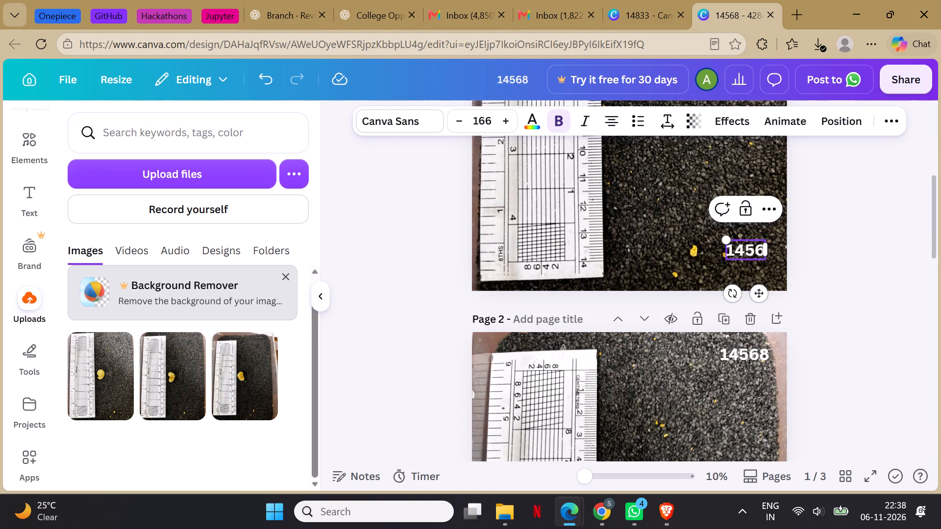
{"action": "key", "text": "BackSpace"}
{"action": "key", "text": "BackSpace"}
{"action": "type", "text": "715"}
{"action": "left_click", "coordinate": [824, 282]}
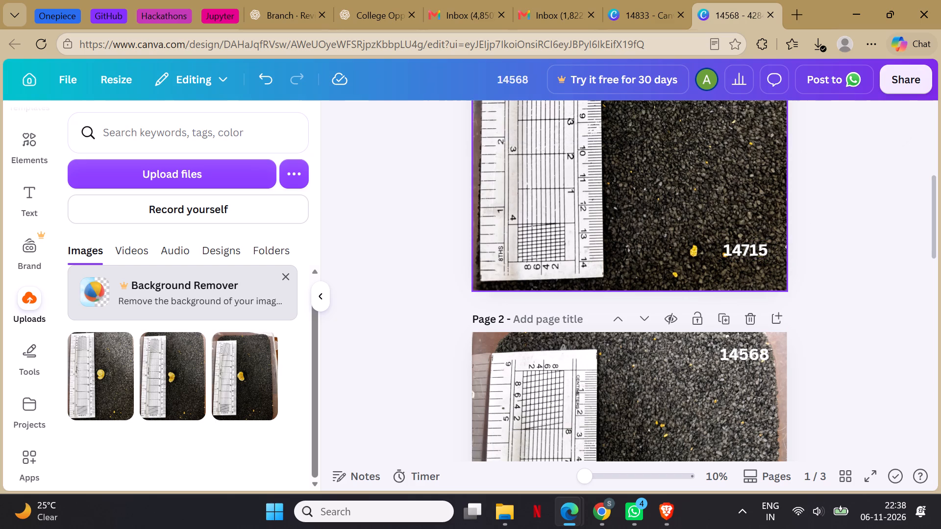
Rename the design as 14715.
{"action": "left_click", "coordinate": [534, 76]}
{"action": "key", "text": "BackSpace"}
{"action": "key", "text": "BackSpace"}
{"action": "key", "text": "BackSpace"}
{"action": "type", "text": "715"}
{"action": "key", "text": "Return"}
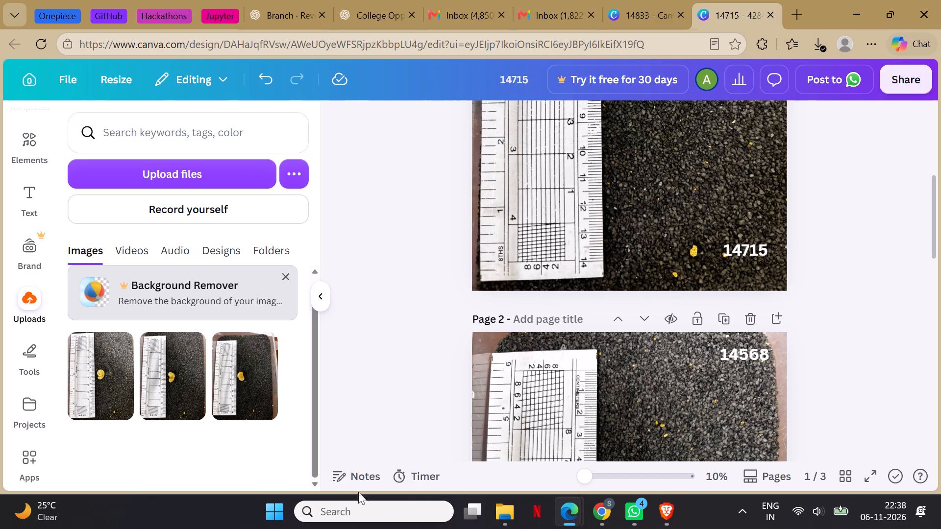
Change the number label on page 2 to 14715.
{"action": "left_click", "coordinate": [759, 352]}
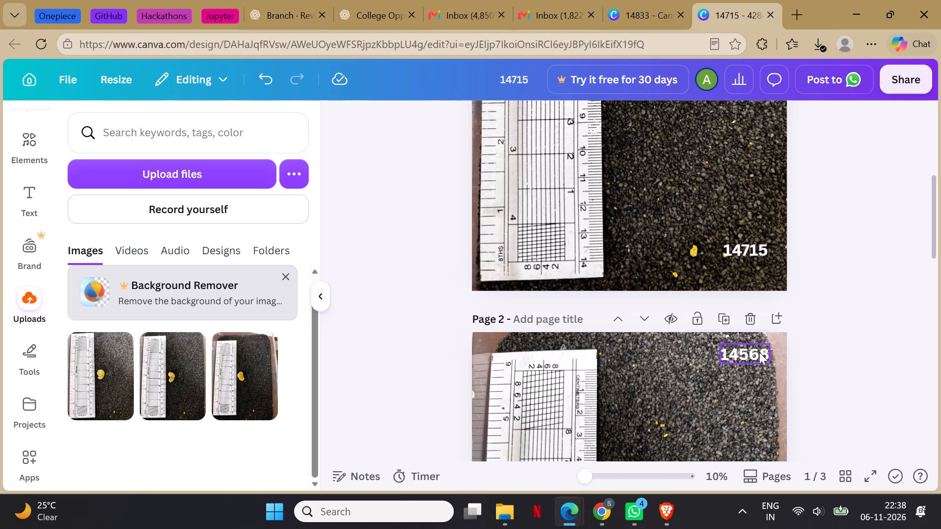
{"action": "left_click", "coordinate": [759, 352]}
{"action": "key", "text": "Right"}
{"action": "key", "text": "Right"}
{"action": "key", "text": "BackSpace"}
{"action": "key", "text": "BackSpace"}
{"action": "key", "text": "BackSpace"}
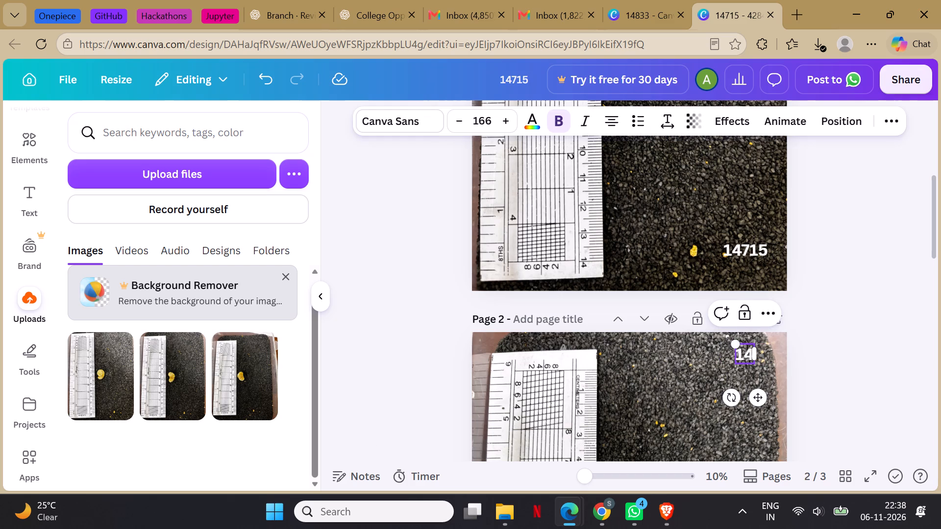
{"action": "key", "text": "7"}
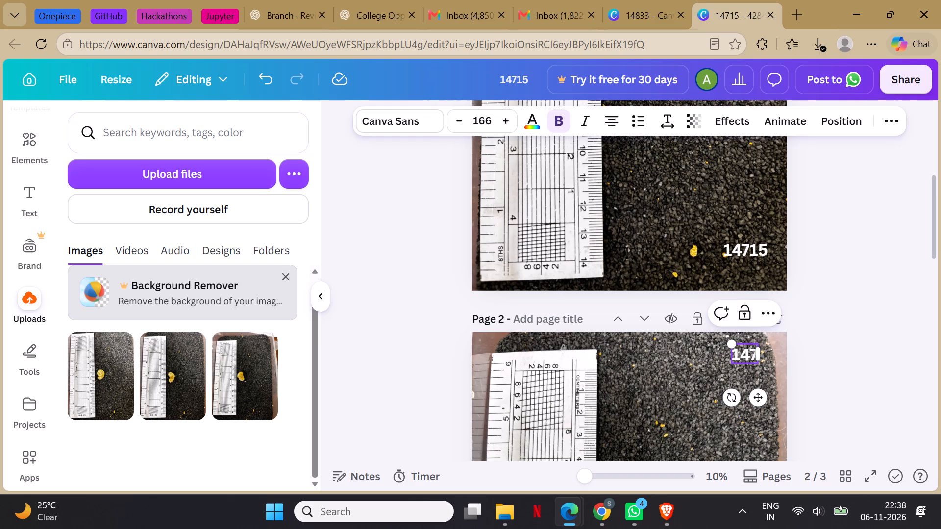
{"action": "type", "text": "15"}
{"action": "left_click", "coordinate": [940, 364]}
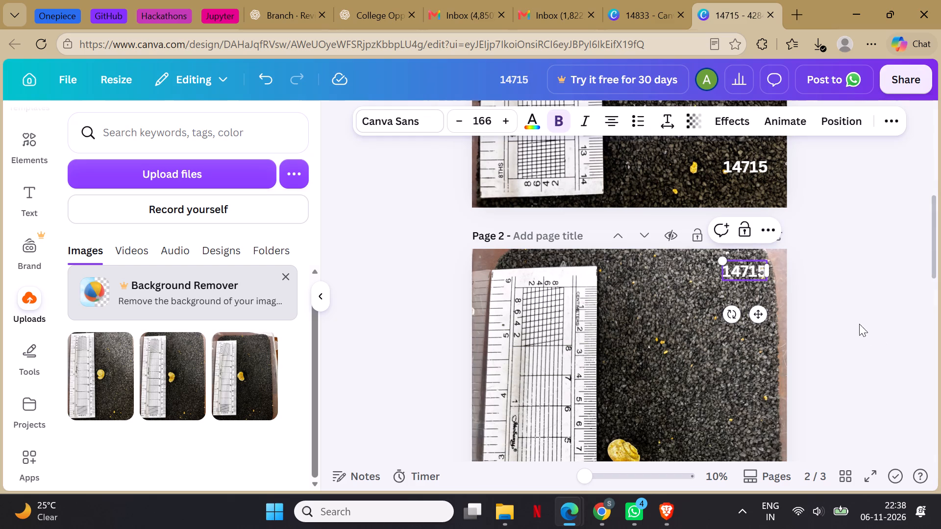
{"action": "scroll", "coordinate": [850, 321], "scroll_direction": "down", "scroll_amount": 2}
{"action": "scroll", "coordinate": [808, 240], "scroll_direction": "up", "scroll_amount": 2}
{"action": "left_click", "coordinate": [823, 276]}
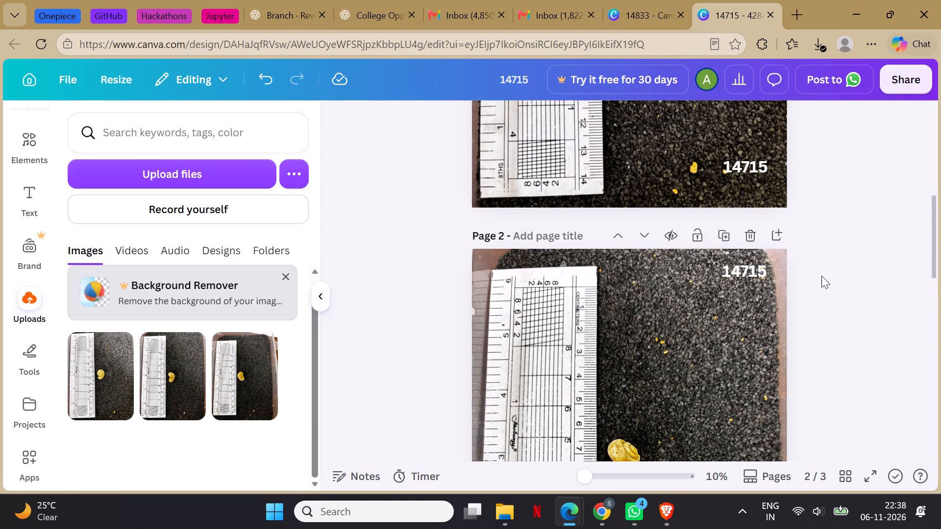
Duplicate the 14715 label on page 2 and move the copy onto the dark gravel near page 3's upper right corner.
{"action": "left_click", "coordinate": [747, 273]}
{"action": "left_click", "coordinate": [752, 233]}
{"action": "left_click_drag", "start_coordinate": [763, 318], "coordinate": [762, 457]}
{"action": "scroll", "coordinate": [759, 276], "scroll_direction": "down", "scroll_amount": 3}
{"action": "scroll", "coordinate": [759, 275], "scroll_direction": "up", "scroll_amount": 1}
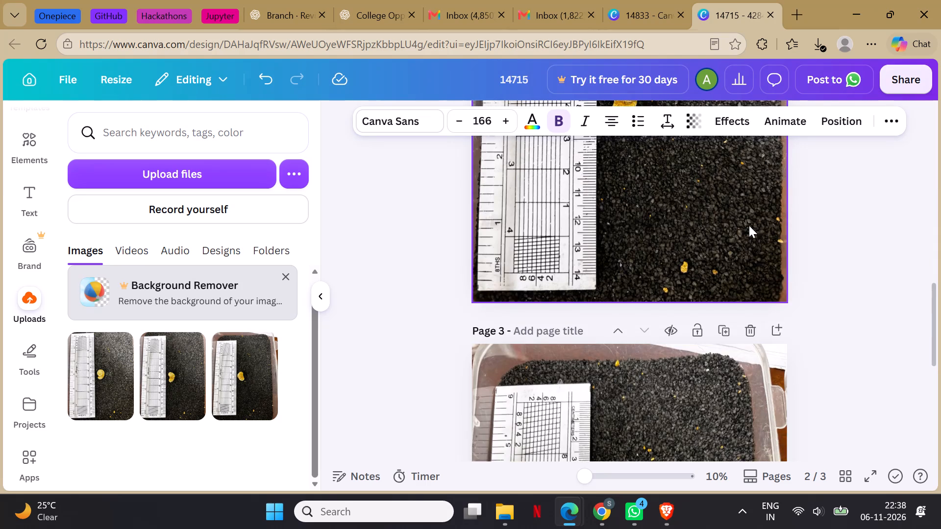
{"action": "scroll", "coordinate": [749, 225], "scroll_direction": "up", "scroll_amount": 2}
{"action": "left_click_drag", "start_coordinate": [752, 194], "coordinate": [756, 234]}
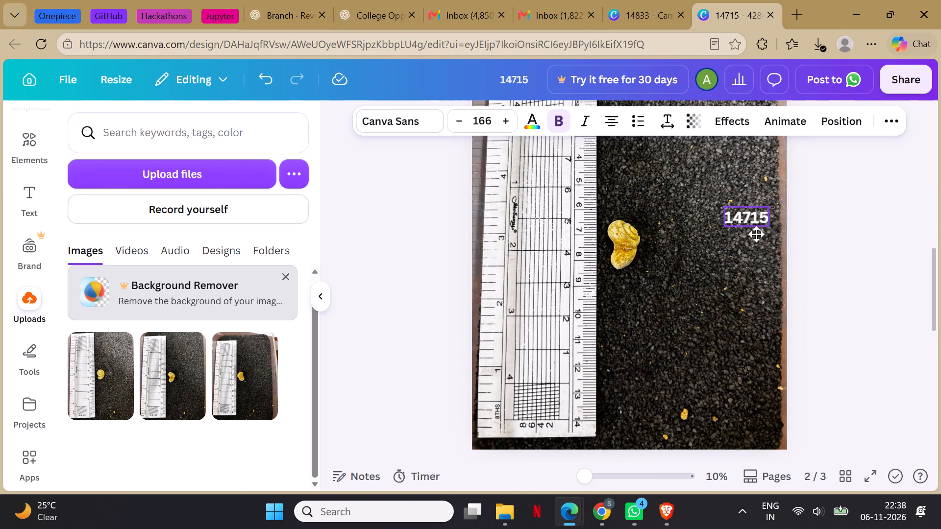
{"action": "left_click_drag", "start_coordinate": [756, 234], "coordinate": [746, 382]}
{"action": "scroll", "coordinate": [736, 304], "scroll_direction": "down", "scroll_amount": 2}
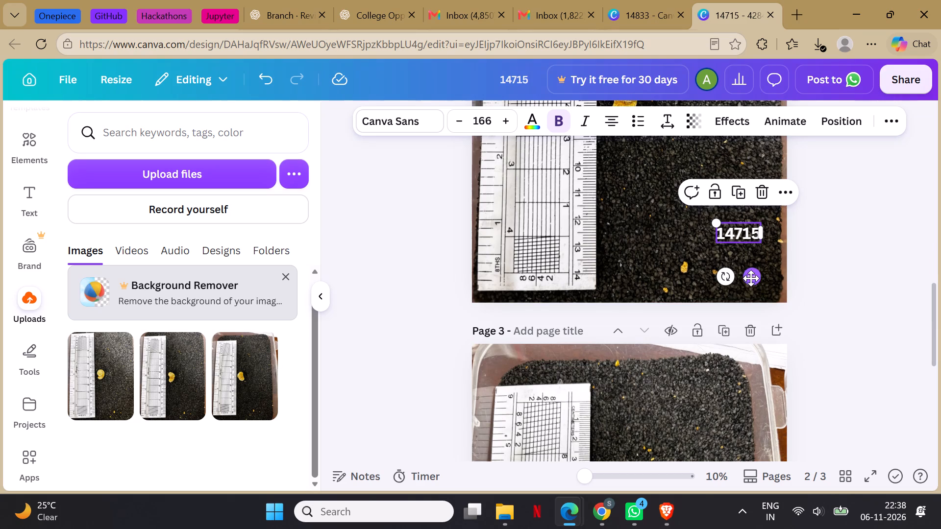
{"action": "left_click_drag", "start_coordinate": [752, 278], "coordinate": [732, 425]}
{"action": "scroll", "coordinate": [764, 385], "scroll_direction": "down", "scroll_amount": 1}
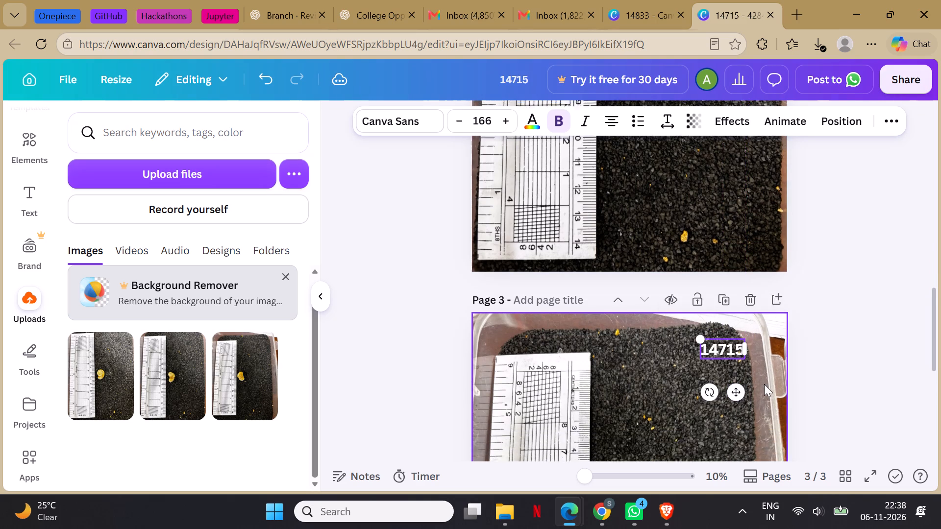
{"action": "scroll", "coordinate": [821, 318], "scroll_direction": "down", "scroll_amount": 5}
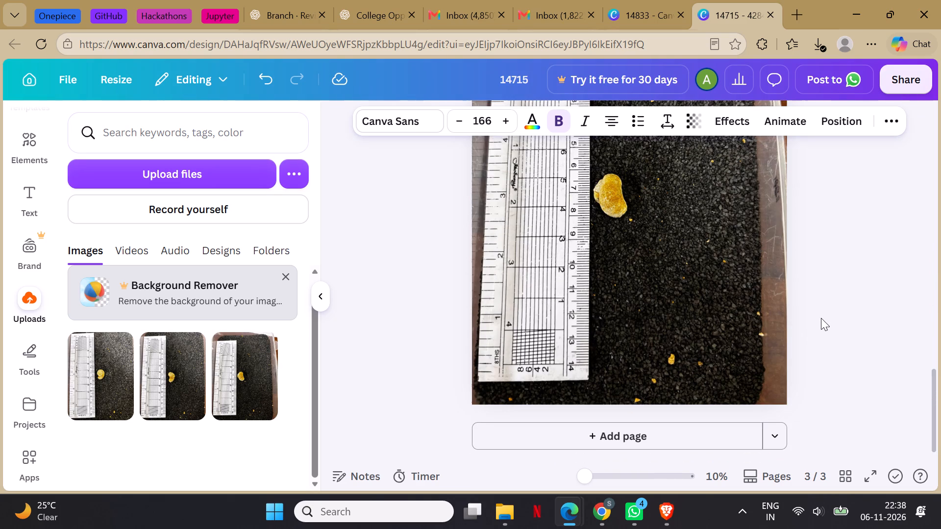
{"action": "left_click", "coordinate": [821, 318]}
{"action": "scroll", "coordinate": [821, 318], "scroll_direction": "up", "scroll_amount": 2}
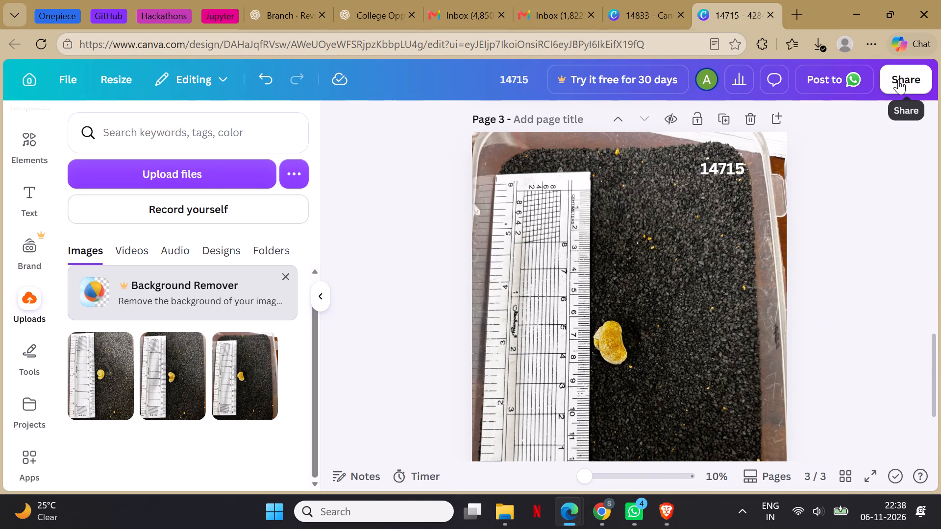
{"action": "left_click_drag", "start_coordinate": [730, 160], "coordinate": [729, 179]}
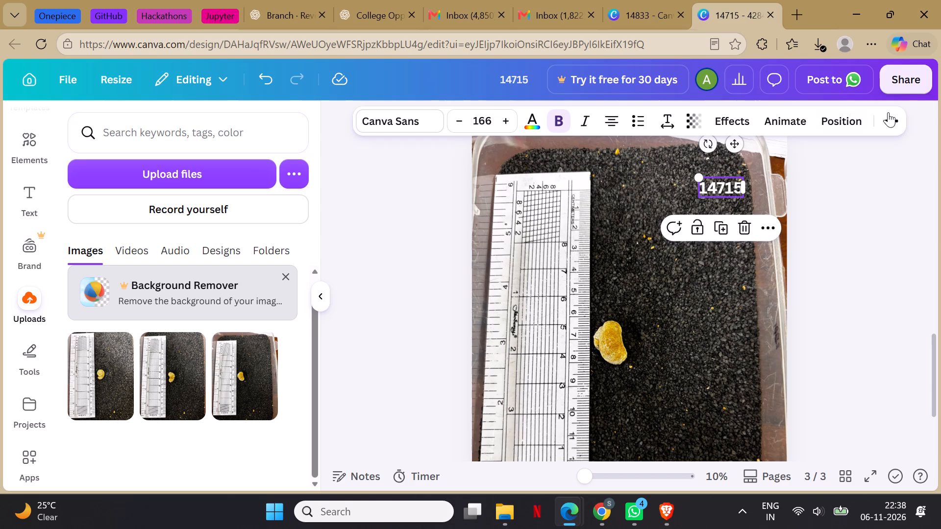
Select the three 14715 photos among the uploaded images.
{"action": "left_click", "coordinate": [78, 345]}
{"action": "left_click", "coordinate": [153, 350]}
{"action": "left_click", "coordinate": [225, 347]}
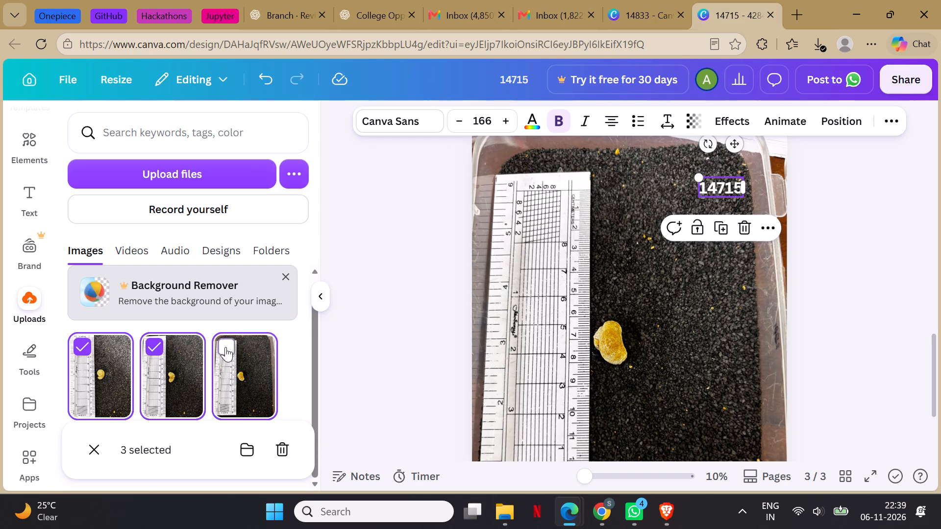
Download all pages of the 14715 design as PNG.
{"action": "left_click", "coordinate": [905, 89]}
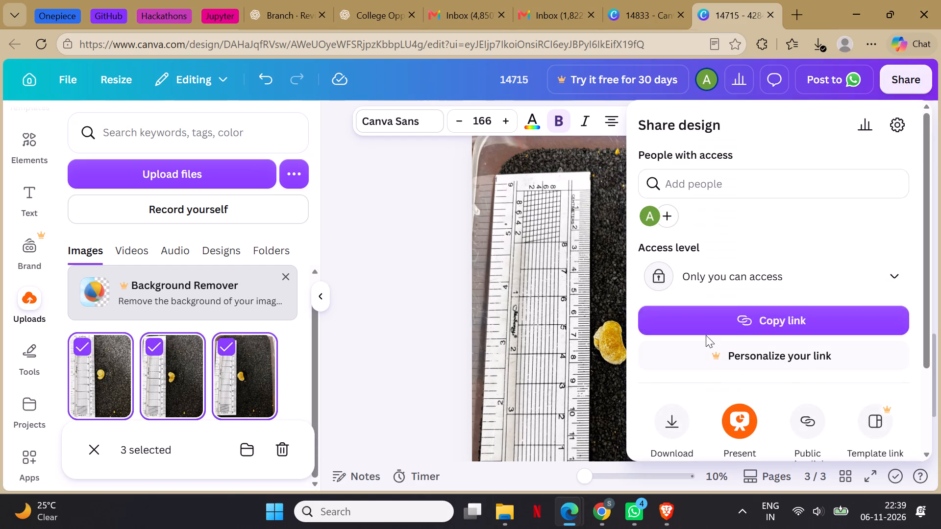
{"action": "scroll", "coordinate": [719, 349], "scroll_direction": "down", "scroll_amount": 3}
{"action": "left_click", "coordinate": [671, 319]}
{"action": "scroll", "coordinate": [750, 380], "scroll_direction": "down", "scroll_amount": 6}
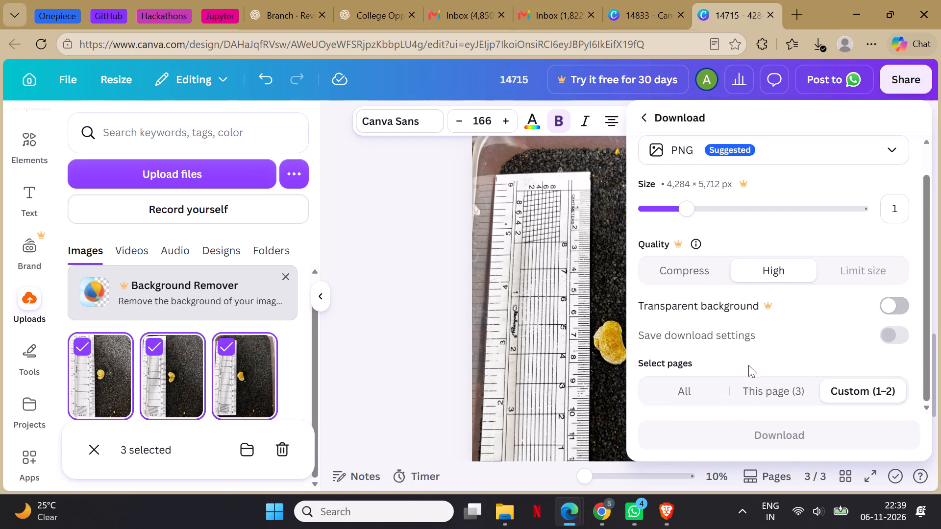
{"action": "left_click", "coordinate": [677, 392]}
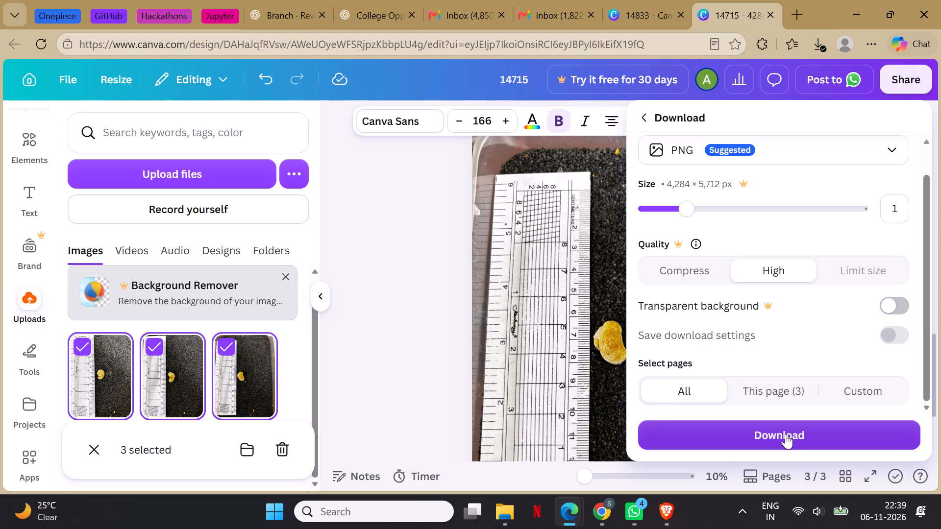
{"action": "left_click", "coordinate": [785, 434]}
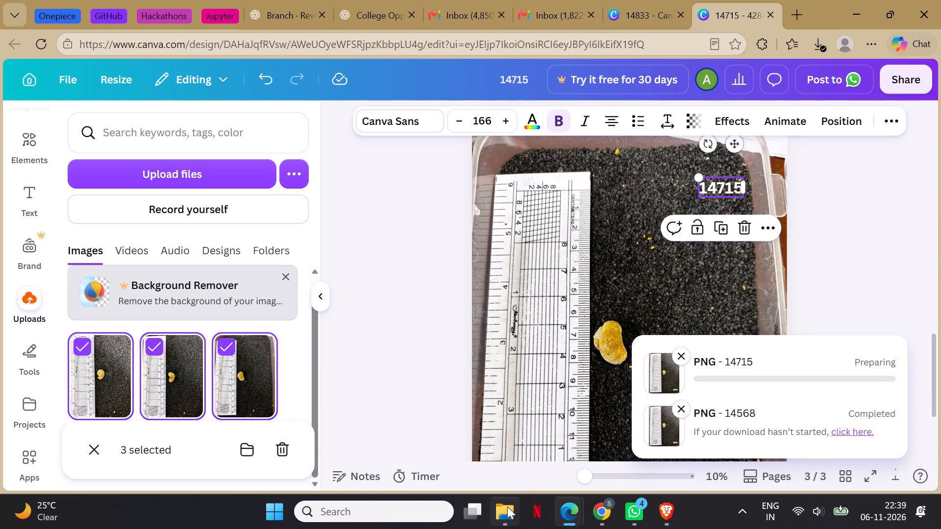
Move the 14715 folder from Downloads to Documents in File Explorer, then return to the Canva design.
{"action": "left_click", "coordinate": [507, 506]}
{"action": "left_click", "coordinate": [545, 238]}
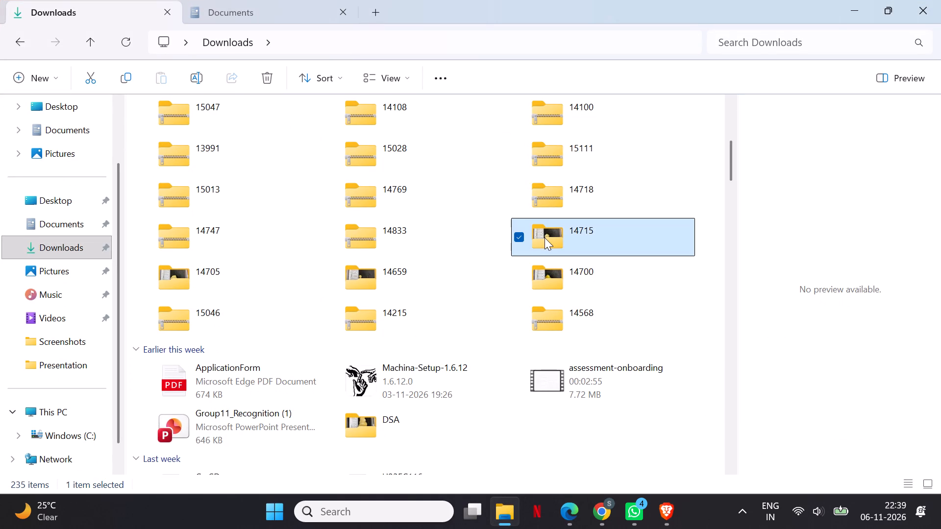
{"action": "key", "text": "ctrl+x"}
{"action": "left_click", "coordinate": [259, 16]}
{"action": "key", "text": "ctrl+v"}
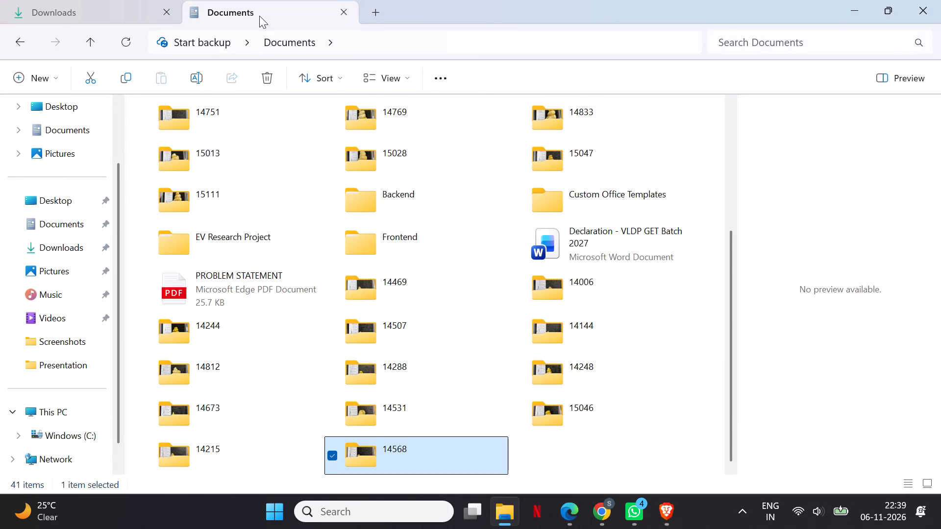
{"action": "left_click", "coordinate": [58, 11]}
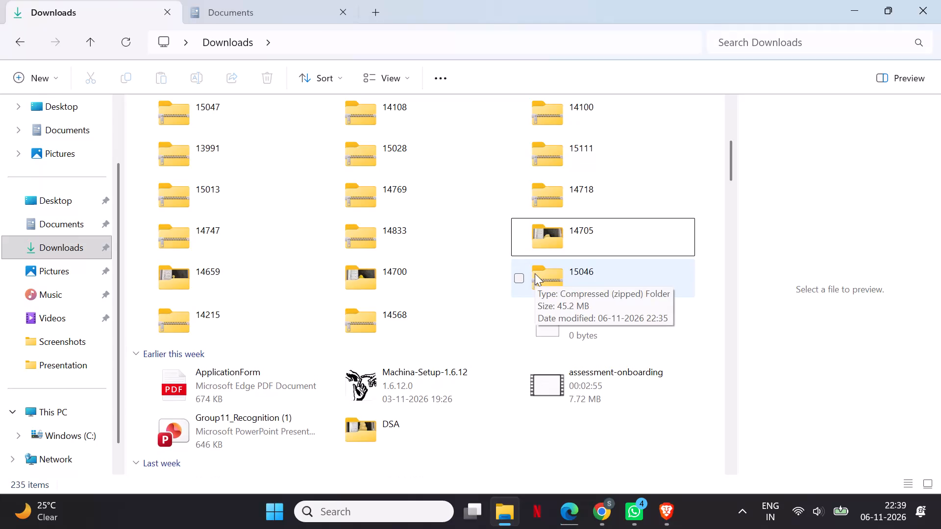
{"action": "left_click", "coordinate": [849, 14]}
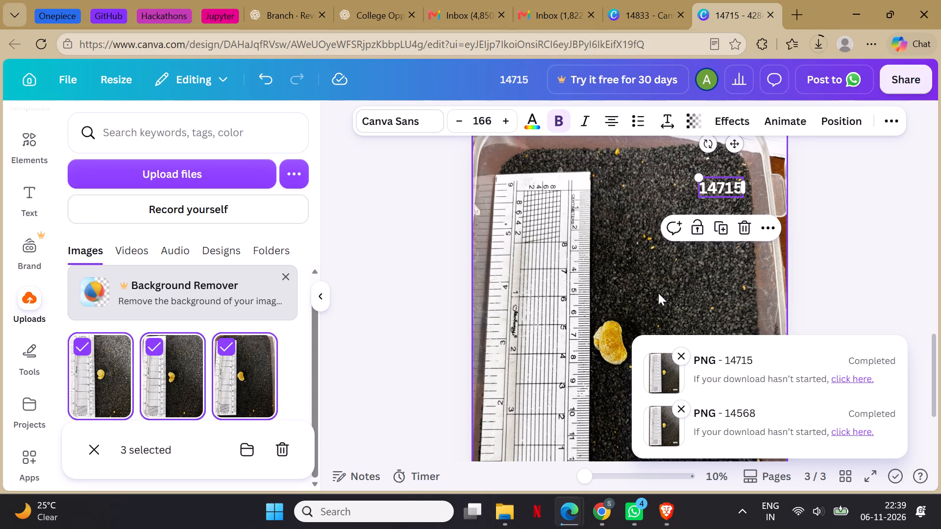
Upload IMG_8142 and IMG_8143 from the 14659 folder in Downloads.
{"action": "left_click", "coordinate": [163, 174]}
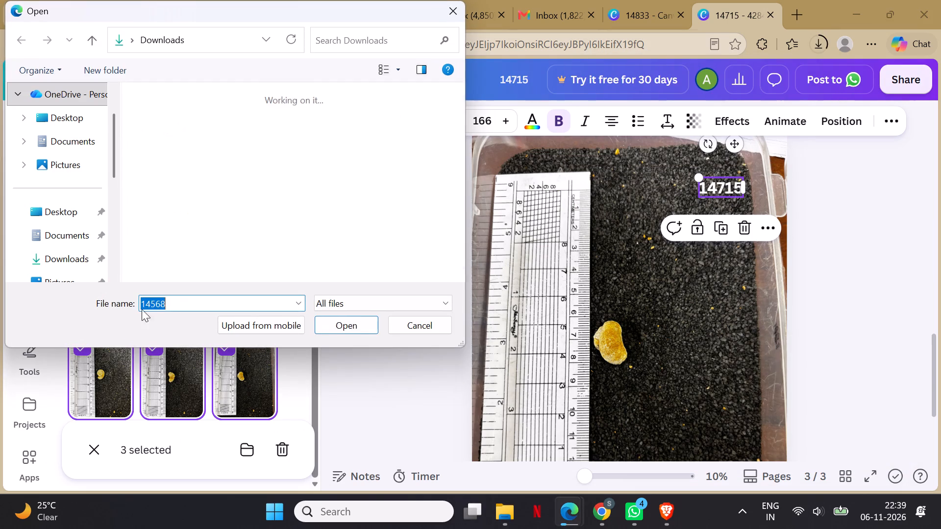
{"action": "scroll", "coordinate": [256, 232], "scroll_direction": "down", "scroll_amount": 12}
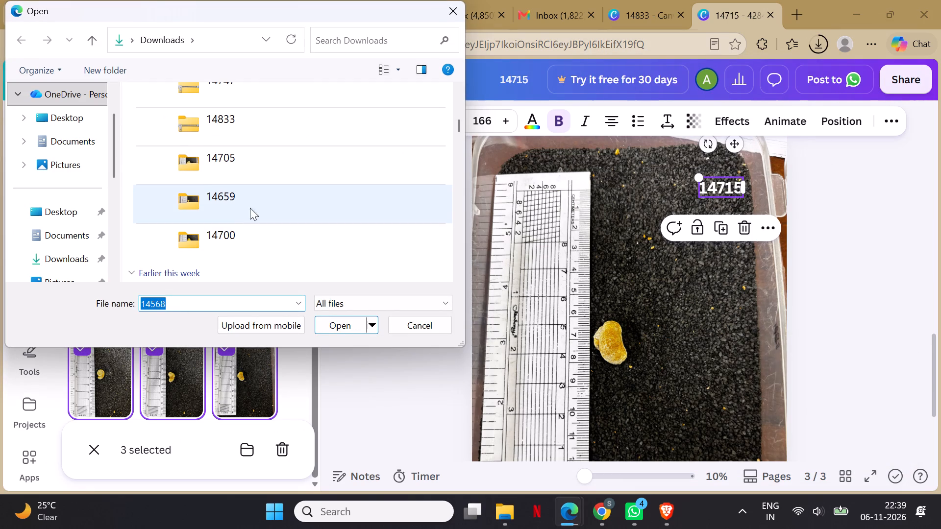
{"action": "left_click", "coordinate": [248, 165]}
{"action": "double_click", "coordinate": [281, 160]}
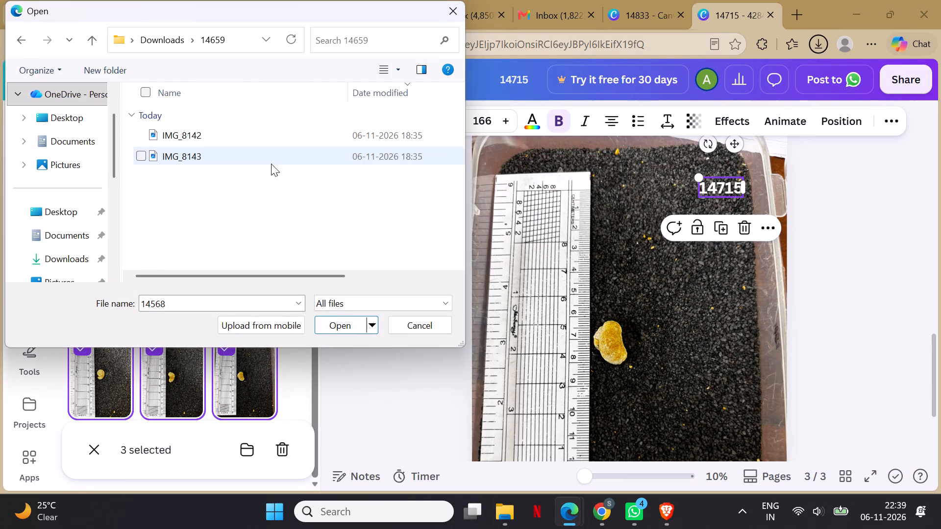
{"action": "left_click_drag", "start_coordinate": [259, 181], "coordinate": [283, 130]}
{"action": "left_click", "coordinate": [339, 323]}
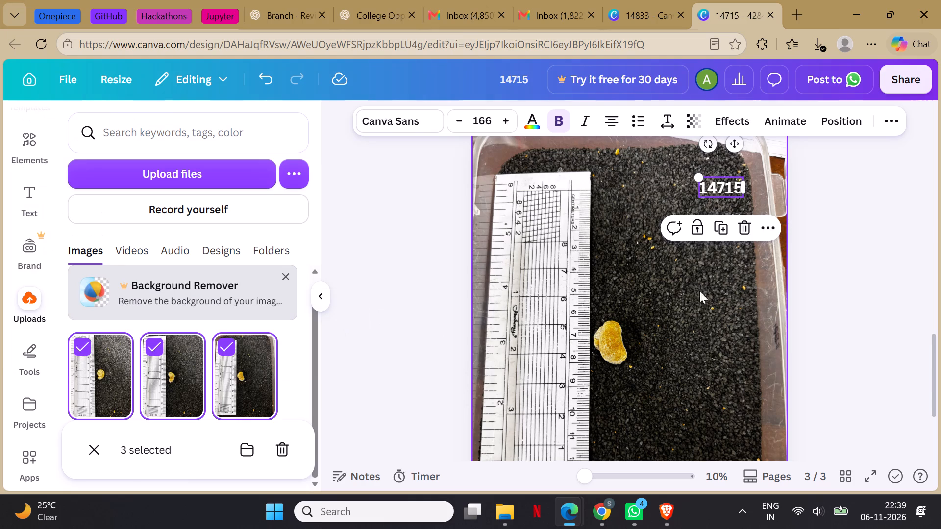
Move the three selected 14715 photos from the uploaded images to the trash.
{"action": "left_click", "coordinate": [284, 448]}
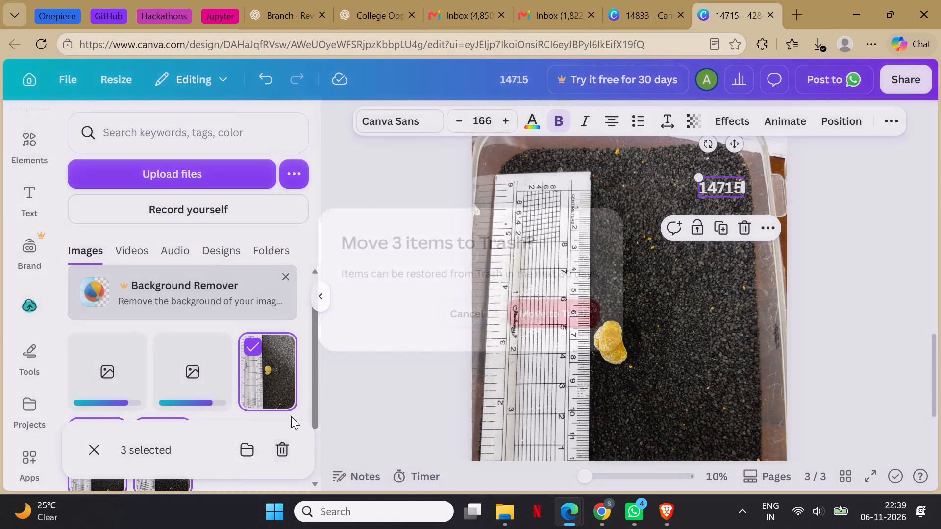
{"action": "left_click", "coordinate": [528, 309]}
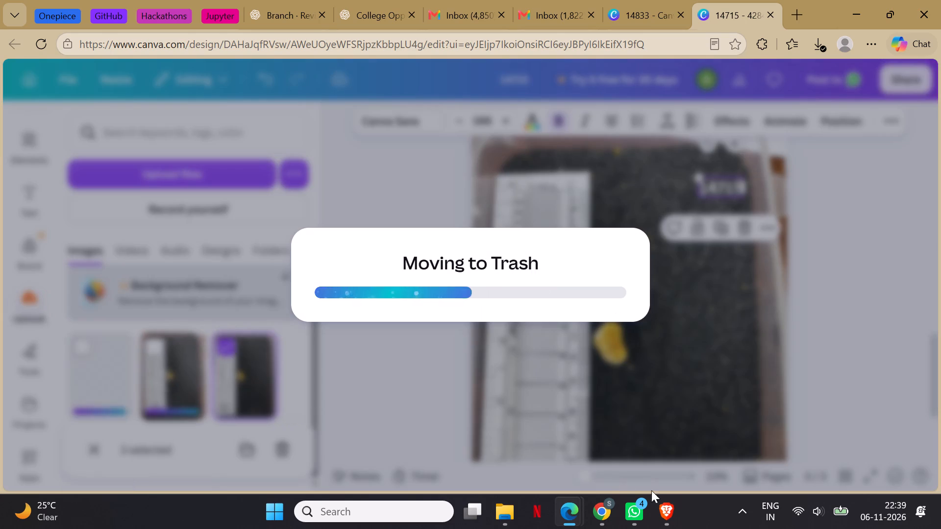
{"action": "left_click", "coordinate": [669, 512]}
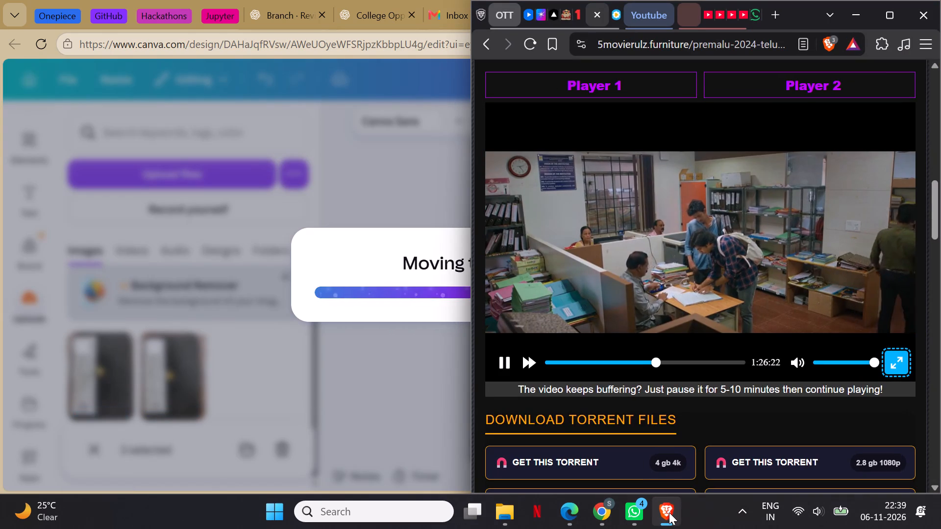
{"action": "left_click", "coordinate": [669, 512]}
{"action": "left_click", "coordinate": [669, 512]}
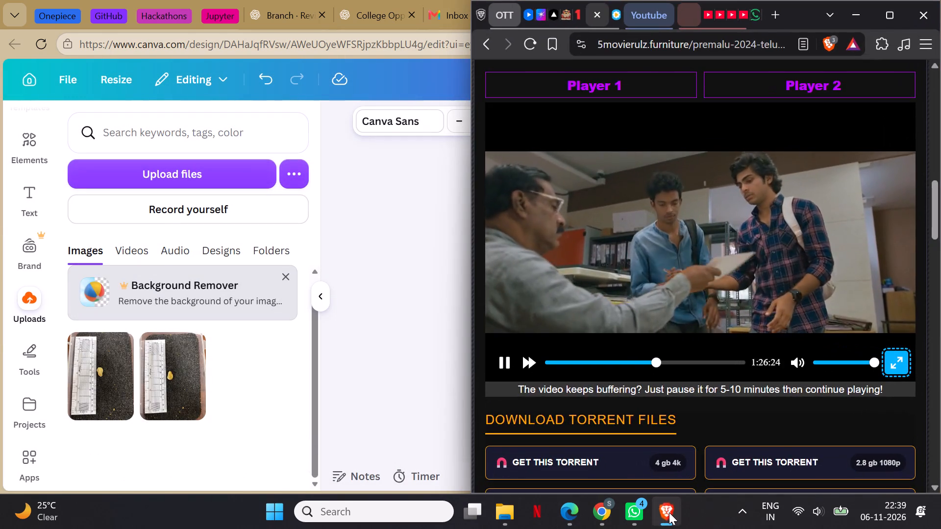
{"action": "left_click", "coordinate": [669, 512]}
Delete the old 14715 specimen photo from each of the three pages, leaving the number labels.
{"action": "scroll", "coordinate": [648, 362], "scroll_direction": "down", "scroll_amount": 10}
{"action": "scroll", "coordinate": [648, 362], "scroll_direction": "up", "scroll_amount": 14}
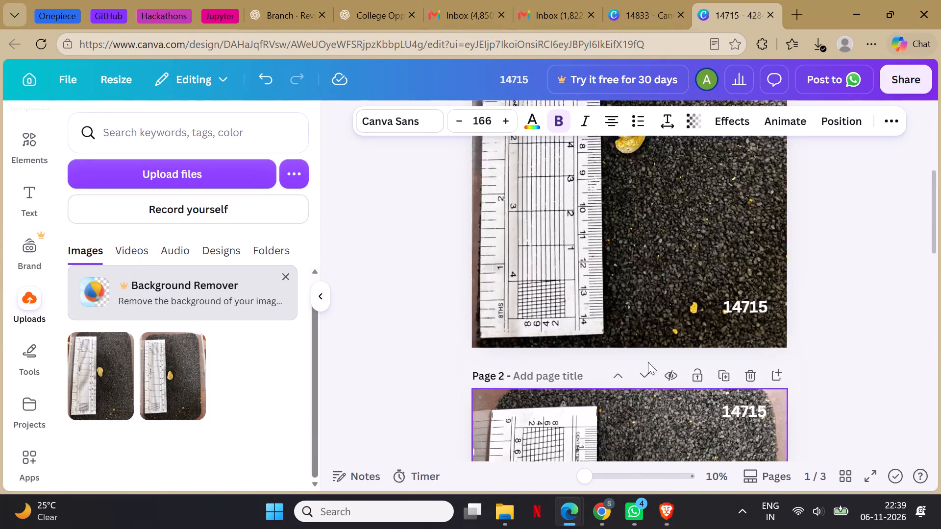
{"action": "scroll", "coordinate": [648, 362], "scroll_direction": "up", "scroll_amount": 6}
{"action": "left_click", "coordinate": [694, 302]}
{"action": "left_click", "coordinate": [656, 198]}
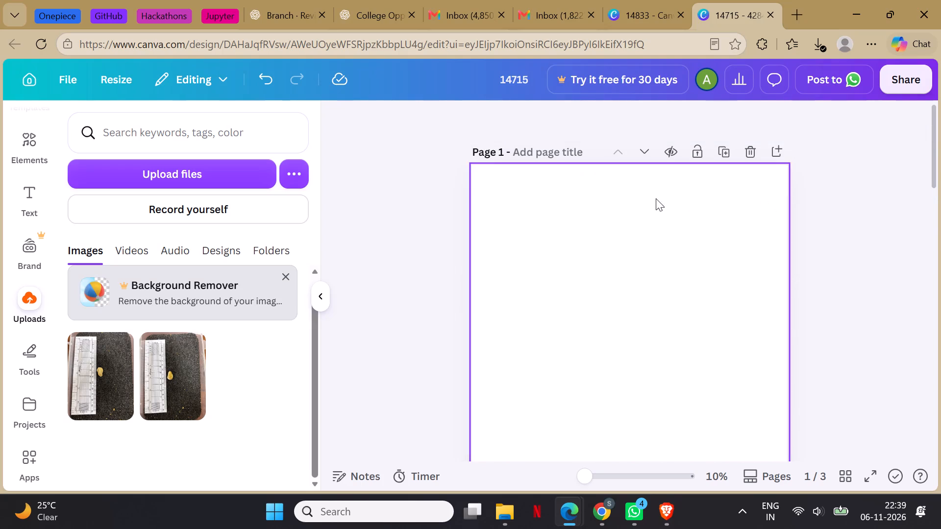
{"action": "scroll", "coordinate": [656, 198], "scroll_direction": "down", "scroll_amount": 5}
{"action": "left_click", "coordinate": [683, 326]}
{"action": "left_click", "coordinate": [642, 232]}
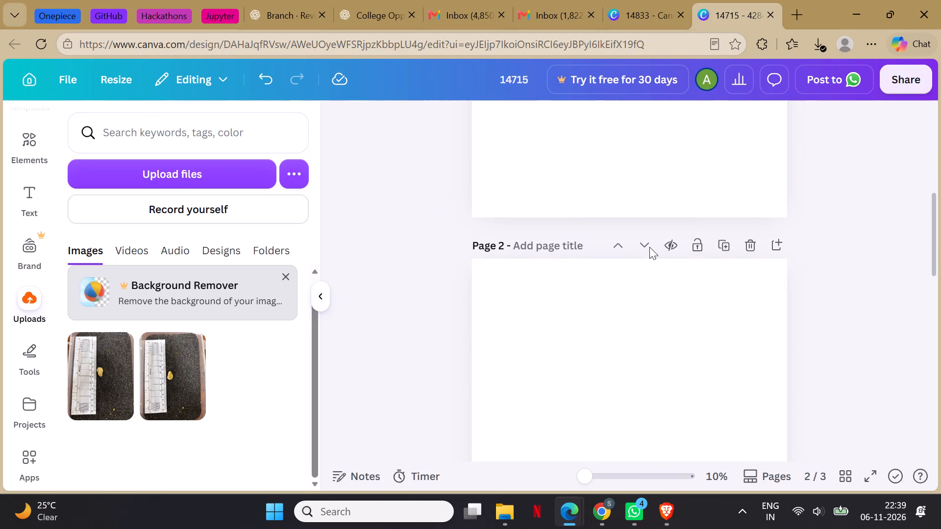
{"action": "scroll", "coordinate": [676, 325], "scroll_direction": "down", "scroll_amount": 5}
{"action": "left_click", "coordinate": [670, 376]}
{"action": "left_click", "coordinate": [652, 315]}
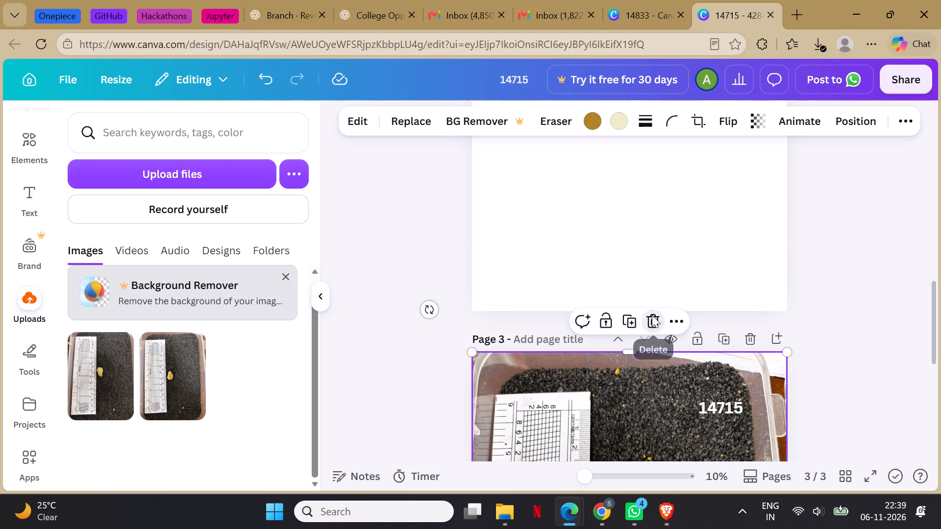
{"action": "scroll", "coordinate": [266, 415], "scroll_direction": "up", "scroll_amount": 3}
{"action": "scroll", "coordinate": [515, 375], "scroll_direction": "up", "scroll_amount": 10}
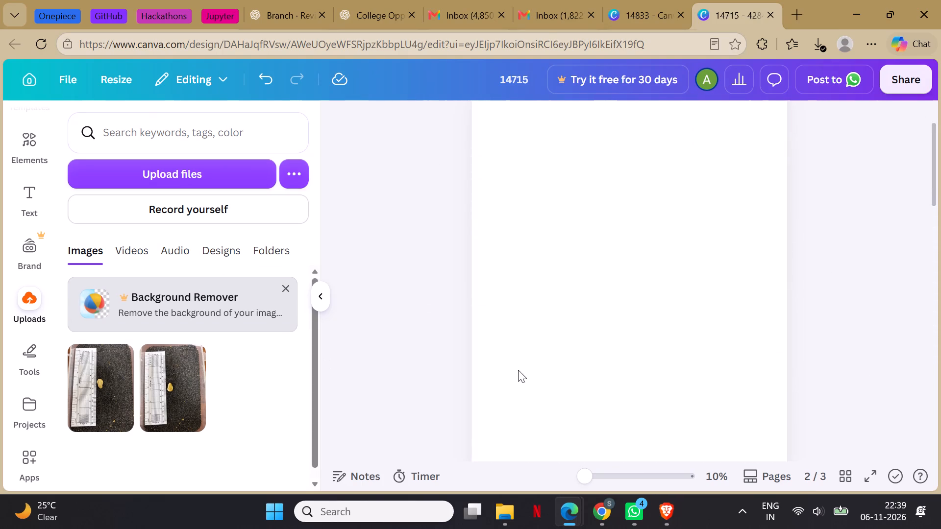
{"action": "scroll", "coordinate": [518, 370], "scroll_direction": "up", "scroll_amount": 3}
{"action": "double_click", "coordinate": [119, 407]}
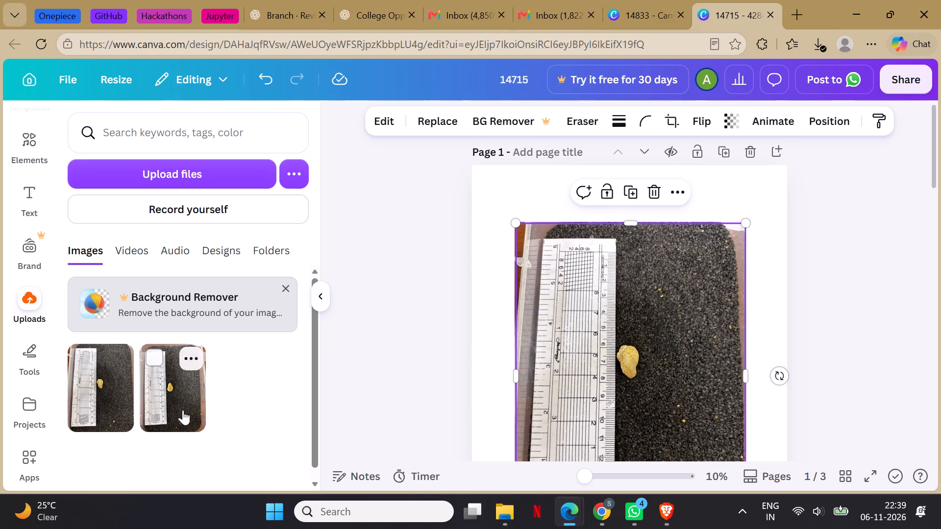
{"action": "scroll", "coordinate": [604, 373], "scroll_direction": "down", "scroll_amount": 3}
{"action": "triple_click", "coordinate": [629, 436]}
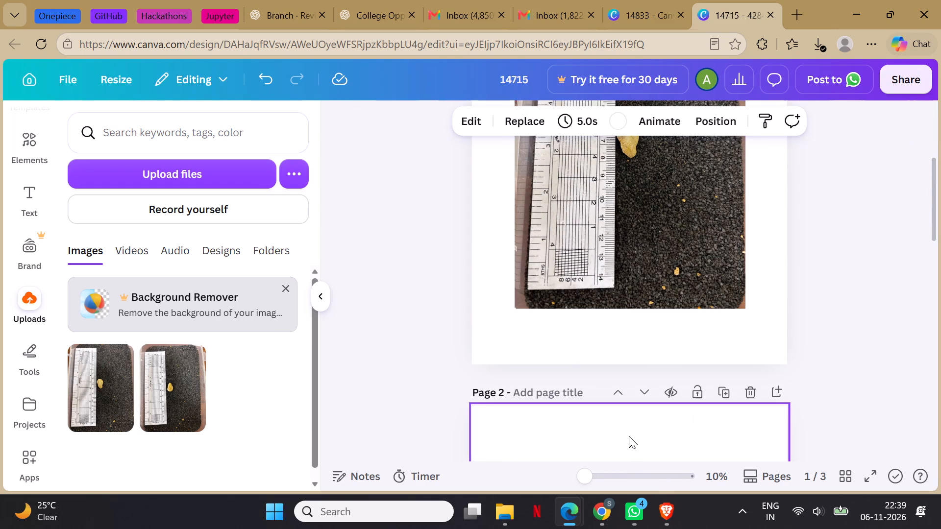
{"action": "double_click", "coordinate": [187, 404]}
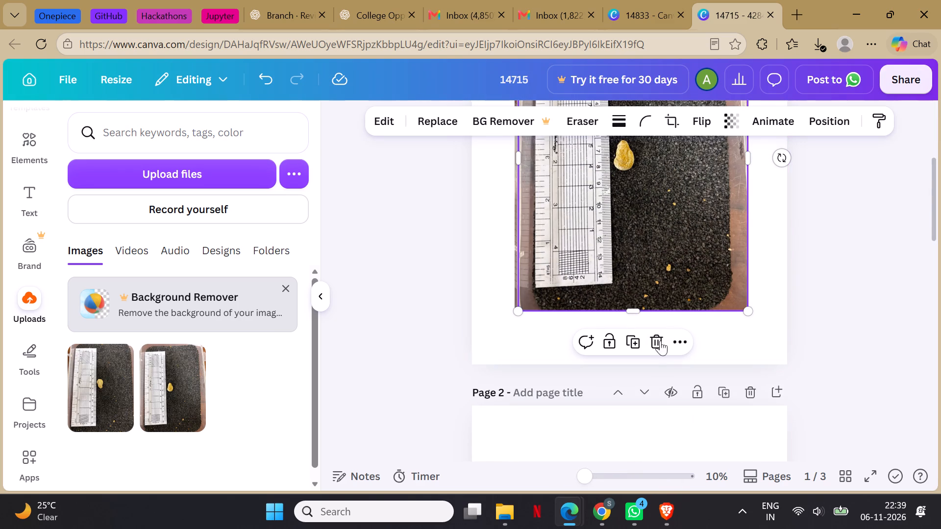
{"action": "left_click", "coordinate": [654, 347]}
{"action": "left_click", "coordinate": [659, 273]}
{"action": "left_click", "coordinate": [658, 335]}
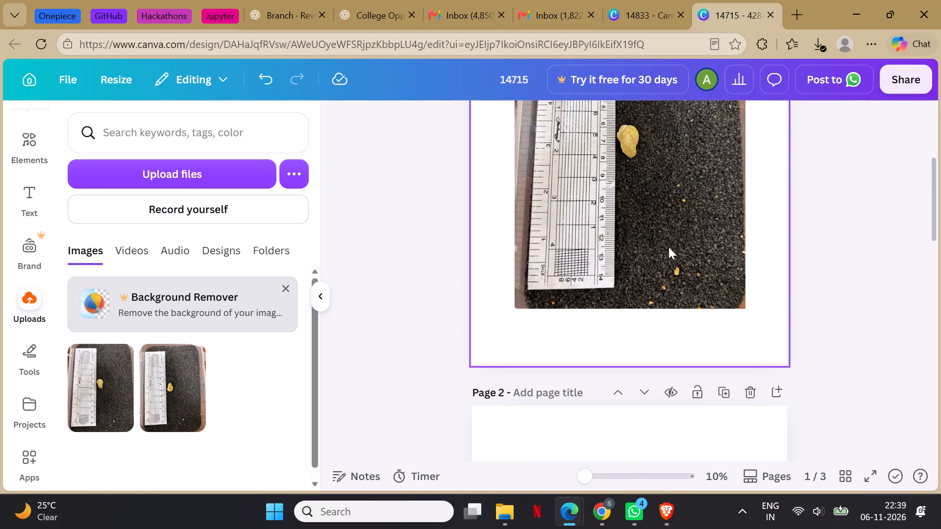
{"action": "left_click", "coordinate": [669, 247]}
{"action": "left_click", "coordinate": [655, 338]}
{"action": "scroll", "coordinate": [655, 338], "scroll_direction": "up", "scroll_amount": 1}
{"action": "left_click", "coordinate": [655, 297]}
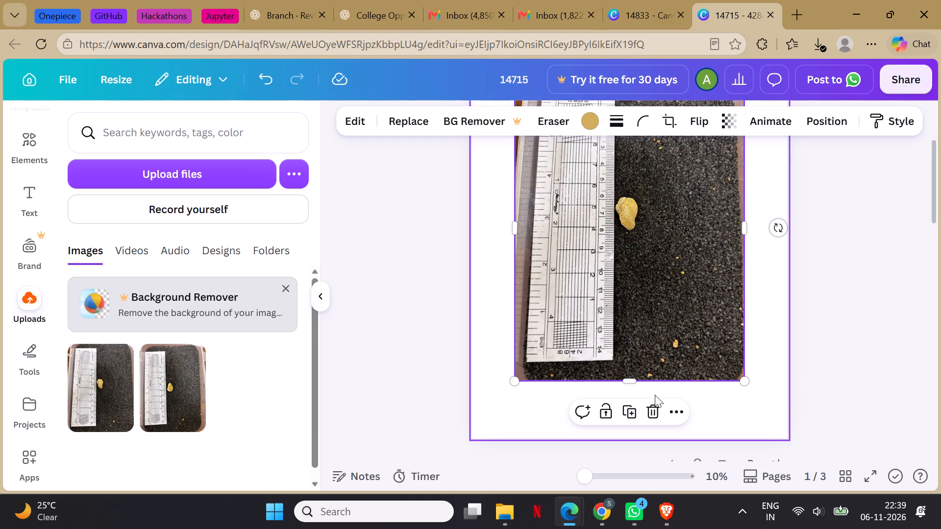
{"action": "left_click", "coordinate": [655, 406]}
Place one copy of the second uploaded photo on page 1 and the first uploaded photo on page 2.
{"action": "triple_click", "coordinate": [651, 267]}
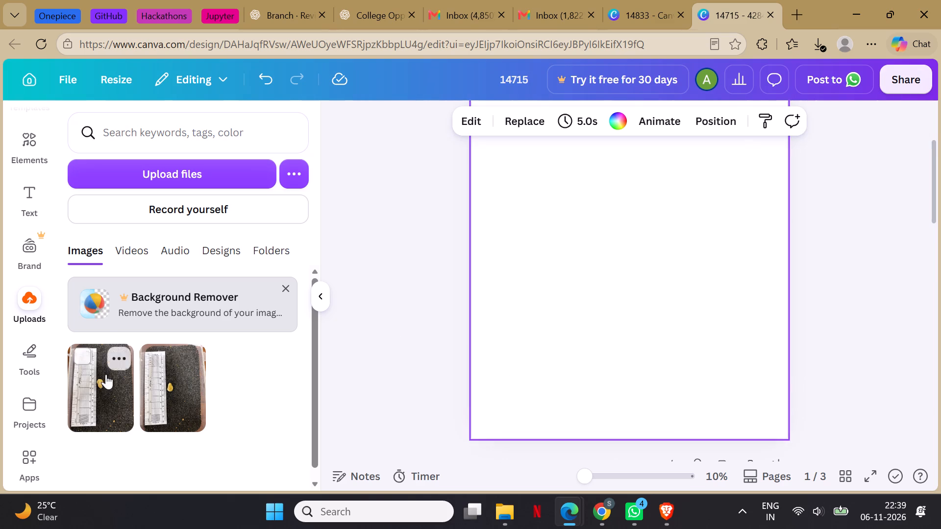
{"action": "double_click", "coordinate": [176, 390]}
{"action": "left_click", "coordinate": [649, 412]}
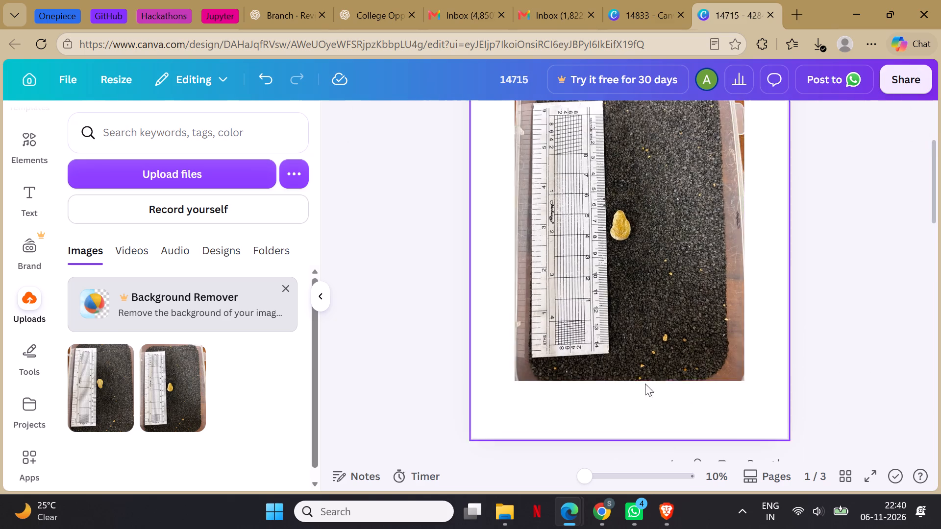
{"action": "scroll", "coordinate": [623, 348], "scroll_direction": "down", "scroll_amount": 3}
{"action": "double_click", "coordinate": [613, 354]}
{"action": "left_click", "coordinate": [90, 394]}
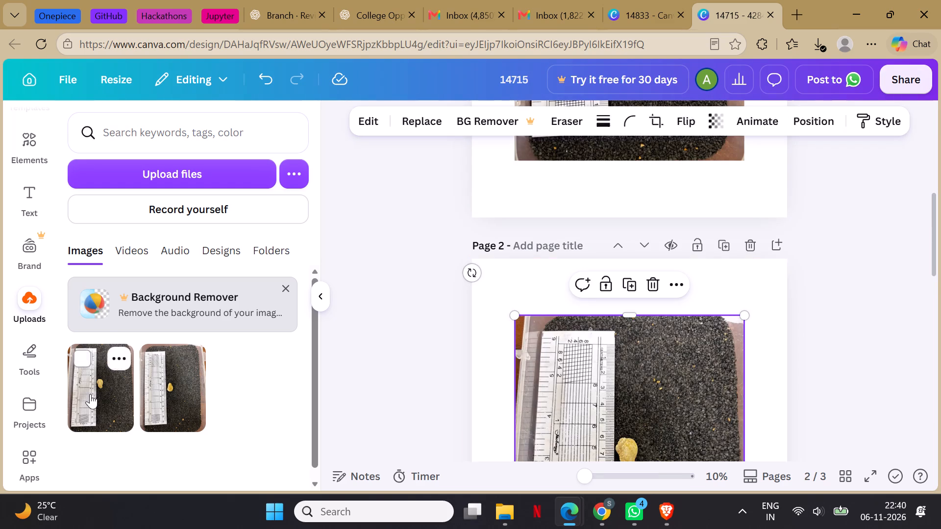
Enlarge the photos on pages 1 and 2 from their opposite corners so each covers its whole page.
{"action": "left_click_drag", "start_coordinate": [517, 318], "coordinate": [471, 273]}
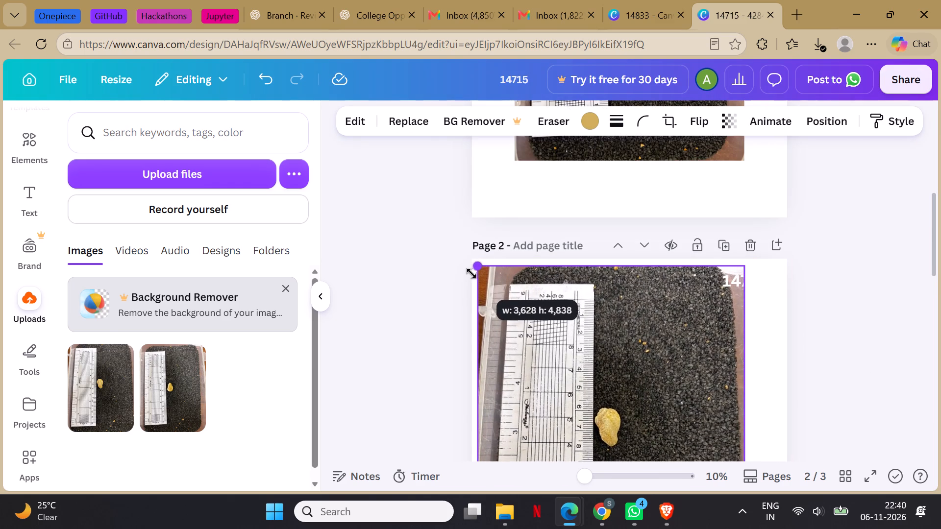
{"action": "left_click_drag", "start_coordinate": [471, 273], "coordinate": [466, 272]}
{"action": "left_click", "coordinate": [644, 145]}
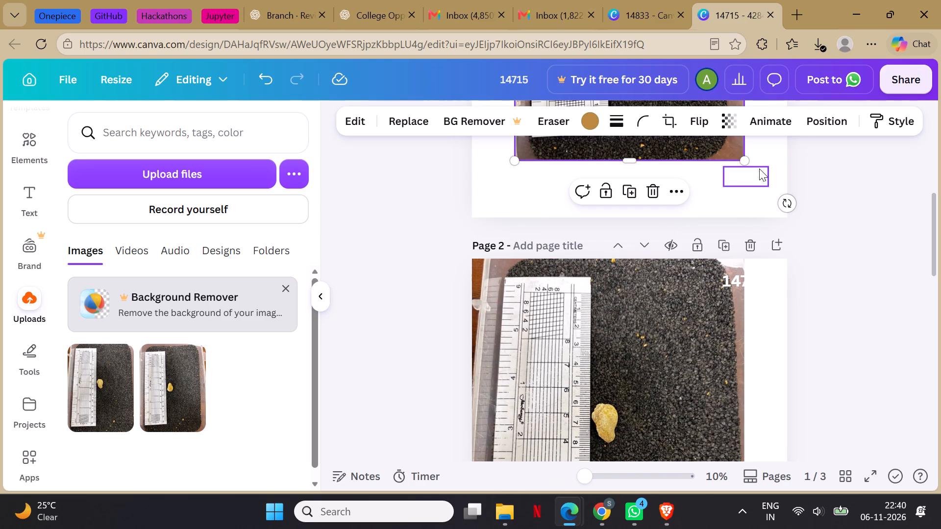
{"action": "left_click_drag", "start_coordinate": [744, 161], "coordinate": [791, 207]}
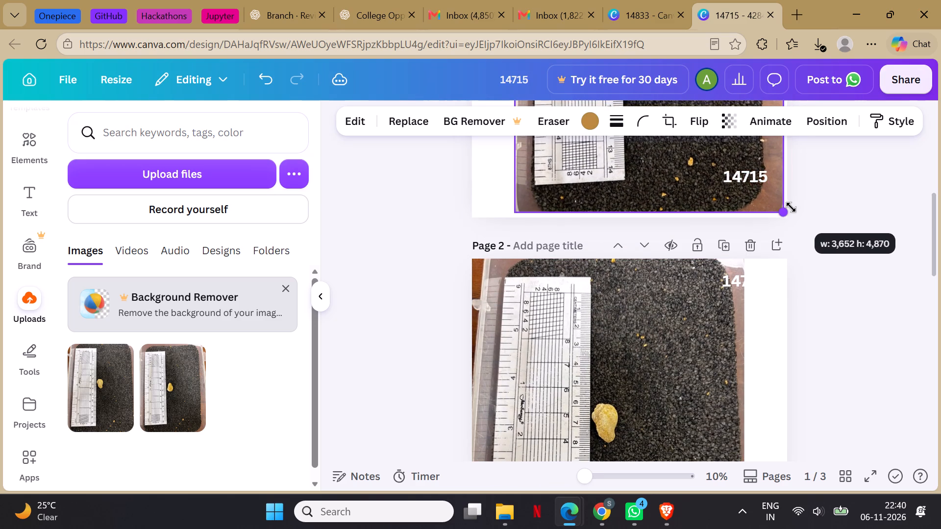
{"action": "left_click_drag", "start_coordinate": [791, 207], "coordinate": [793, 209]}
{"action": "scroll", "coordinate": [668, 255], "scroll_direction": "down", "scroll_amount": 2}
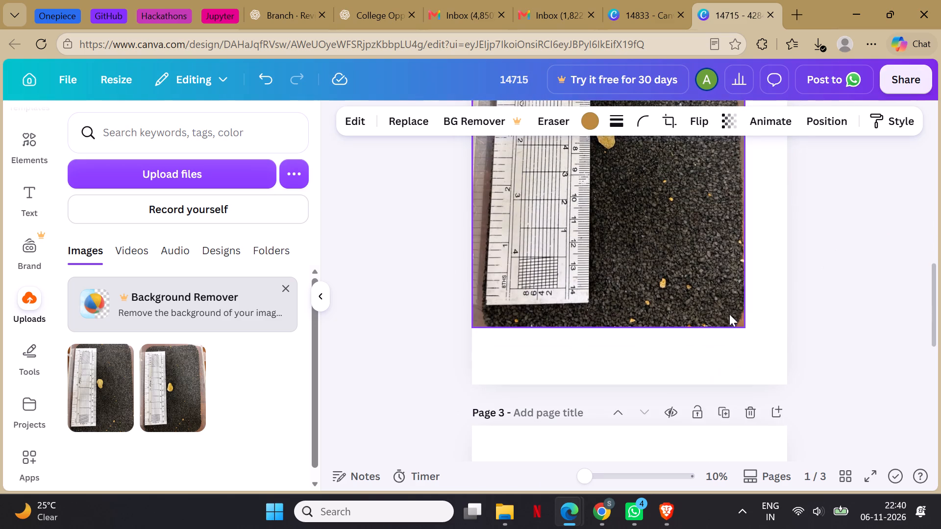
{"action": "left_click", "coordinate": [722, 300]}
{"action": "left_click_drag", "start_coordinate": [748, 330], "coordinate": [800, 372]}
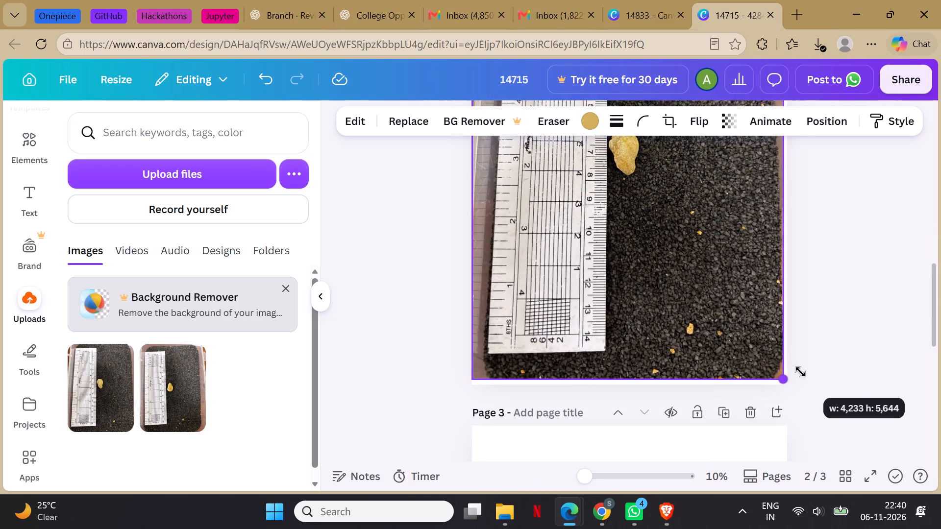
{"action": "left_click_drag", "start_coordinate": [800, 372], "coordinate": [802, 374]}
{"action": "scroll", "coordinate": [705, 318], "scroll_direction": "up", "scroll_amount": 11}
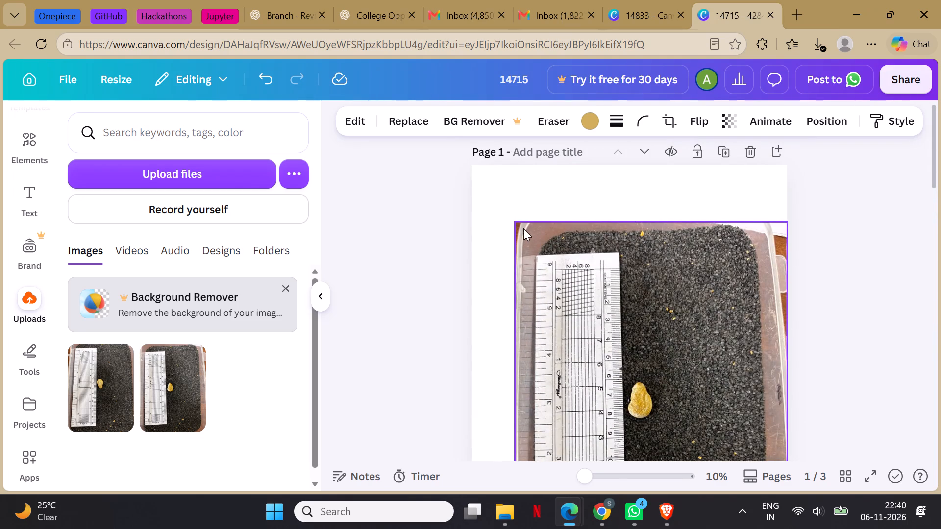
{"action": "left_click", "coordinate": [522, 229]}
{"action": "left_click_drag", "start_coordinate": [520, 223], "coordinate": [480, 176]}
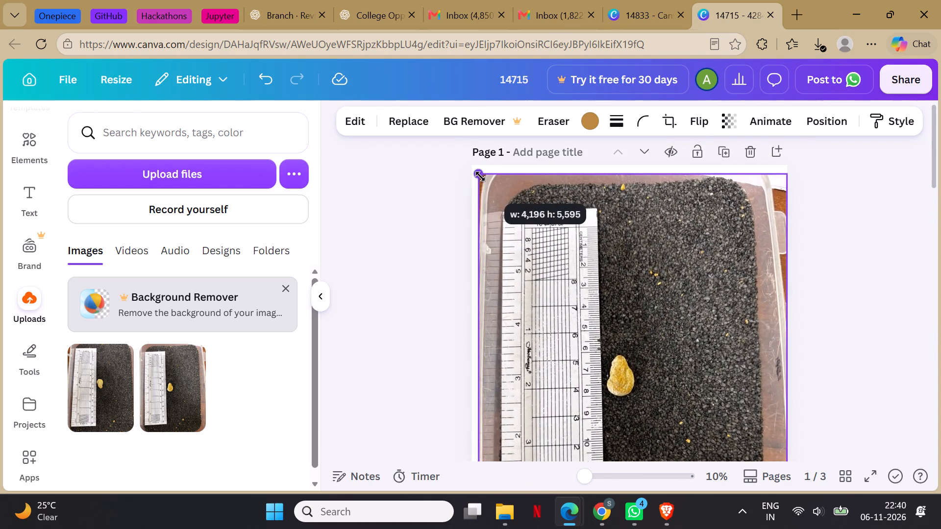
{"action": "left_click_drag", "start_coordinate": [480, 176], "coordinate": [478, 170]}
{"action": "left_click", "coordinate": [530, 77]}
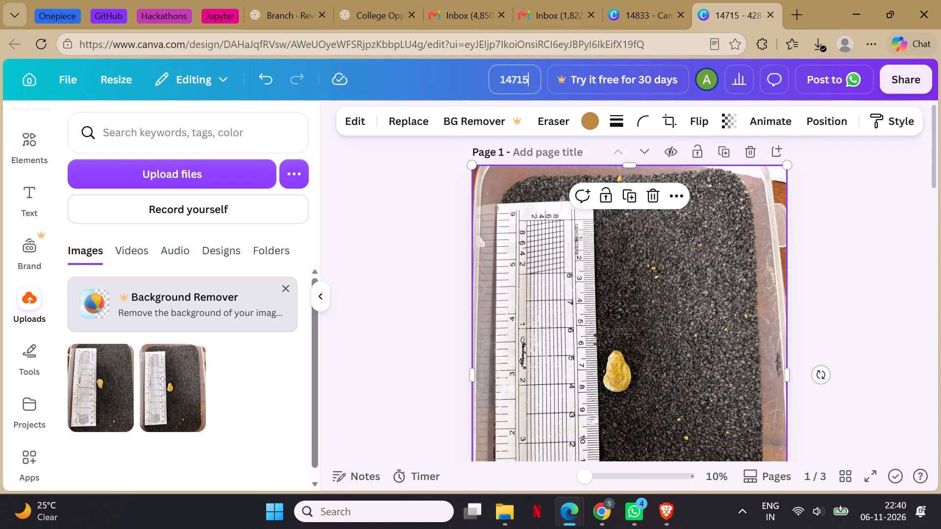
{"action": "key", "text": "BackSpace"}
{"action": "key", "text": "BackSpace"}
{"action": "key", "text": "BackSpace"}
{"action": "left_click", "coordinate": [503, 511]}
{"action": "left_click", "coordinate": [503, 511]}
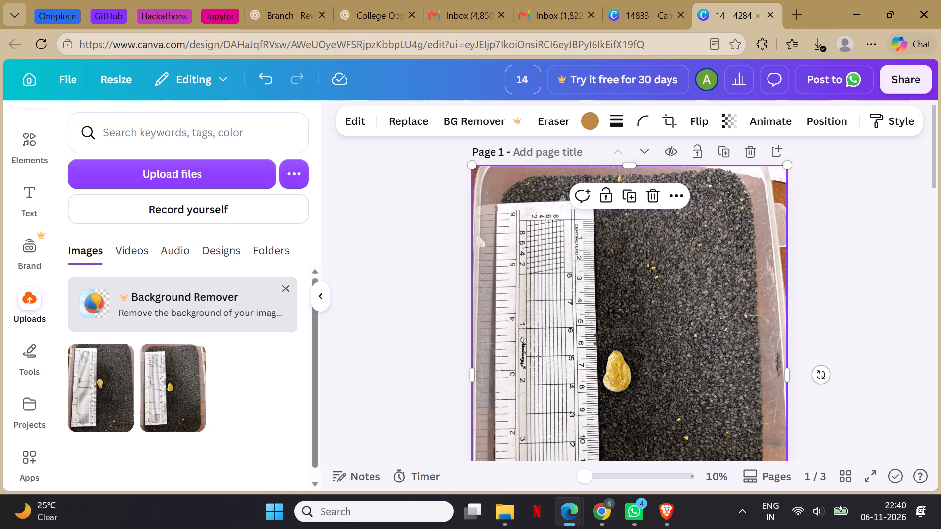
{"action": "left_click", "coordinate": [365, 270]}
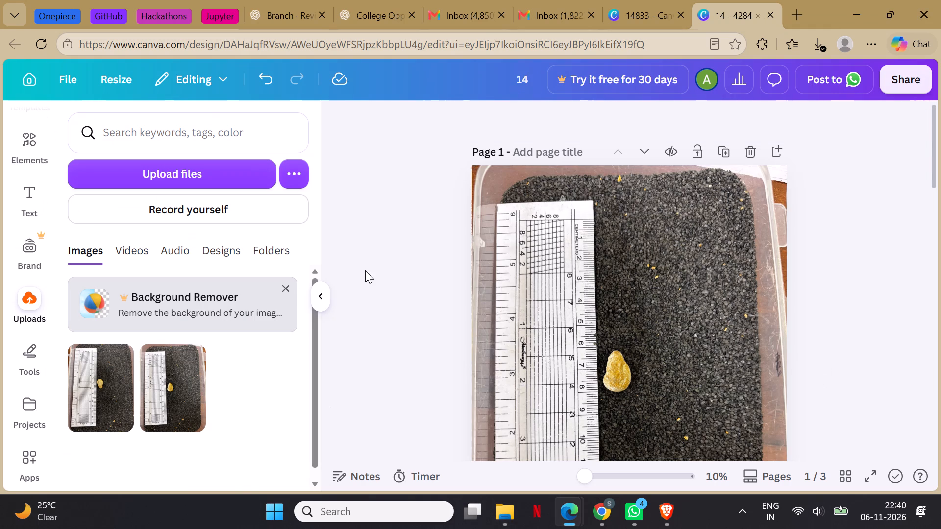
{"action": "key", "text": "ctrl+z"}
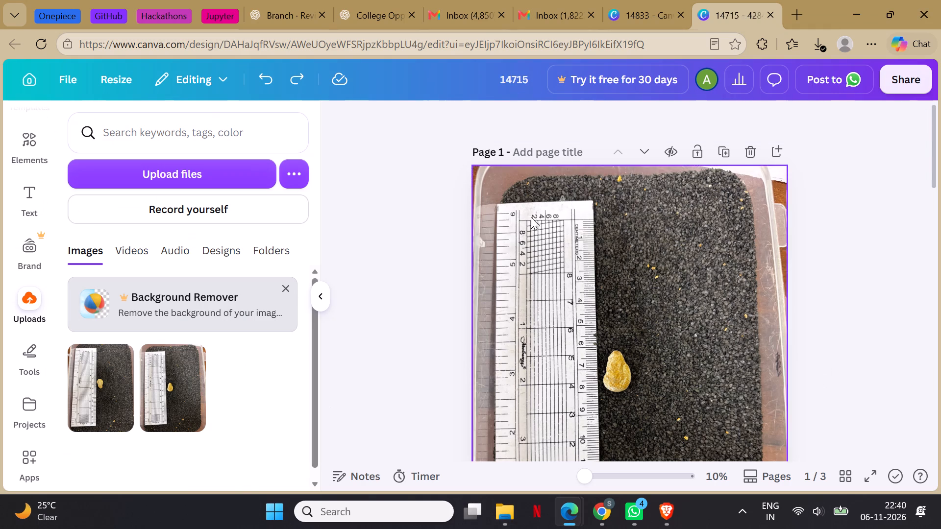
Rename the design as 14705.
{"action": "left_click", "coordinate": [532, 78]}
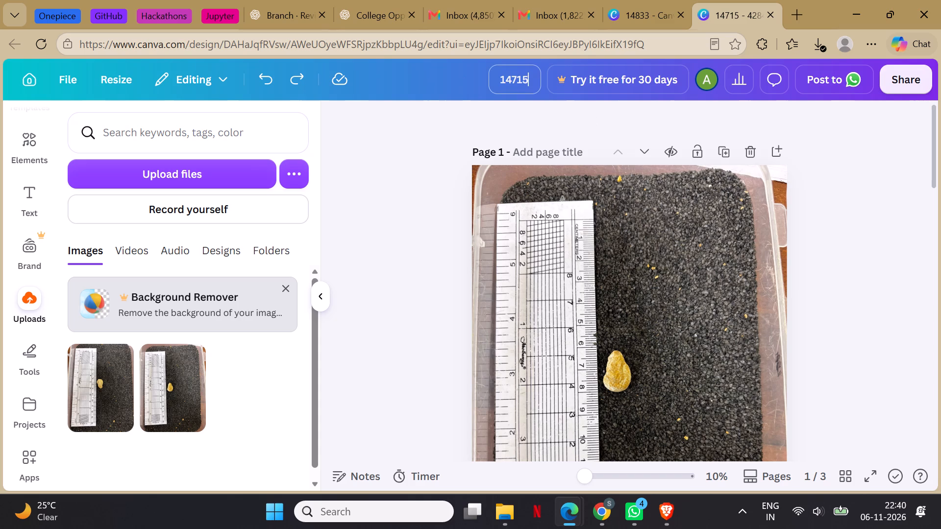
{"action": "key", "text": "BackSpace"}
{"action": "key", "text": "BackSpace"}
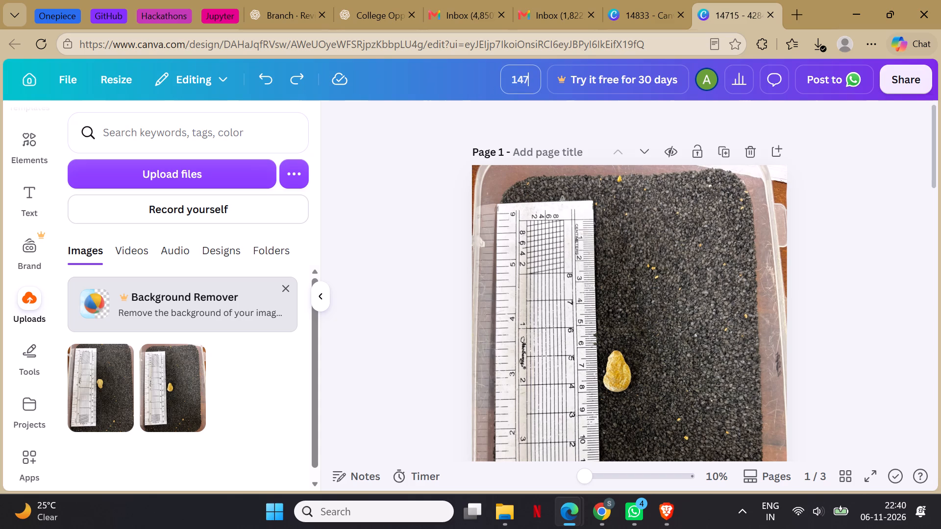
{"action": "type", "text": "05"}
{"action": "key", "text": "Return"}
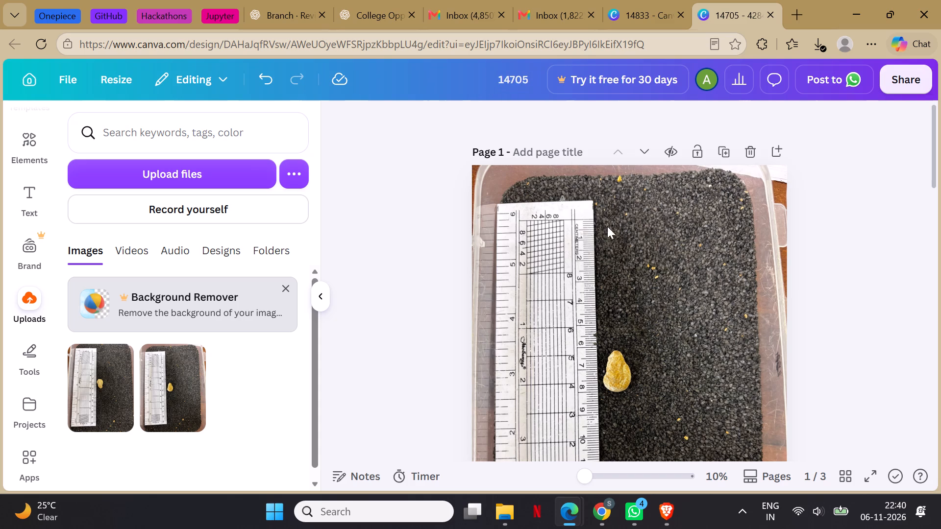
Change the number label on page 1 to 14705.
{"action": "scroll", "coordinate": [663, 276], "scroll_direction": "down", "scroll_amount": 4}
{"action": "double_click", "coordinate": [762, 247]}
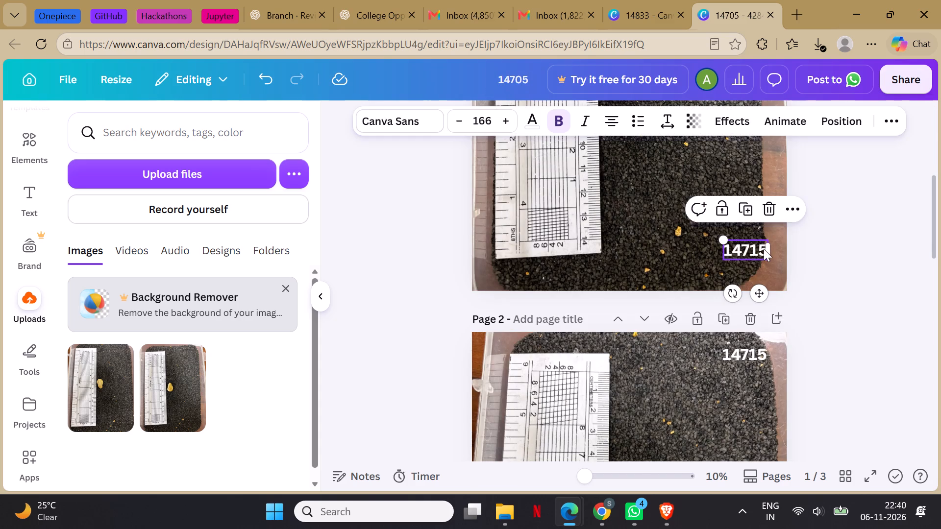
{"action": "key", "text": "Right"}
{"action": "key", "text": "BackSpace"}
{"action": "key", "text": "BackSpace"}
{"action": "type", "text": "05"}
Change the number label on page 2 to 14705.
{"action": "left_click", "coordinate": [751, 354]}
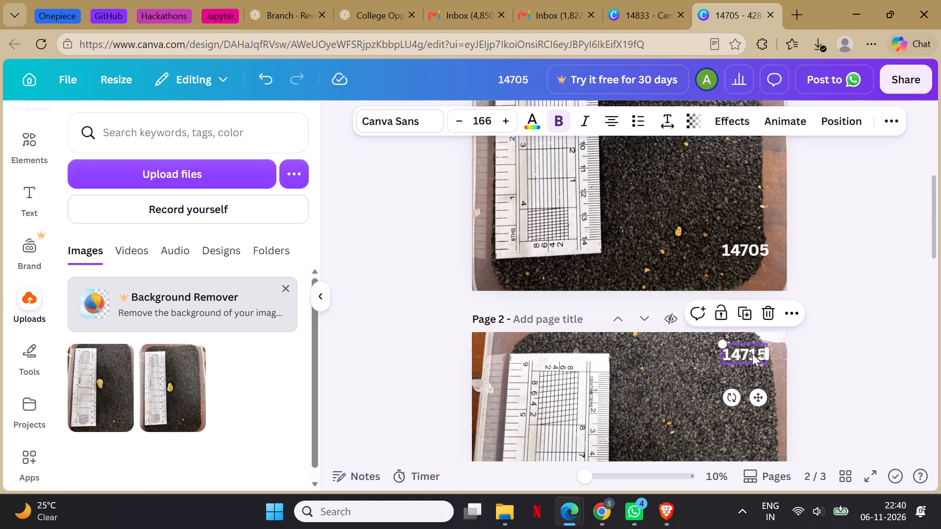
{"action": "left_click", "coordinate": [756, 354]}
{"action": "key", "text": "Right"}
{"action": "key", "text": "BackSpace"}
{"action": "key", "text": "BackSpace"}
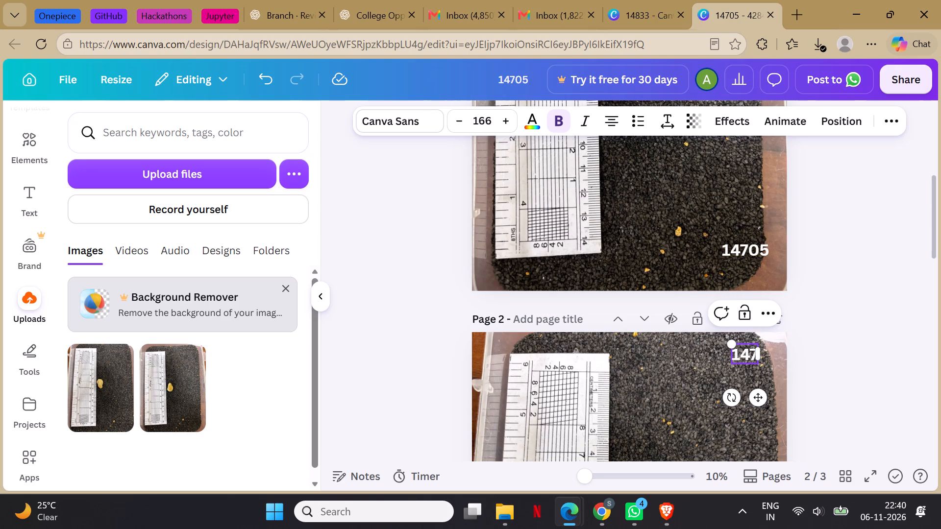
{"action": "type", "text": "05"}
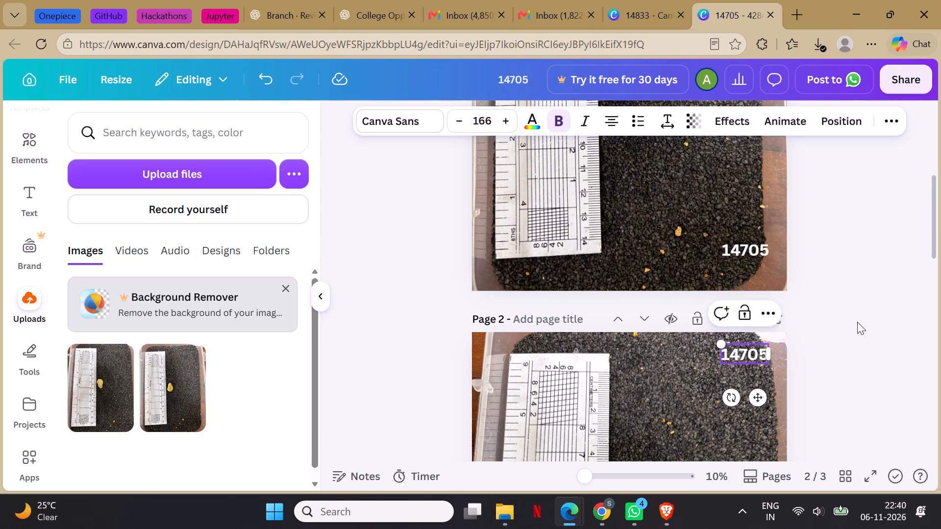
{"action": "left_click", "coordinate": [857, 322]}
{"action": "scroll", "coordinate": [857, 322], "scroll_direction": "down", "scroll_amount": 5}
{"action": "scroll", "coordinate": [834, 328], "scroll_direction": "up", "scroll_amount": 4}
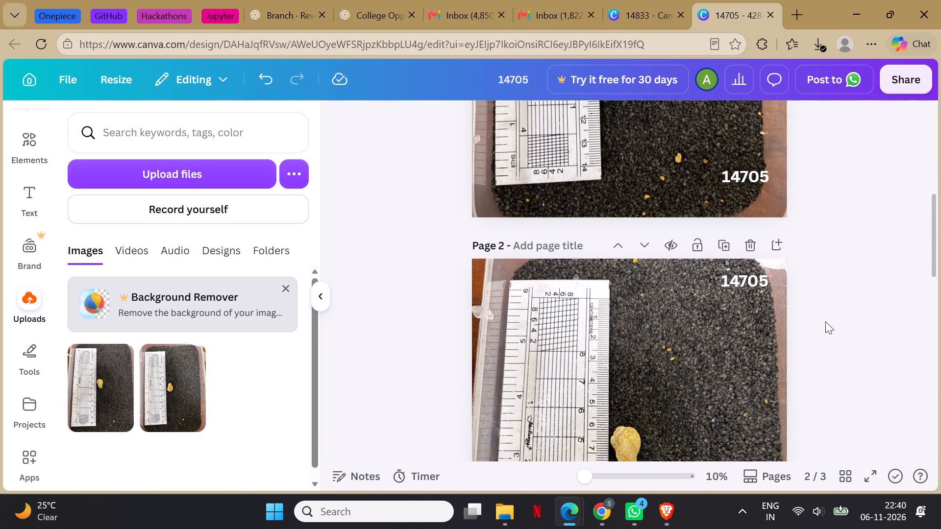
Download all pages of the 14705 design as PNG.
{"action": "left_click", "coordinate": [906, 82]}
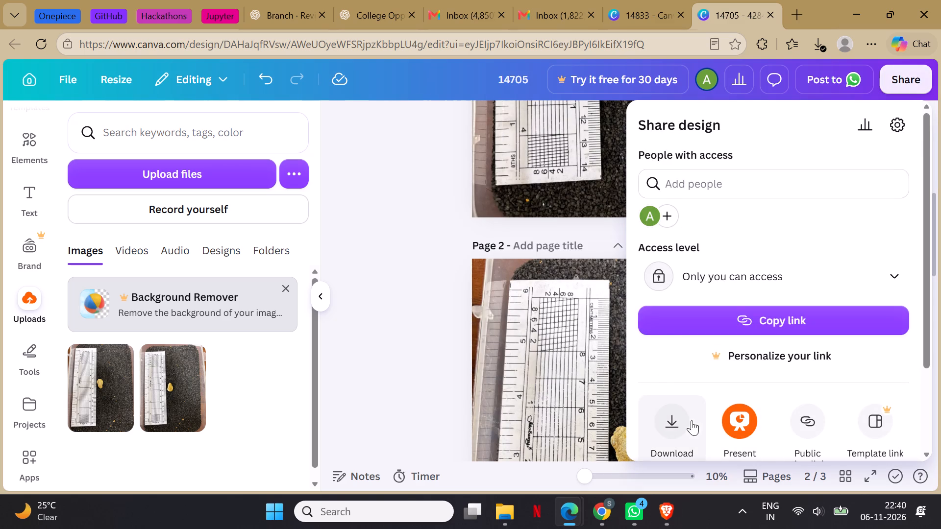
{"action": "left_click", "coordinate": [657, 413]}
{"action": "scroll", "coordinate": [745, 336], "scroll_direction": "down", "scroll_amount": 4}
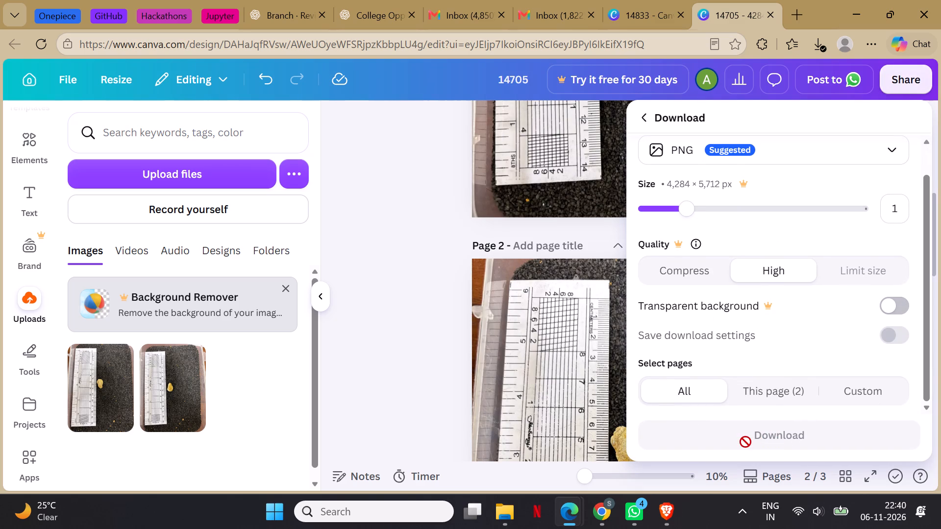
{"action": "left_click", "coordinate": [726, 424]}
In File Explorer, move the 14705 photo folder from Downloads to Documents.
{"action": "left_click", "coordinate": [504, 507]}
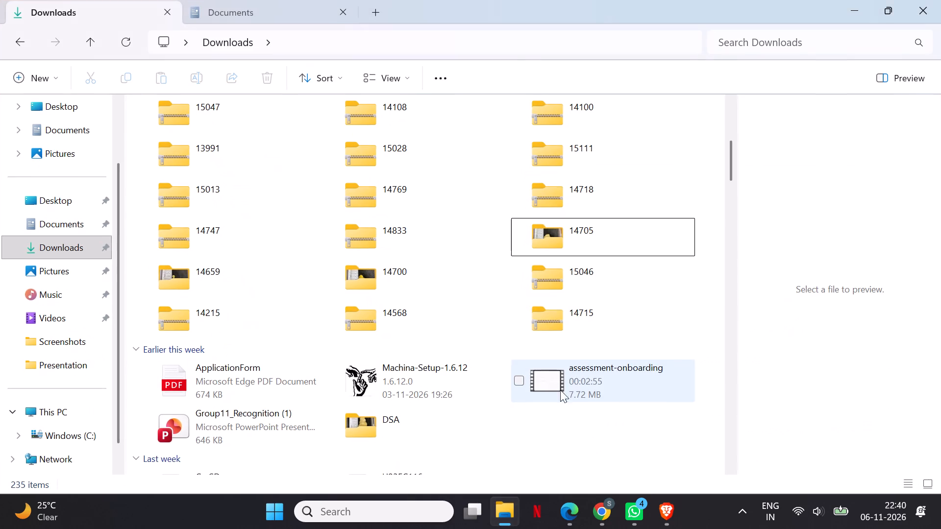
{"action": "left_click", "coordinate": [576, 240]}
{"action": "key", "text": "ctrl+x"}
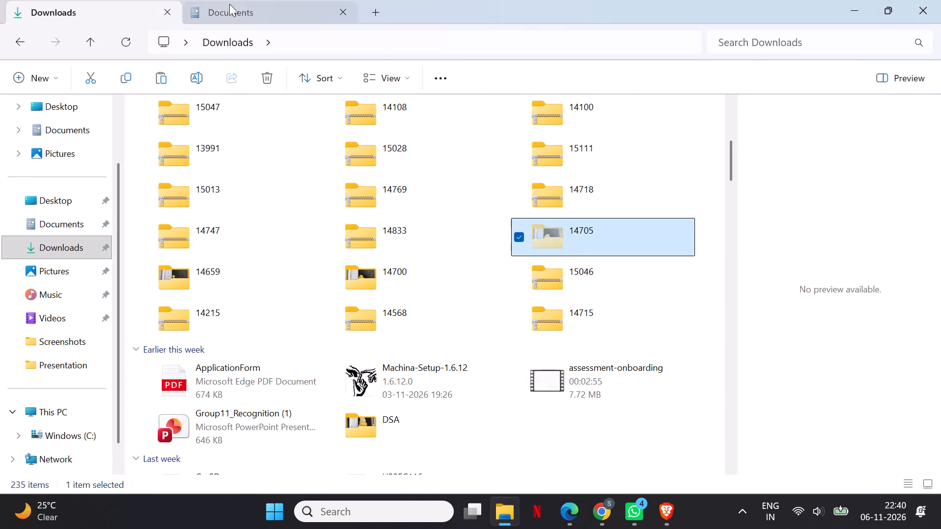
{"action": "left_click", "coordinate": [255, 14]}
{"action": "key", "text": "ctrl+v"}
{"action": "left_click", "coordinate": [86, 11]}
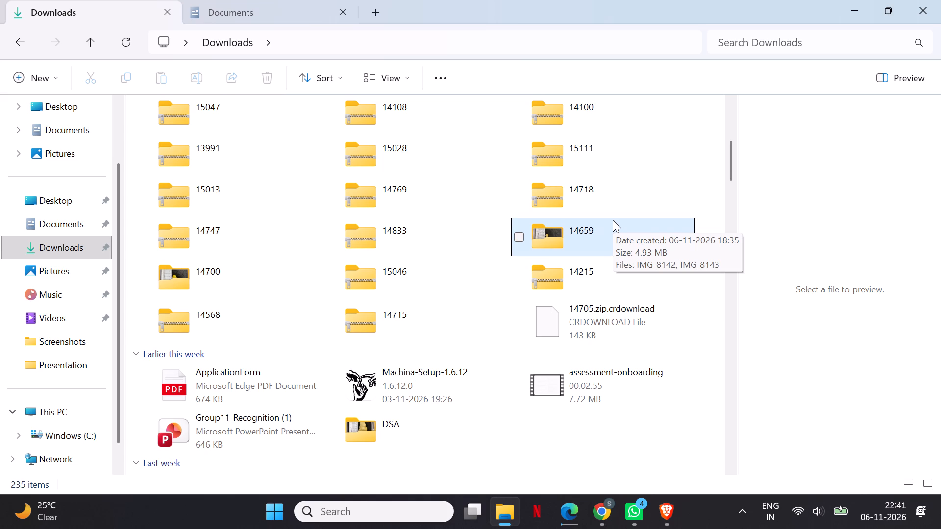
{"action": "left_click", "coordinate": [857, 9]}
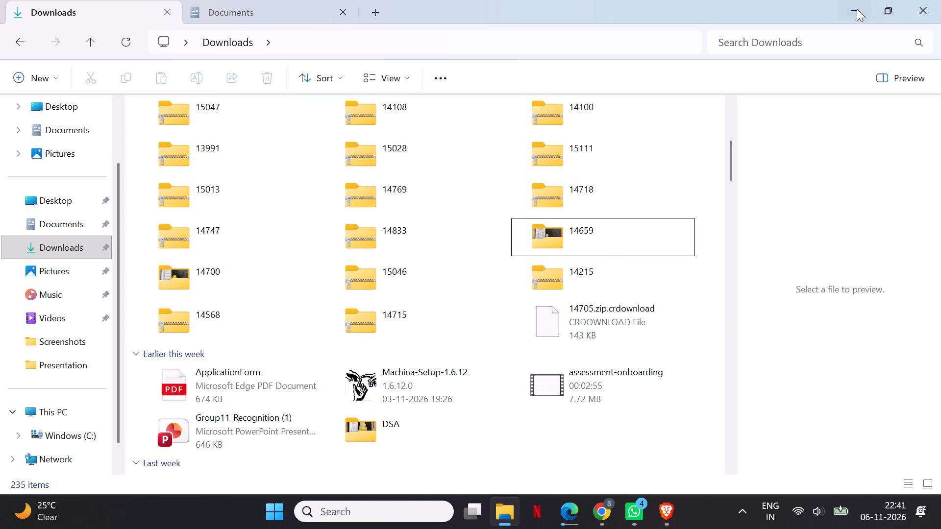
Back in Canva, upload IMG_8142 and IMG_8143 from the Downloads folder 14659 and move the two old uploads to the trash.
{"action": "left_click", "coordinate": [149, 354]}
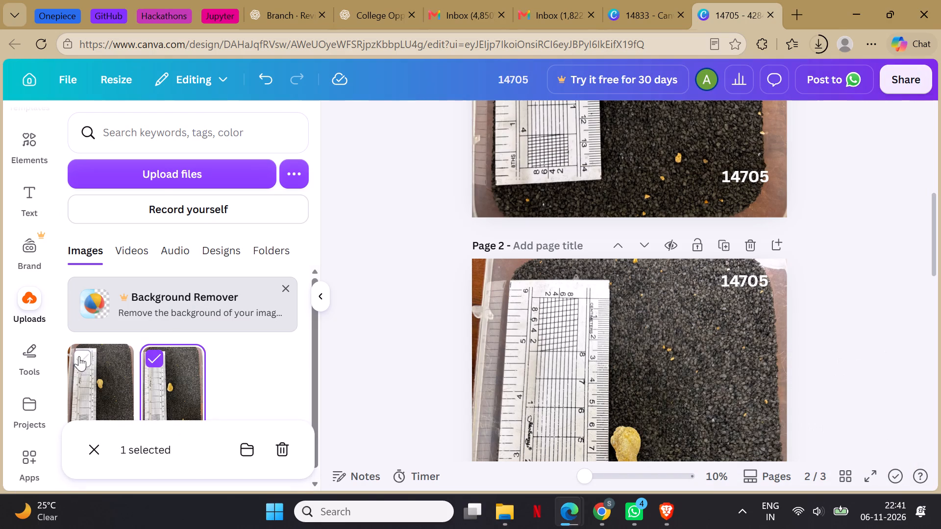
{"action": "left_click", "coordinate": [79, 356]}
{"action": "left_click", "coordinate": [159, 177]}
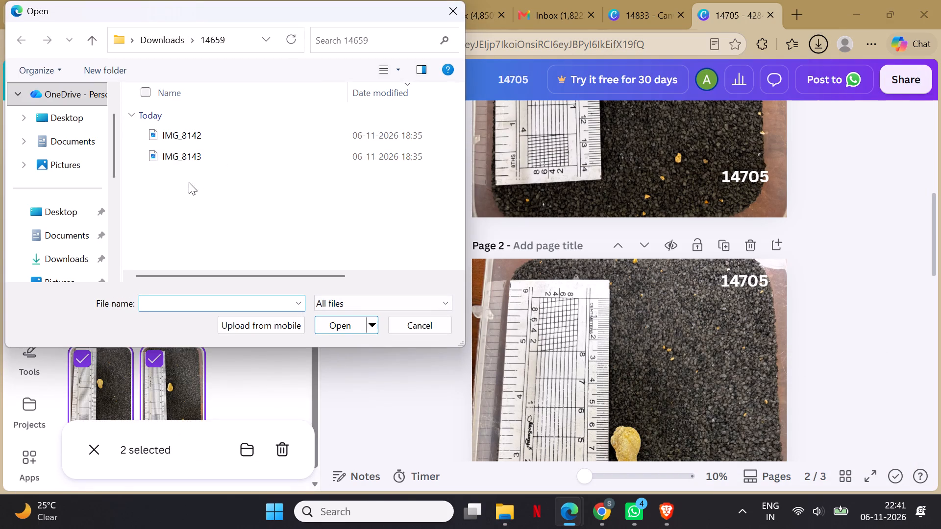
{"action": "left_click", "coordinate": [162, 39]}
{"action": "scroll", "coordinate": [203, 160], "scroll_direction": "down", "scroll_amount": 4}
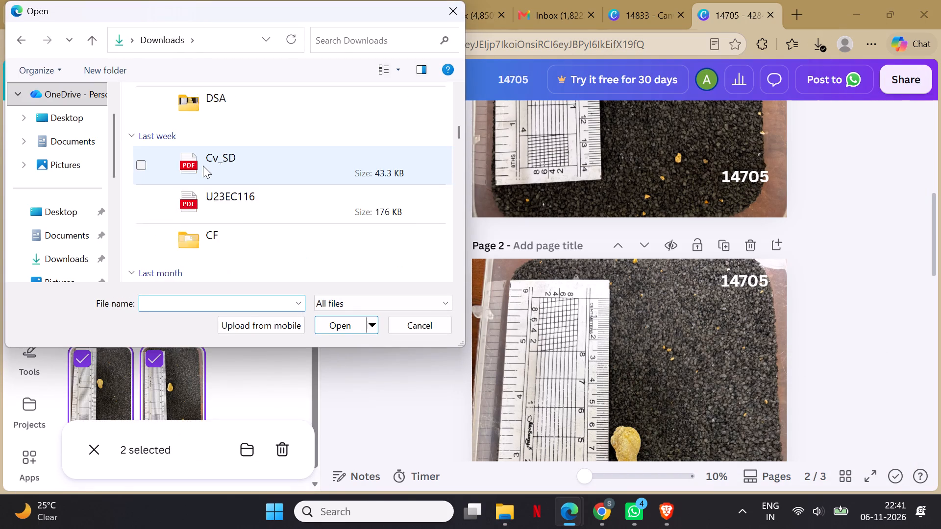
{"action": "scroll", "coordinate": [203, 166], "scroll_direction": "down", "scroll_amount": 3}
{"action": "scroll", "coordinate": [203, 167], "scroll_direction": "up", "scroll_amount": 7}
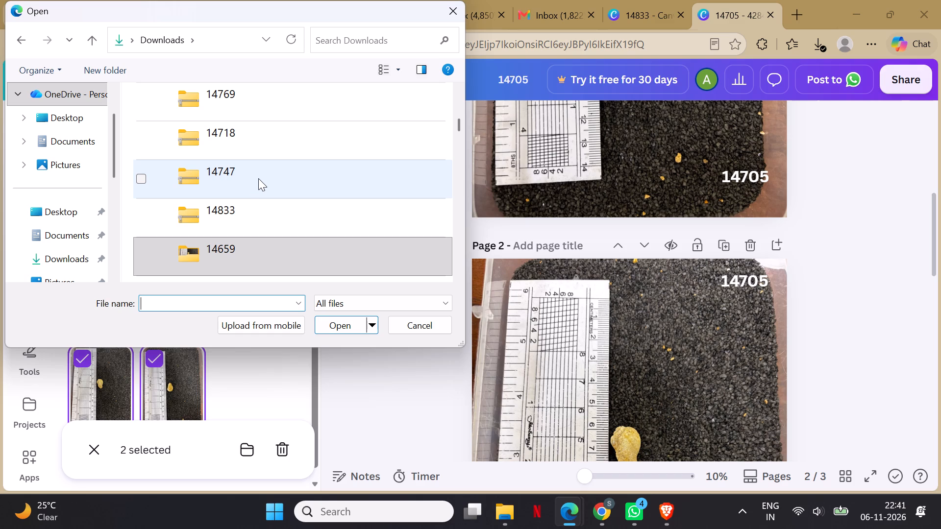
{"action": "scroll", "coordinate": [258, 179], "scroll_direction": "down", "scroll_amount": 2}
{"action": "scroll", "coordinate": [258, 181], "scroll_direction": "up", "scroll_amount": 1}
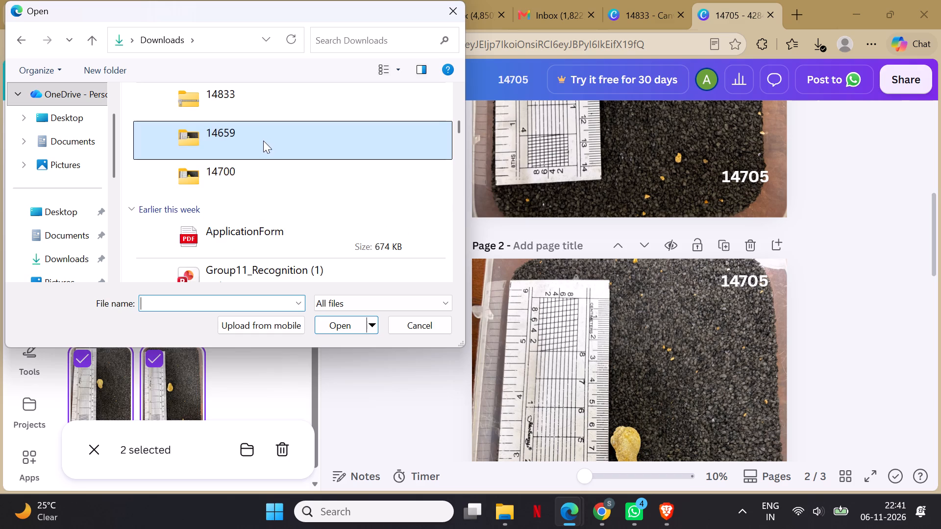
{"action": "double_click", "coordinate": [262, 141]}
{"action": "left_click_drag", "start_coordinate": [261, 166], "coordinate": [275, 159]}
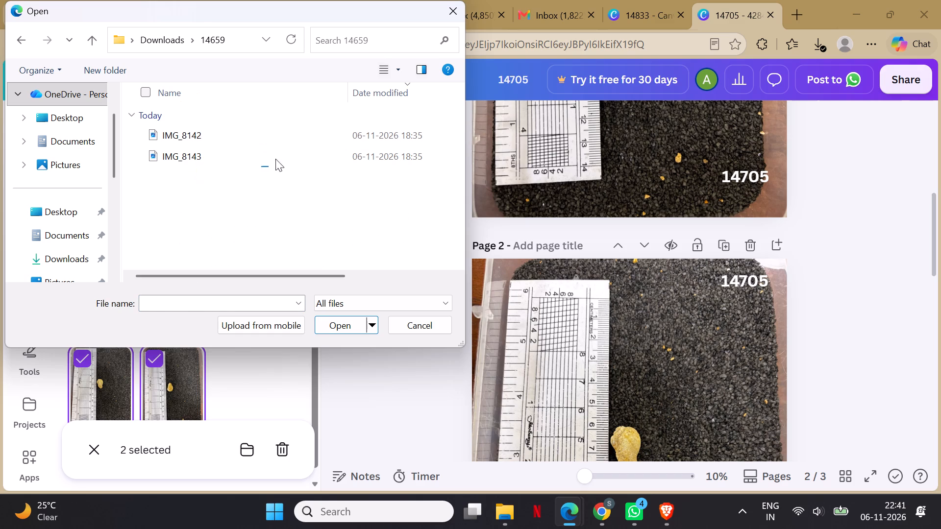
{"action": "left_click_drag", "start_coordinate": [275, 159], "coordinate": [294, 133]}
{"action": "left_click", "coordinate": [346, 321]}
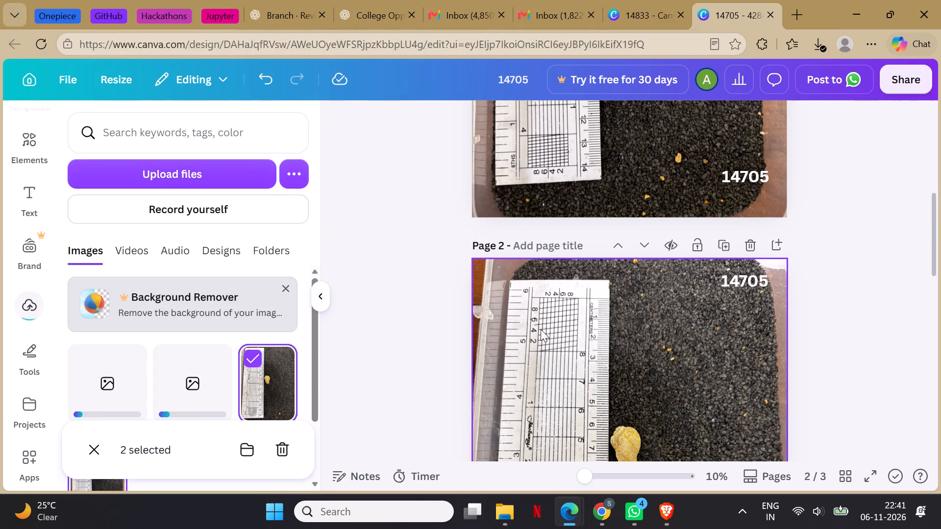
{"action": "left_click", "coordinate": [293, 444]}
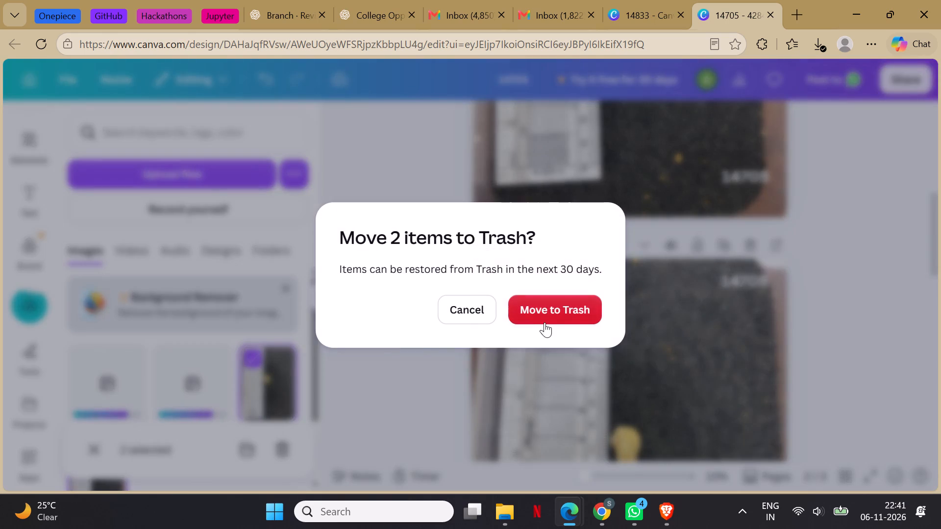
{"action": "left_click", "coordinate": [541, 314]}
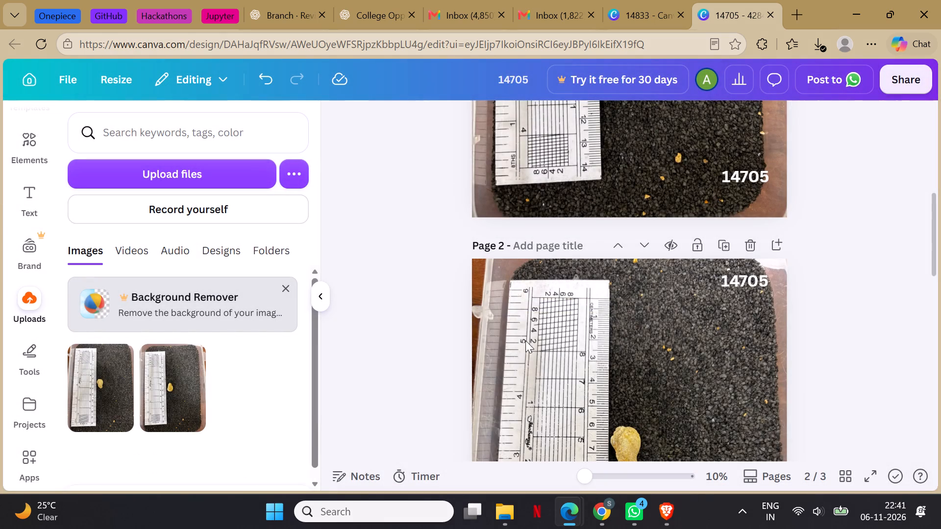
Delete the old 14705 photos from pages 1 and 2 of the design.
{"action": "left_click", "coordinate": [623, 201]}
{"action": "left_click", "coordinate": [649, 251]}
{"action": "left_click", "coordinate": [621, 306]}
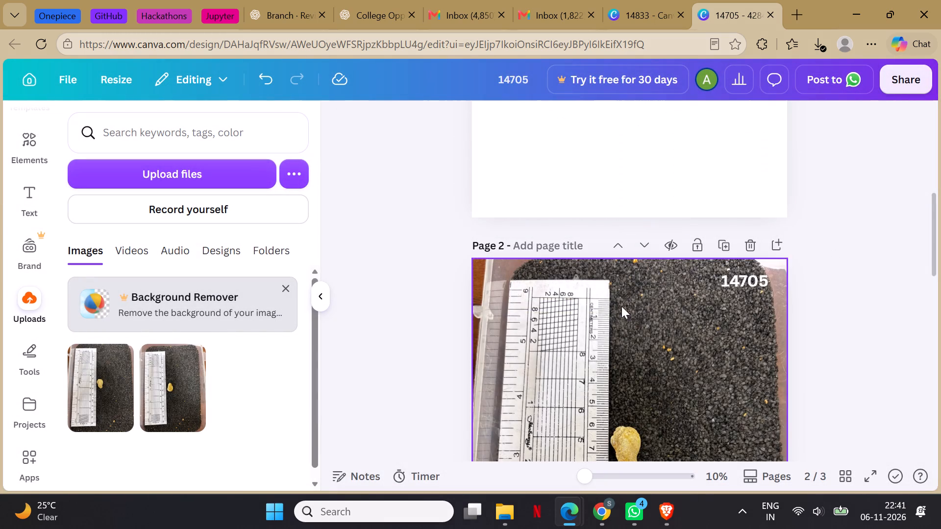
{"action": "left_click", "coordinate": [655, 233]}
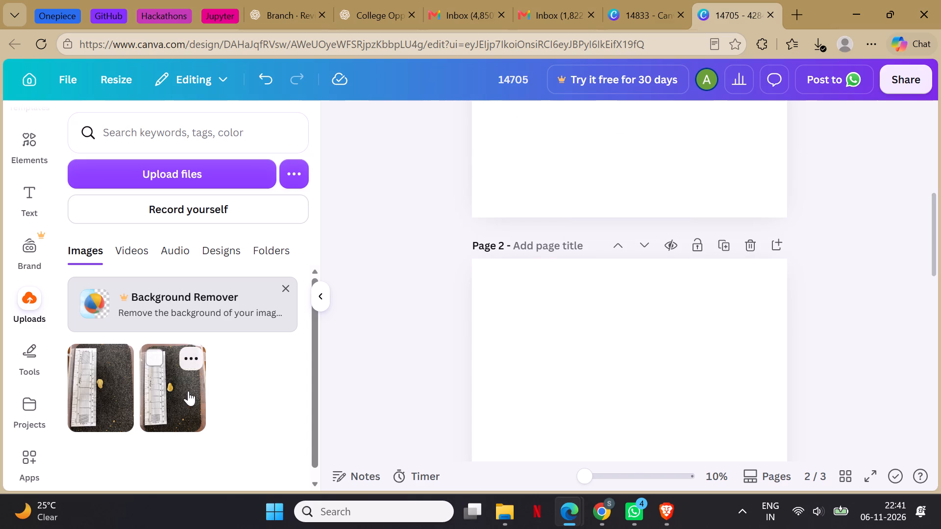
Place the second uploaded photo on page 2 and the first uploaded photo on page 1.
{"action": "left_click", "coordinate": [179, 393]}
{"action": "double_click", "coordinate": [522, 186]}
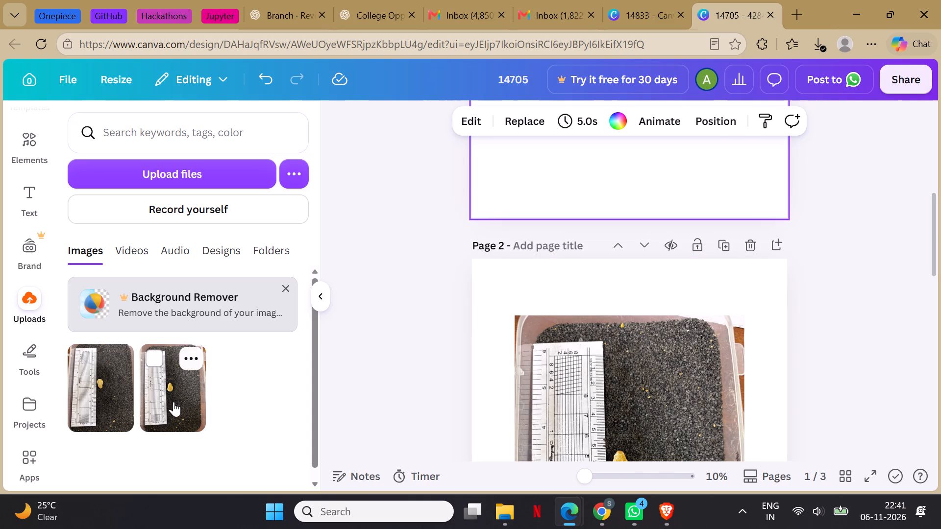
{"action": "left_click", "coordinate": [116, 396]}
Enlarge the photos on pages 2 and 1 from their opposite corners so each covers its whole page.
{"action": "left_click", "coordinate": [534, 340]}
{"action": "left_click_drag", "start_coordinate": [515, 316], "coordinate": [508, 299]}
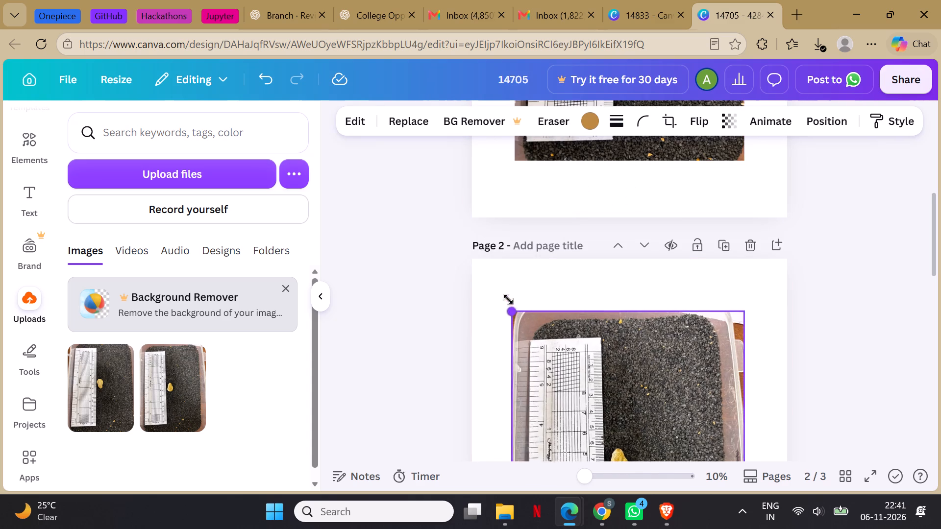
{"action": "left_click_drag", "start_coordinate": [508, 299], "coordinate": [471, 264]}
{"action": "scroll", "coordinate": [537, 325], "scroll_direction": "down", "scroll_amount": 3}
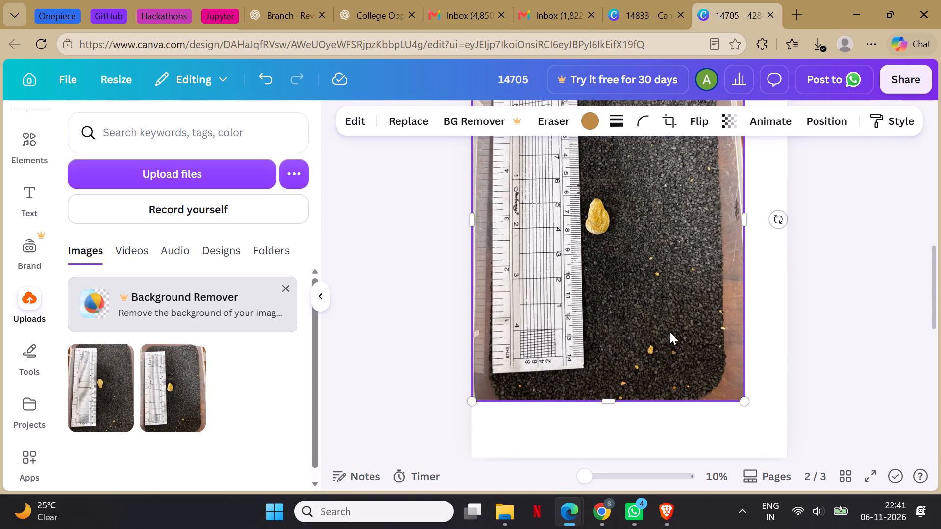
{"action": "left_click_drag", "start_coordinate": [743, 403], "coordinate": [777, 445]}
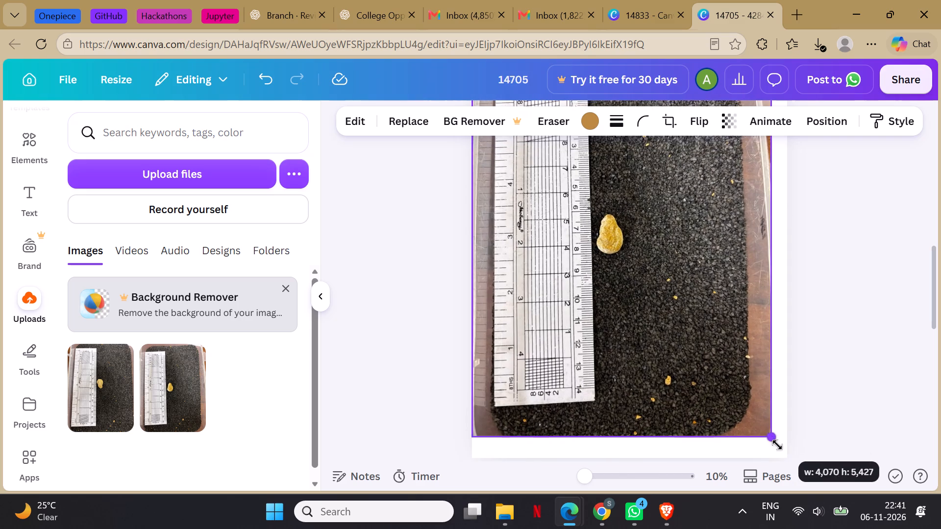
{"action": "left_click_drag", "start_coordinate": [777, 445], "coordinate": [787, 457]}
{"action": "scroll", "coordinate": [733, 409], "scroll_direction": "up", "scroll_amount": 6}
{"action": "left_click", "coordinate": [668, 355]}
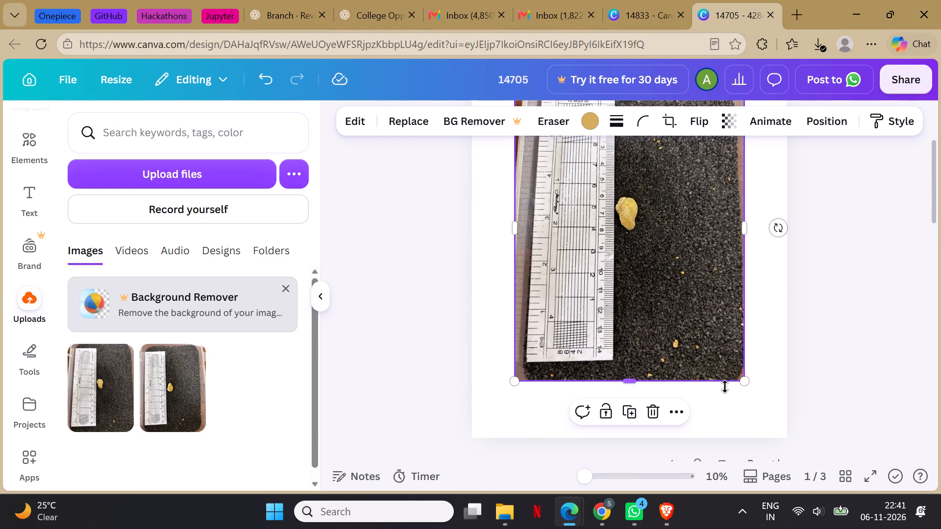
{"action": "left_click_drag", "start_coordinate": [744, 385], "coordinate": [786, 438]}
{"action": "scroll", "coordinate": [645, 322], "scroll_direction": "up", "scroll_amount": 5}
{"action": "left_click_drag", "start_coordinate": [517, 223], "coordinate": [486, 181]}
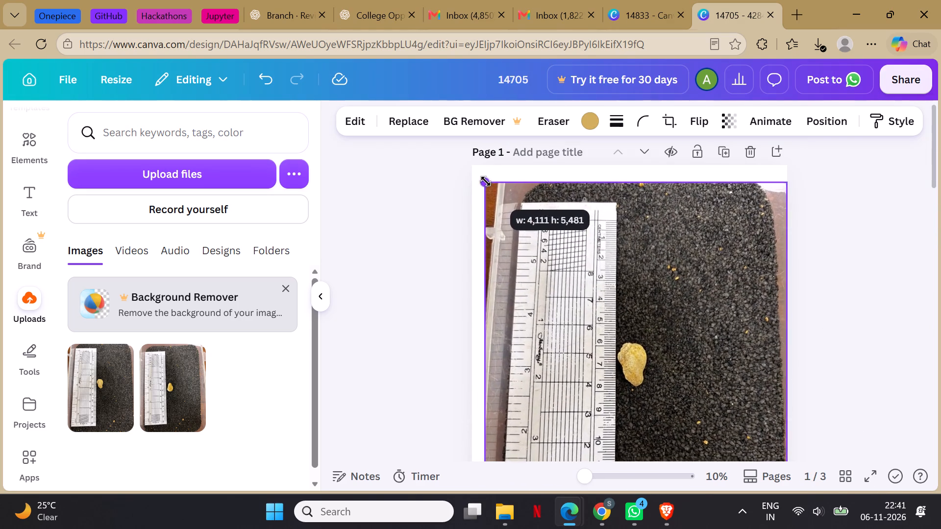
{"action": "left_click_drag", "start_coordinate": [486, 181], "coordinate": [474, 171]}
Rename the design as 14659.
{"action": "scroll", "coordinate": [620, 317], "scroll_direction": "down", "scroll_amount": 4}
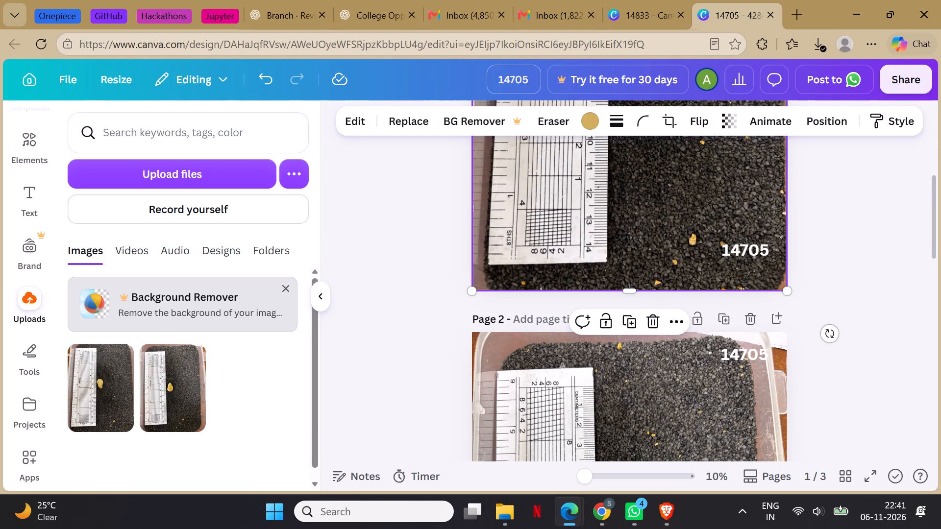
{"action": "left_click", "coordinate": [527, 86]}
{"action": "key", "text": "BackSpace"}
{"action": "key", "text": "BackSpace"}
{"action": "key", "text": "BackSpace"}
{"action": "type", "text": "65"}
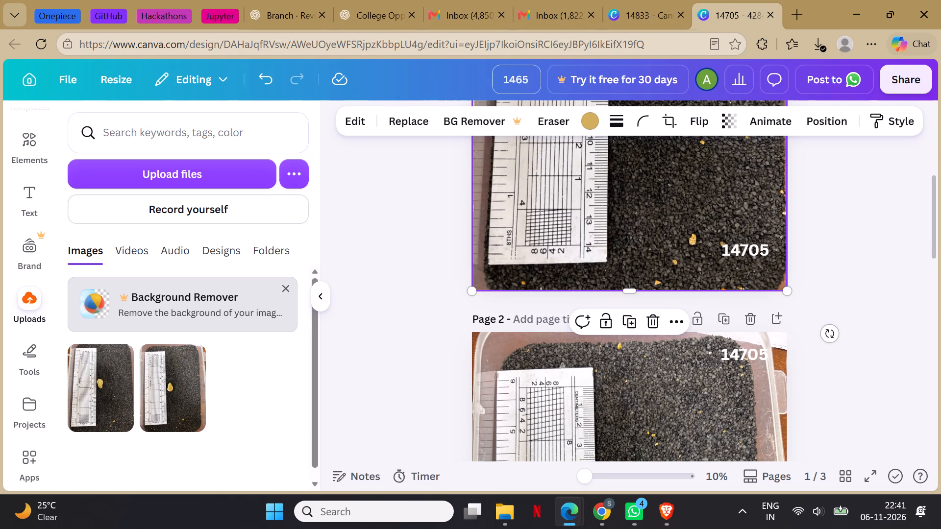
{"action": "key", "text": "9"}
{"action": "key", "text": "Return"}
Change the number label on page 1 to 14659.
{"action": "scroll", "coordinate": [527, 86], "scroll_direction": "up", "scroll_amount": 1}
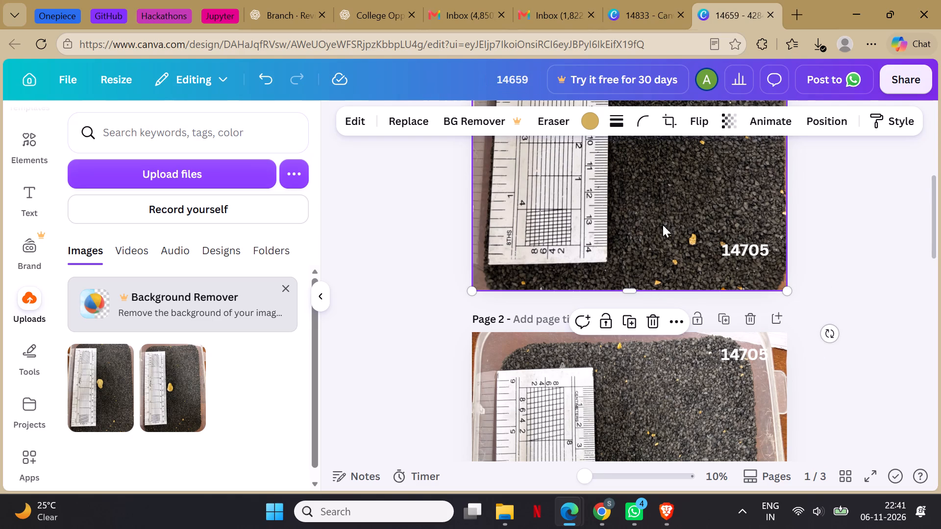
{"action": "left_click", "coordinate": [756, 251]}
{"action": "left_click", "coordinate": [761, 250]}
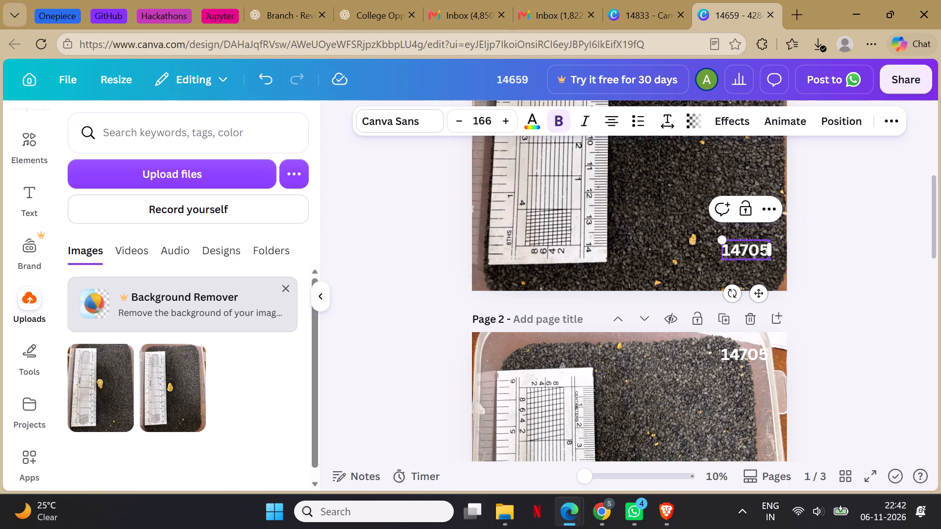
{"action": "key", "text": "Right"}
{"action": "key", "text": "Right"}
{"action": "key", "text": "BackSpace"}
{"action": "key", "text": "BackSpace"}
{"action": "key", "text": "BackSpace"}
{"action": "type", "text": "659"}
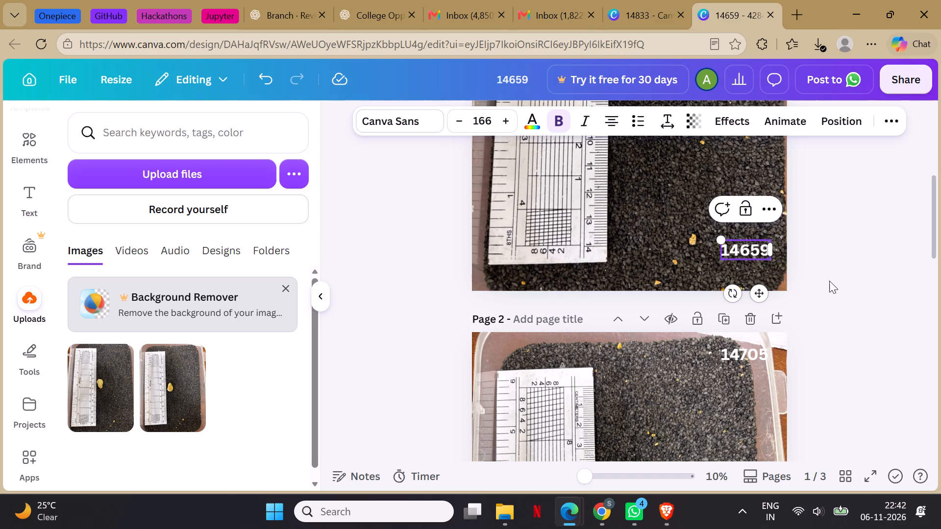
{"action": "left_click", "coordinate": [830, 281]}
Change the number label on page 2 to 14659.
{"action": "left_click", "coordinate": [749, 350]}
{"action": "left_click", "coordinate": [759, 358]}
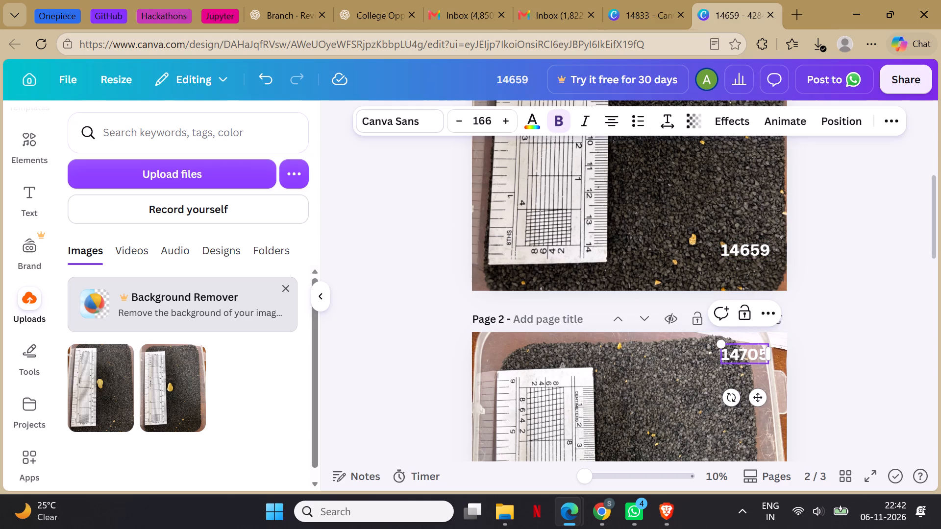
{"action": "key", "text": "Right"}
{"action": "key", "text": "Right"}
{"action": "key", "text": "BackSpace"}
{"action": "key", "text": "BackSpace"}
{"action": "key", "text": "BackSpace"}
{"action": "type", "text": "659"}
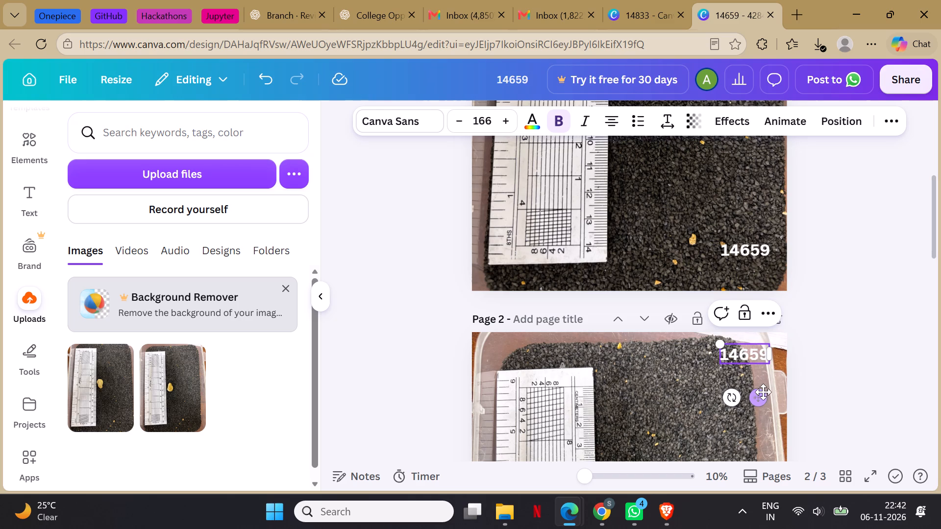
Shift the 14659 label on page 2 slightly left and down, away from the container's edge.
{"action": "left_click_drag", "start_coordinate": [762, 396], "coordinate": [746, 401]}
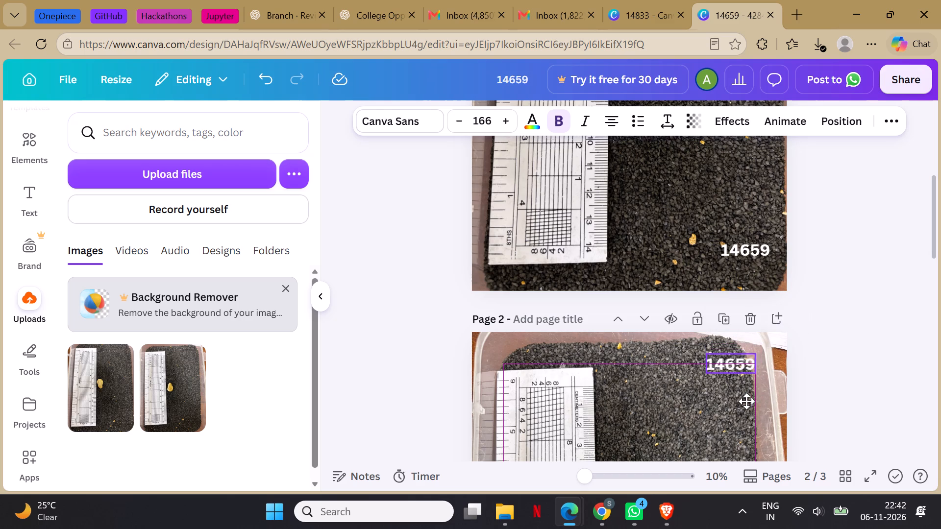
{"action": "left_click_drag", "start_coordinate": [746, 401], "coordinate": [742, 401]}
{"action": "left_click", "coordinate": [818, 371]}
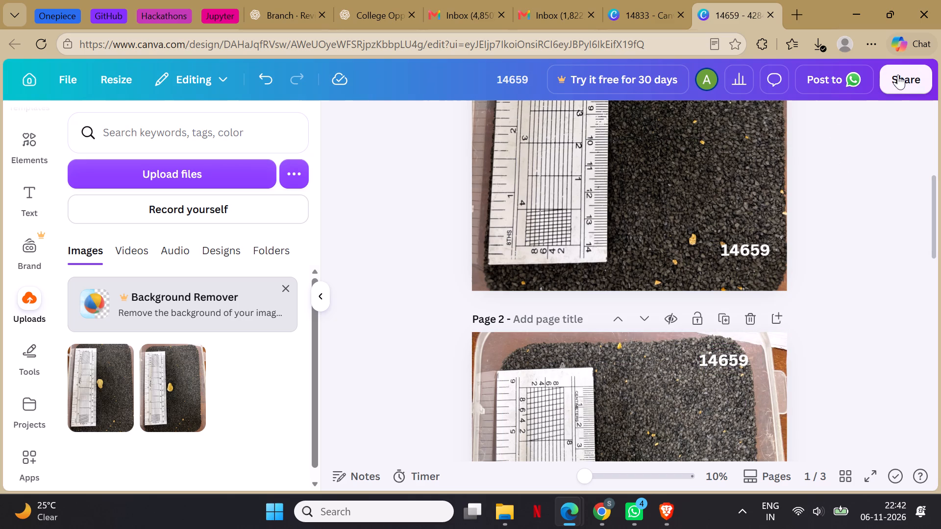
Download all pages of the 14659 design as PNG at size 1 and high quality.
{"action": "left_click", "coordinate": [895, 80]}
{"action": "left_click", "coordinate": [672, 408]}
{"action": "scroll", "coordinate": [683, 354], "scroll_direction": "down", "scroll_amount": 2}
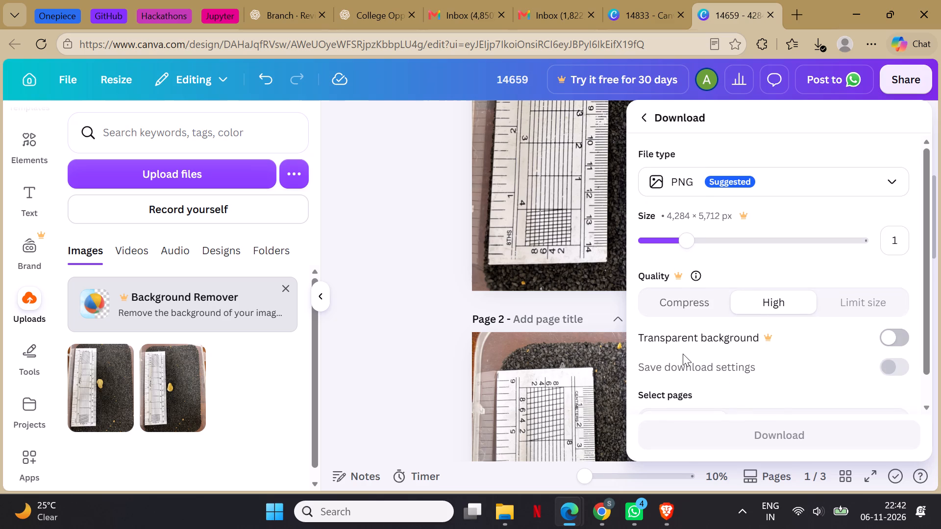
{"action": "scroll", "coordinate": [683, 354], "scroll_direction": "down", "scroll_amount": 2}
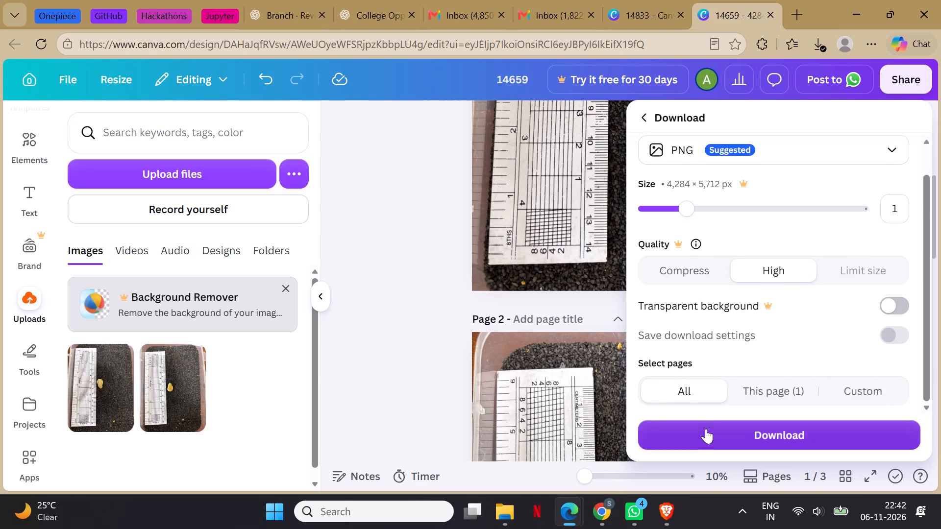
{"action": "left_click", "coordinate": [706, 429]}
In File Explorer, move the 14659 folder from Downloads to Documents.
{"action": "left_click", "coordinate": [505, 509]}
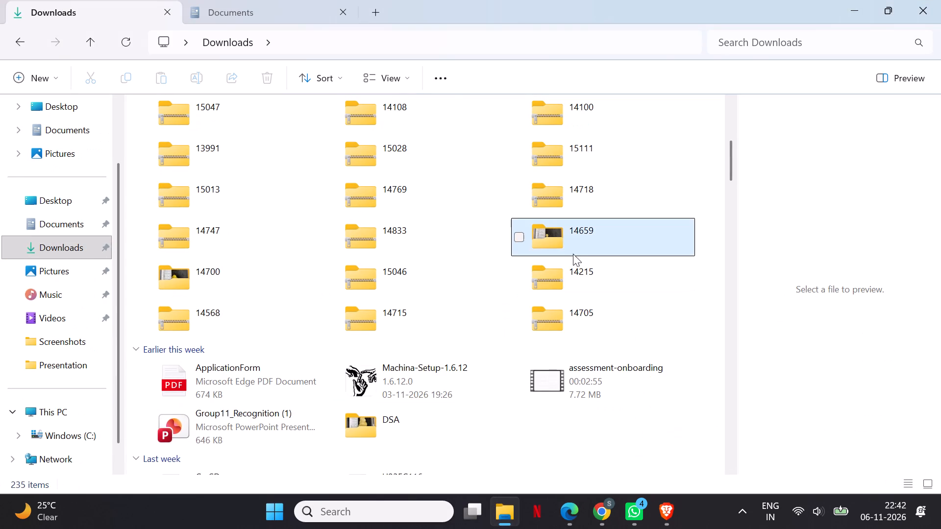
{"action": "left_click", "coordinate": [576, 237]}
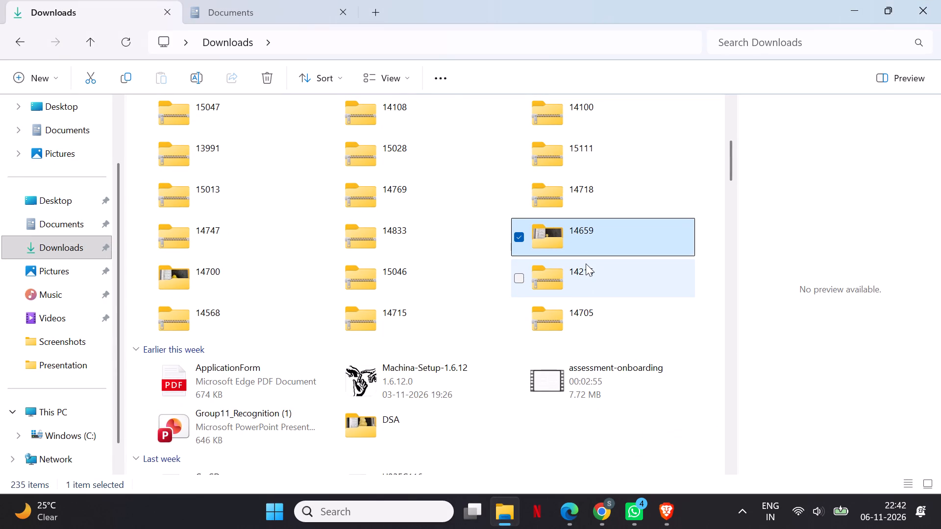
{"action": "key", "text": "ctrl+x"}
{"action": "left_click", "coordinate": [263, 14]}
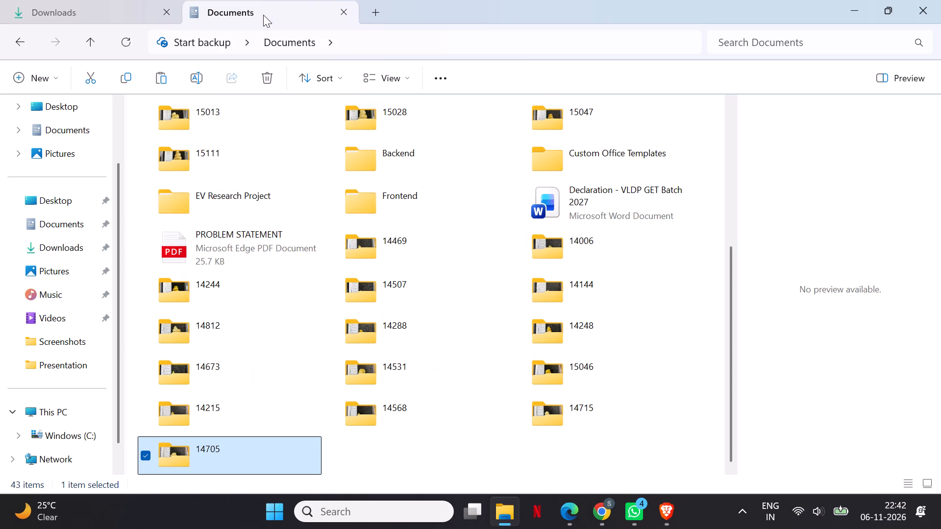
{"action": "key", "text": "ctrl+v"}
{"action": "left_click", "coordinate": [79, 10]}
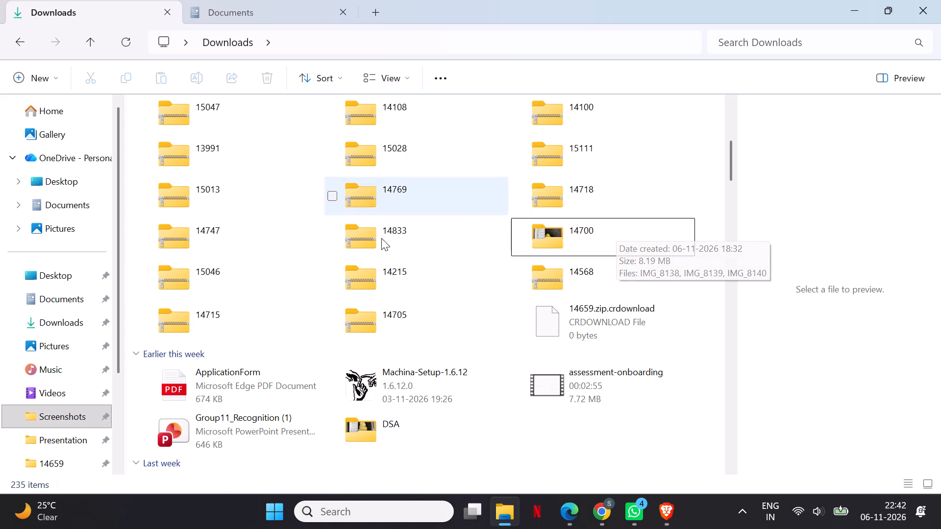
{"action": "left_click", "coordinate": [861, 15]}
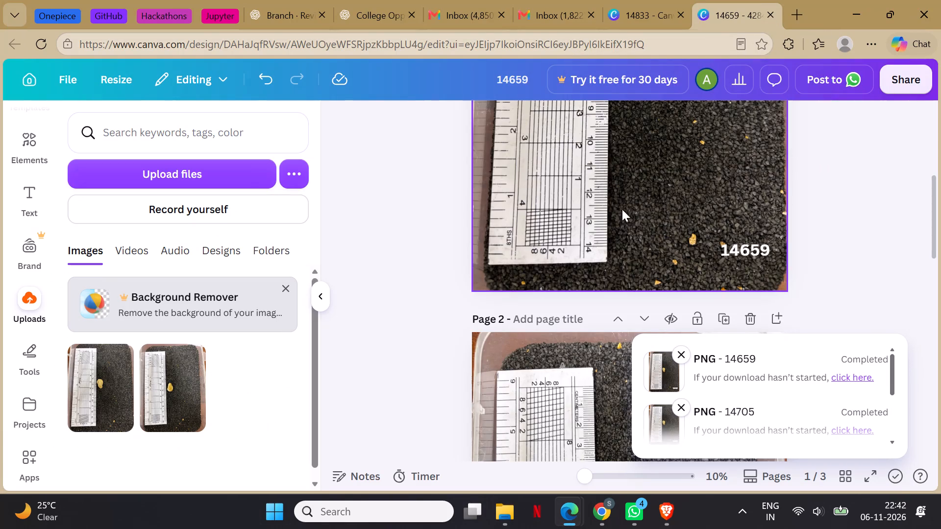
Back in Canva, upload the three photos from the 14700 folder and delete the two 14659 photos from the uploads.
{"action": "scroll", "coordinate": [619, 233], "scroll_direction": "down", "scroll_amount": 3}
{"action": "left_click", "coordinate": [149, 353]}
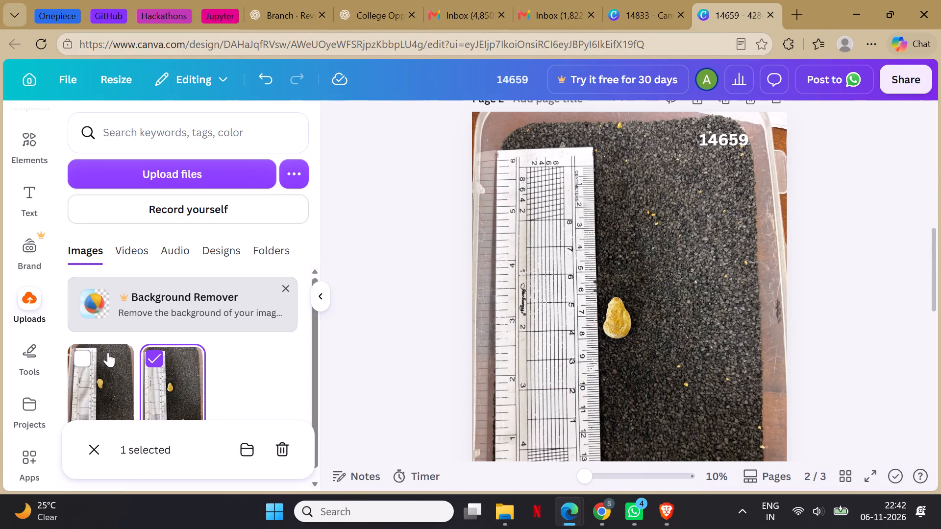
{"action": "left_click", "coordinate": [79, 354]}
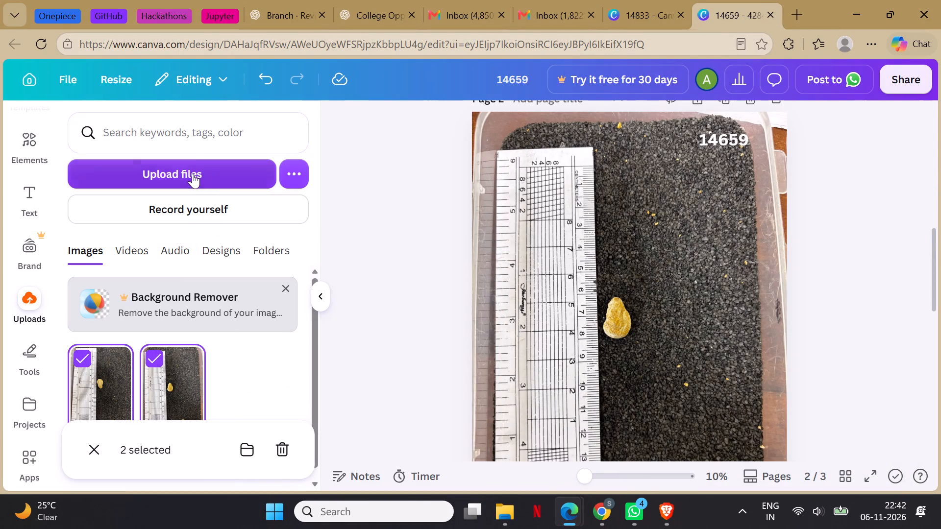
{"action": "left_click", "coordinate": [193, 173]}
{"action": "scroll", "coordinate": [242, 204], "scroll_direction": "down", "scroll_amount": 10}
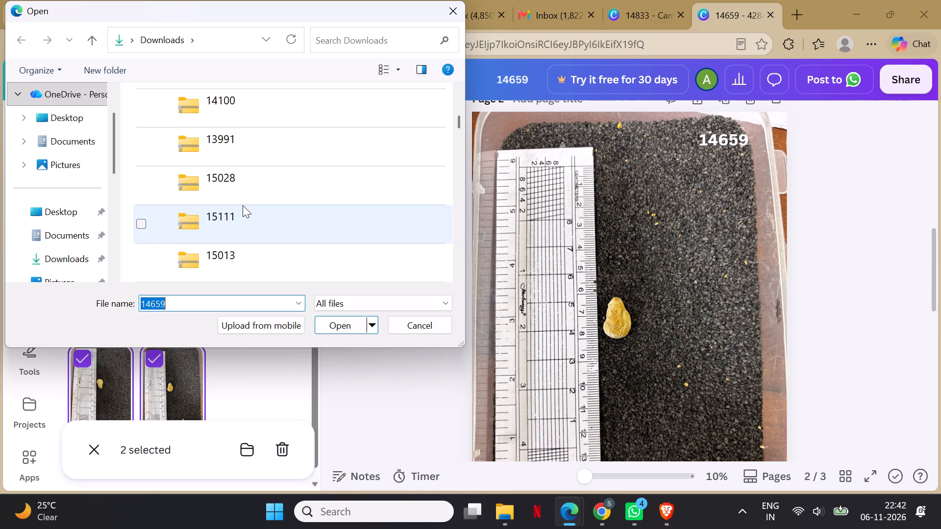
{"action": "scroll", "coordinate": [243, 205], "scroll_direction": "down", "scroll_amount": 3}
{"action": "scroll", "coordinate": [243, 205], "scroll_direction": "up", "scroll_amount": 1}
{"action": "double_click", "coordinate": [243, 205]}
{"action": "left_click_drag", "start_coordinate": [243, 204], "coordinate": [295, 139]}
{"action": "left_click", "coordinate": [332, 327]}
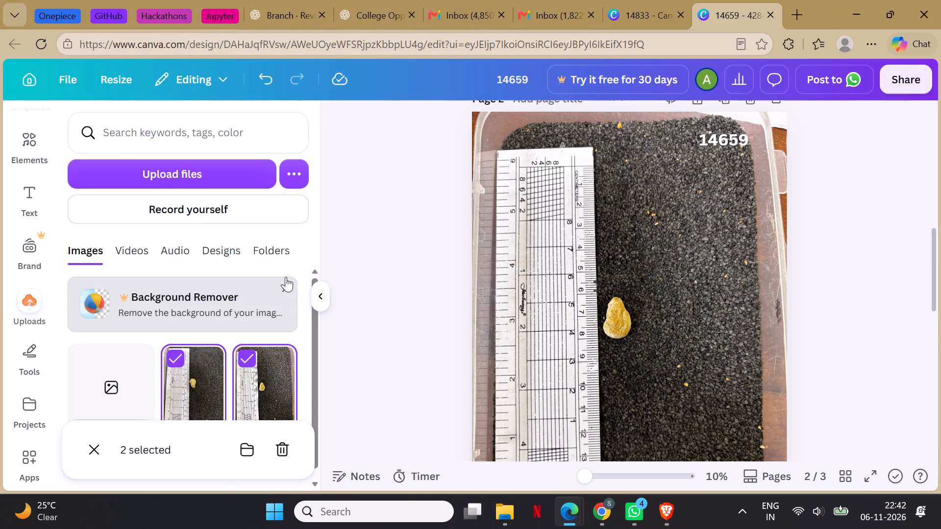
{"action": "scroll", "coordinate": [200, 334], "scroll_direction": "down", "scroll_amount": 3}
{"action": "left_click", "coordinate": [289, 453]}
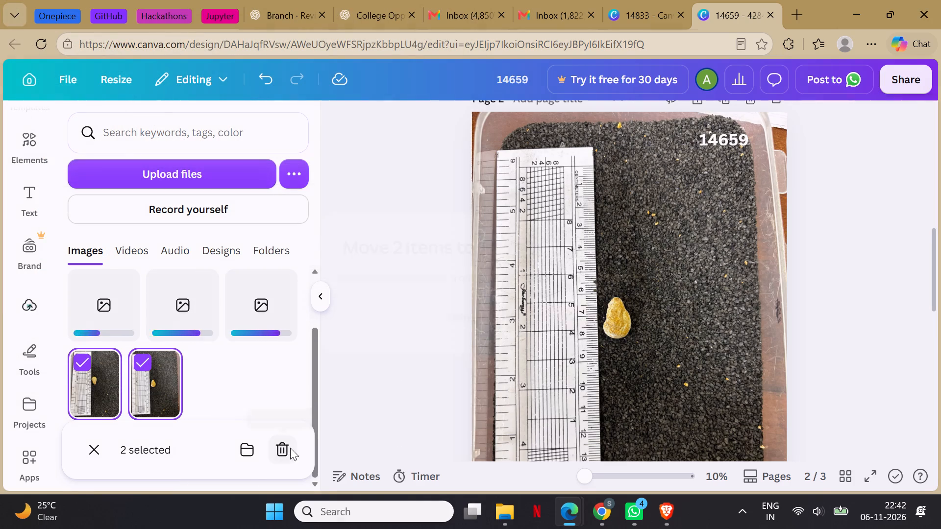
{"action": "left_click", "coordinate": [533, 309]}
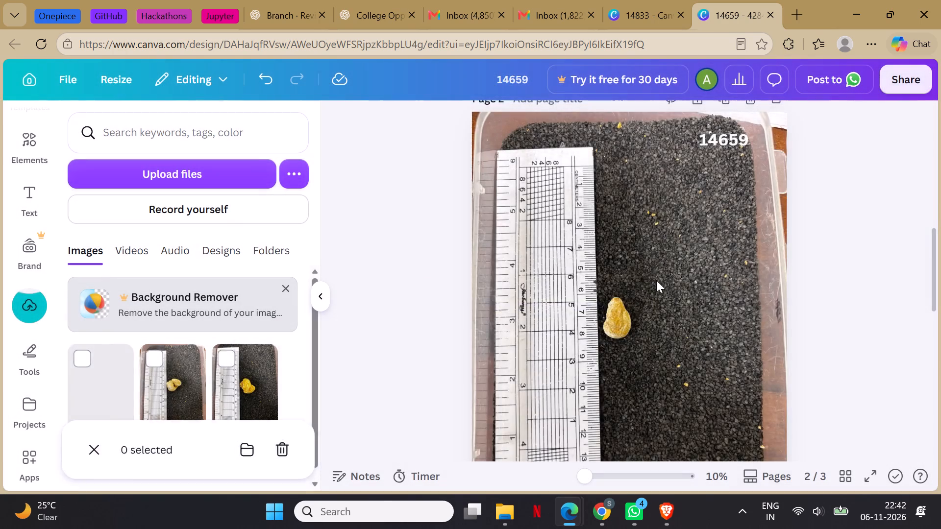
Delete the old 14659 photos from pages 1 and 2, keeping the number labels.
{"action": "scroll", "coordinate": [656, 281], "scroll_direction": "up", "scroll_amount": 10}
{"action": "left_click", "coordinate": [655, 281]}
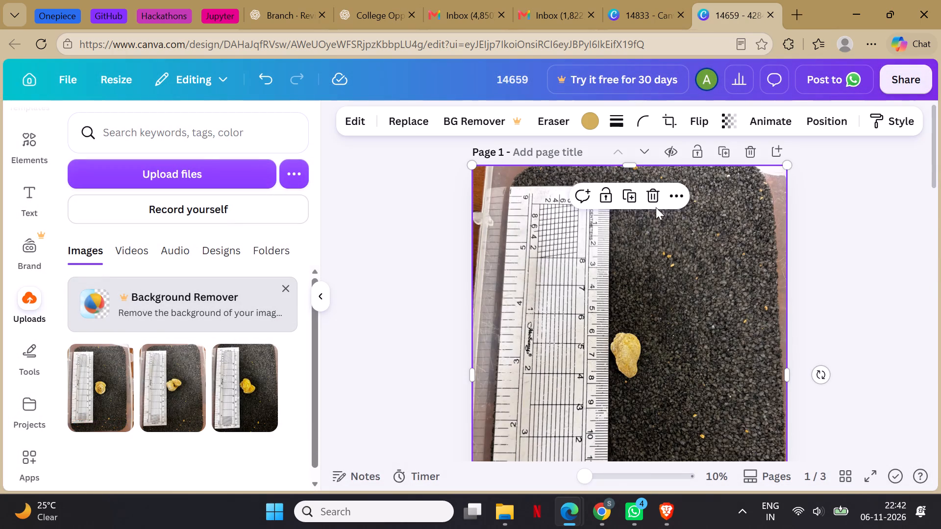
{"action": "left_click", "coordinate": [649, 198]}
{"action": "scroll", "coordinate": [647, 221], "scroll_direction": "down", "scroll_amount": 4}
{"action": "scroll", "coordinate": [651, 277], "scroll_direction": "down", "scroll_amount": 1}
{"action": "left_click", "coordinate": [647, 287]}
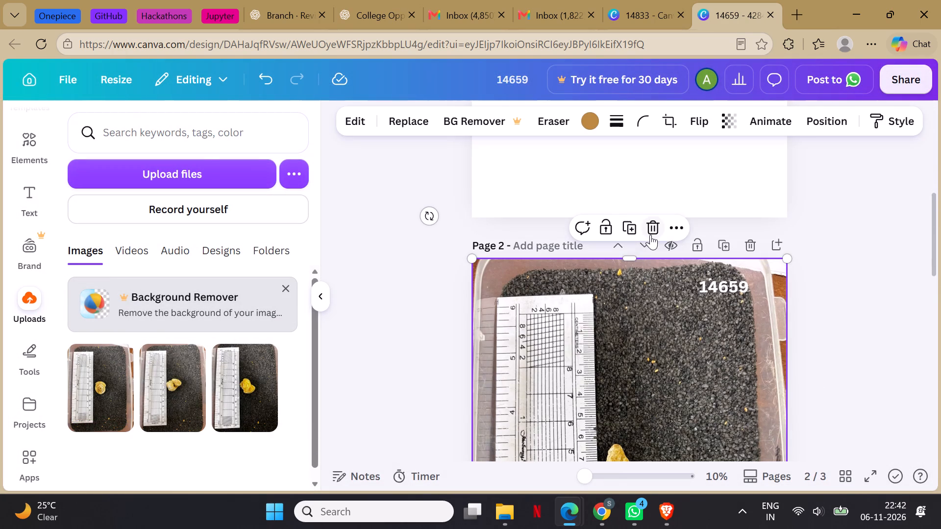
{"action": "left_click", "coordinate": [650, 234]}
Place the three newly uploaded photos on pages 1, 2 and 3, one per page in upload order.
{"action": "scroll", "coordinate": [646, 241], "scroll_direction": "up", "scroll_amount": 7}
{"action": "scroll", "coordinate": [572, 315], "scroll_direction": "down", "scroll_amount": 2}
{"action": "scroll", "coordinate": [572, 315], "scroll_direction": "up", "scroll_amount": 2}
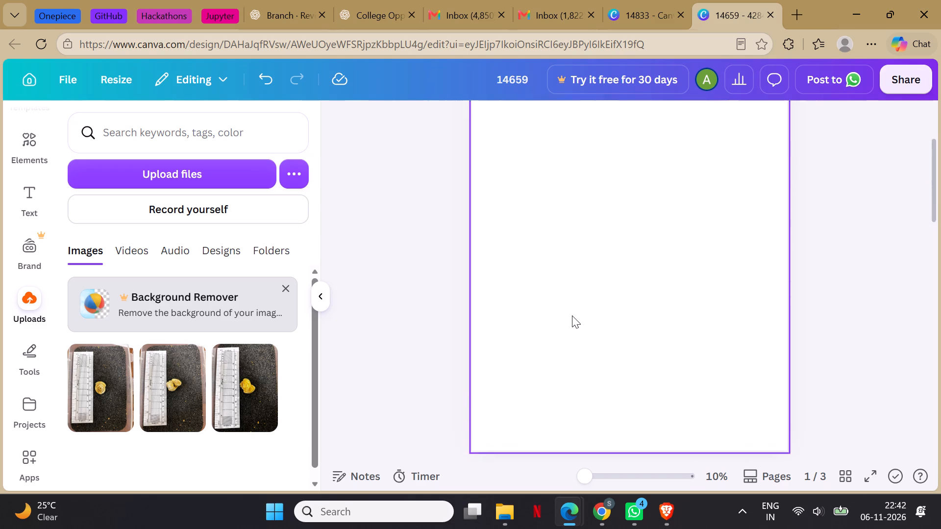
{"action": "double_click", "coordinate": [572, 315]}
{"action": "left_click", "coordinate": [100, 402]}
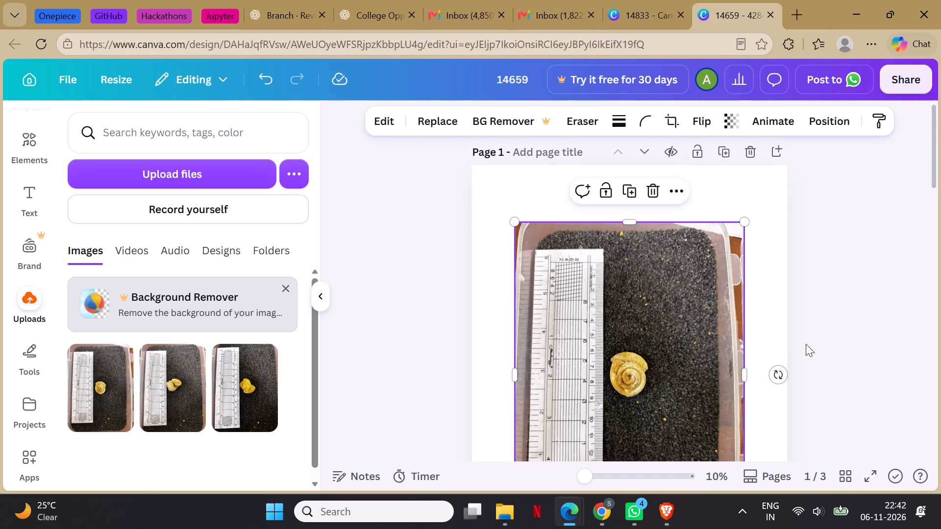
{"action": "scroll", "coordinate": [805, 344], "scroll_direction": "down", "scroll_amount": 5}
{"action": "double_click", "coordinate": [600, 378]}
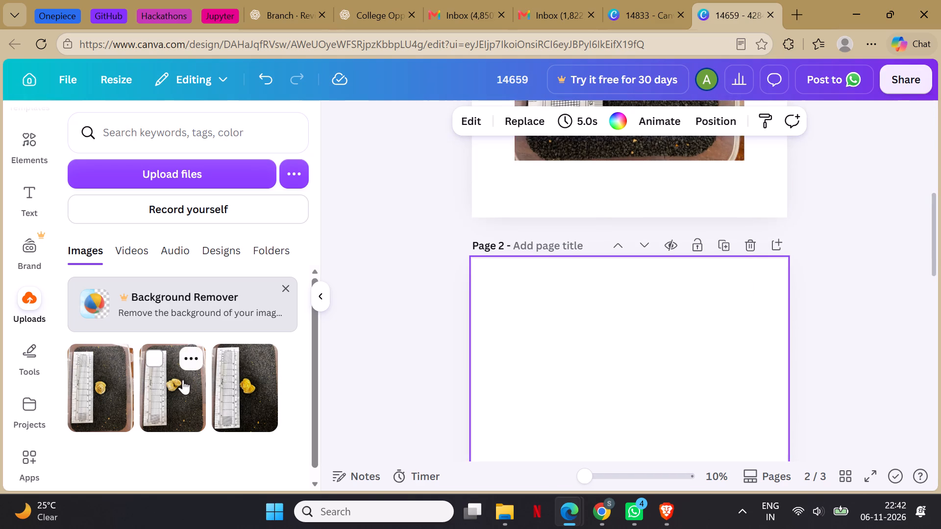
{"action": "left_click", "coordinate": [180, 381]}
{"action": "scroll", "coordinate": [533, 339], "scroll_direction": "down", "scroll_amount": 7}
{"action": "double_click", "coordinate": [533, 339]}
{"action": "left_click", "coordinate": [212, 409]}
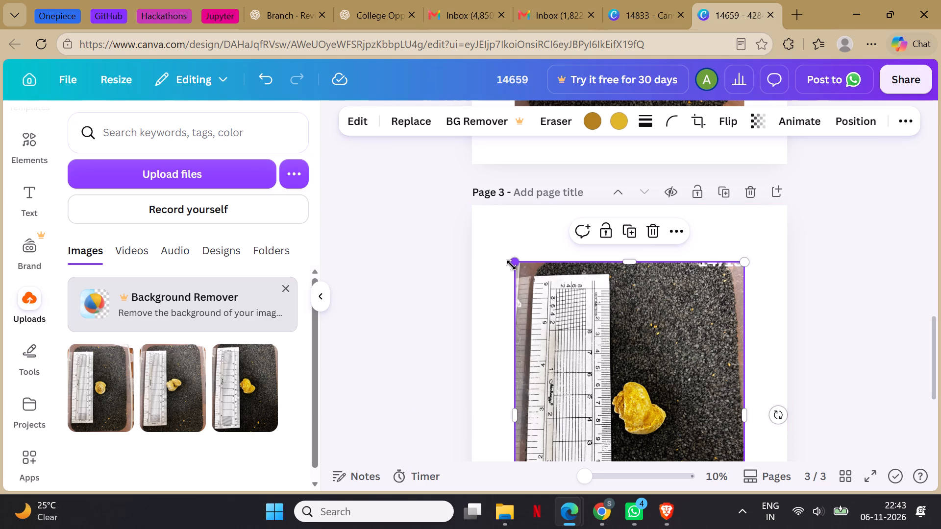
Enlarge the photo on page 3 from its opposite corners so it covers the whole page.
{"action": "left_click_drag", "start_coordinate": [515, 263], "coordinate": [471, 213]}
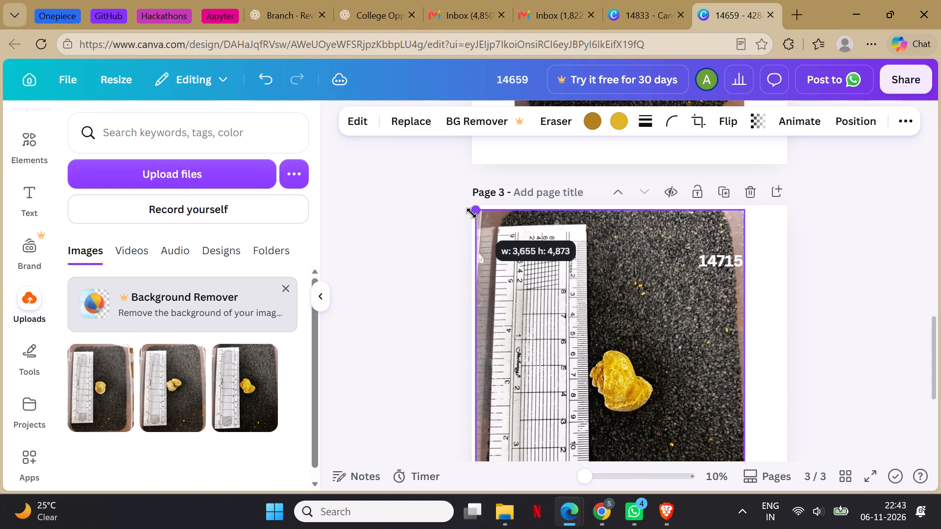
{"action": "left_click_drag", "start_coordinate": [471, 213], "coordinate": [470, 213]}
{"action": "scroll", "coordinate": [562, 290], "scroll_direction": "down", "scroll_amount": 4}
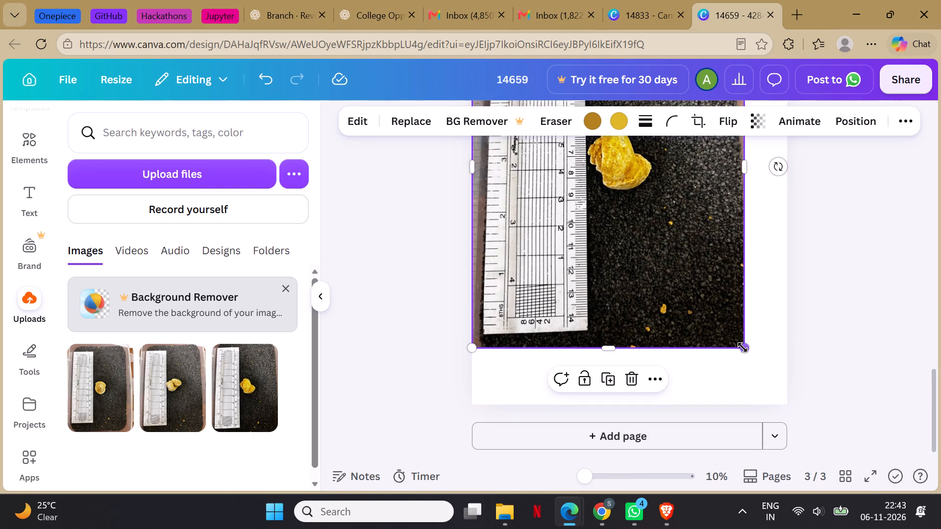
{"action": "left_click_drag", "start_coordinate": [743, 347], "coordinate": [787, 399]}
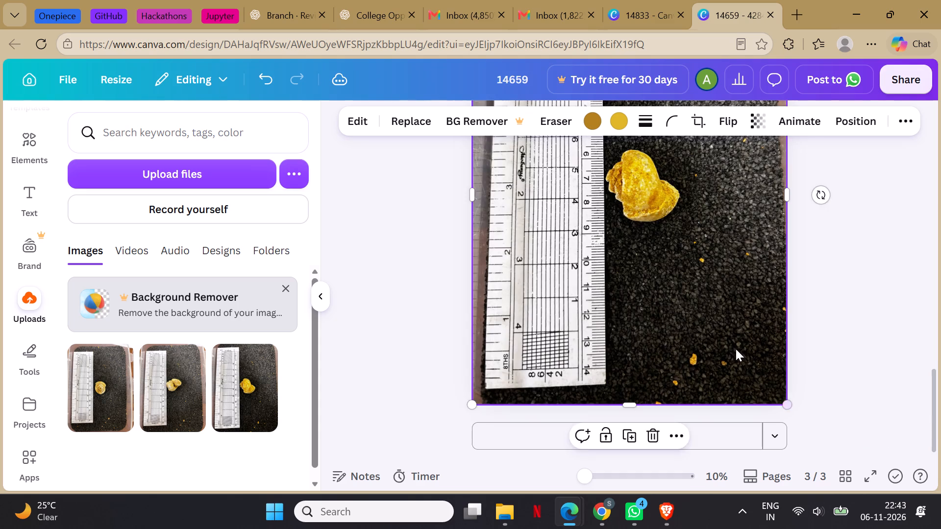
Change the number label on page 3 to 14700, on a single line.
{"action": "scroll", "coordinate": [735, 348], "scroll_direction": "up", "scroll_amount": 5}
{"action": "left_click", "coordinate": [740, 400]}
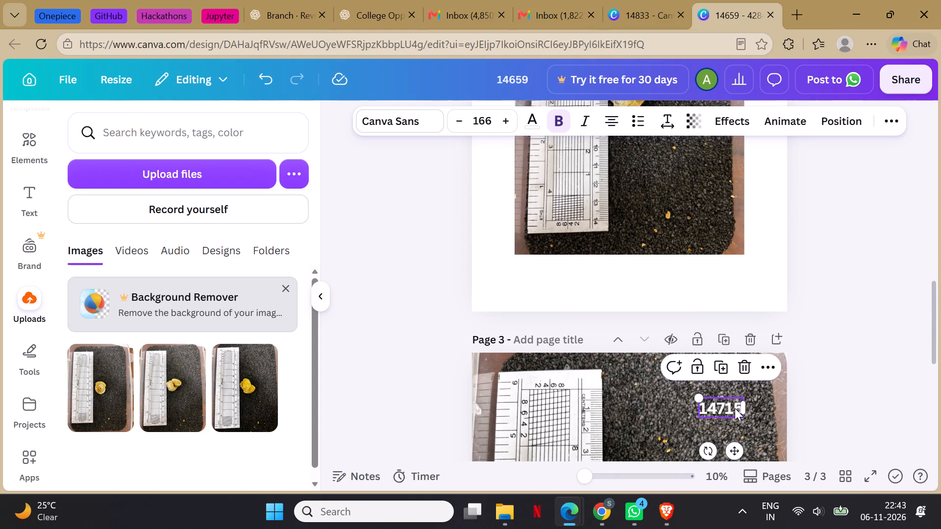
{"action": "left_click", "coordinate": [735, 408]}
{"action": "key", "text": "Right"}
{"action": "key", "text": "Right"}
{"action": "key", "text": "BackSpace"}
{"action": "key", "text": "BackSpace"}
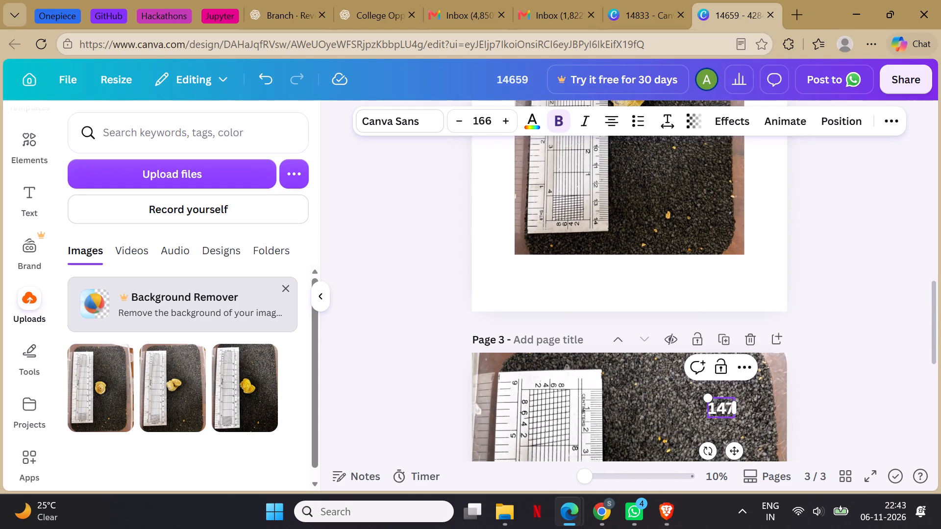
{"action": "type", "text": "00"}
{"action": "key", "text": "Return"}
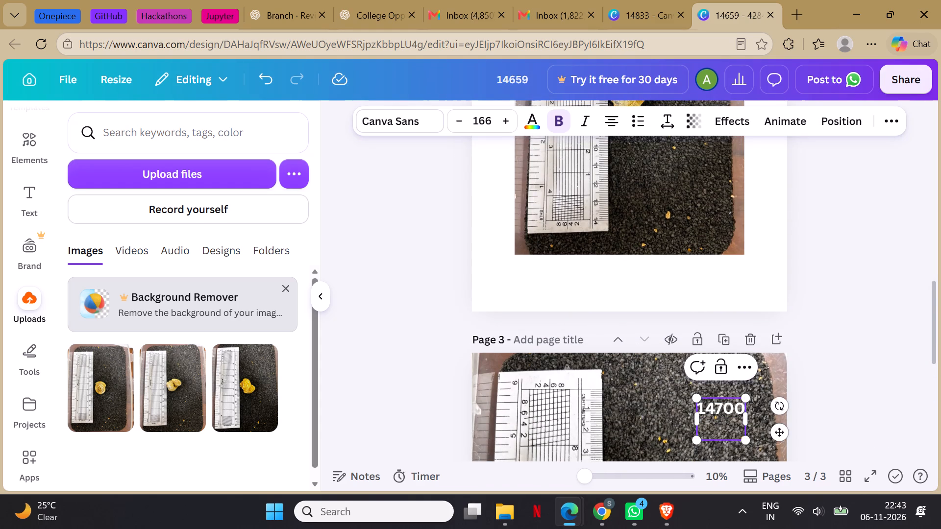
{"action": "key", "text": "Delete"}
{"action": "left_click", "coordinate": [728, 432]}
{"action": "key", "text": "BackSpace"}
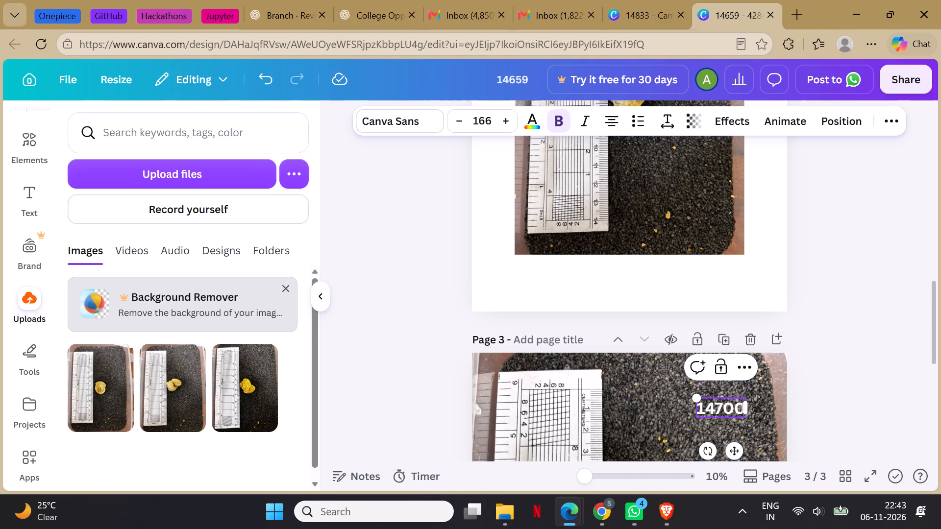
Move the 14700 label on page 3 slightly up and to the right.
{"action": "left_click_drag", "start_coordinate": [732, 451], "coordinate": [733, 449]}
{"action": "left_click_drag", "start_coordinate": [733, 449], "coordinate": [747, 424]}
Enlarge the photo on page 2 from its opposite corners so it covers the whole page.
{"action": "scroll", "coordinate": [796, 343], "scroll_direction": "up", "scroll_amount": 5}
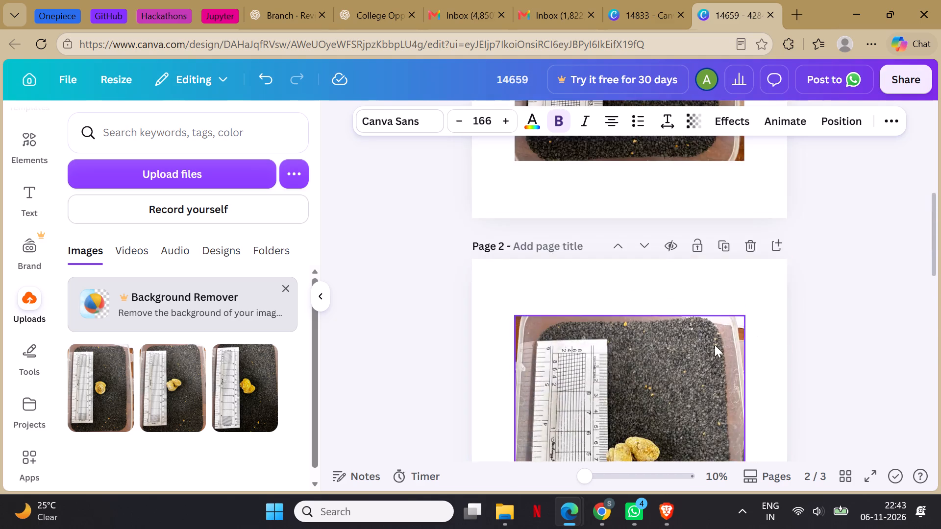
{"action": "scroll", "coordinate": [697, 346], "scroll_direction": "down", "scroll_amount": 3}
{"action": "left_click", "coordinate": [694, 345]}
{"action": "left_click_drag", "start_coordinate": [745, 400], "coordinate": [777, 444]}
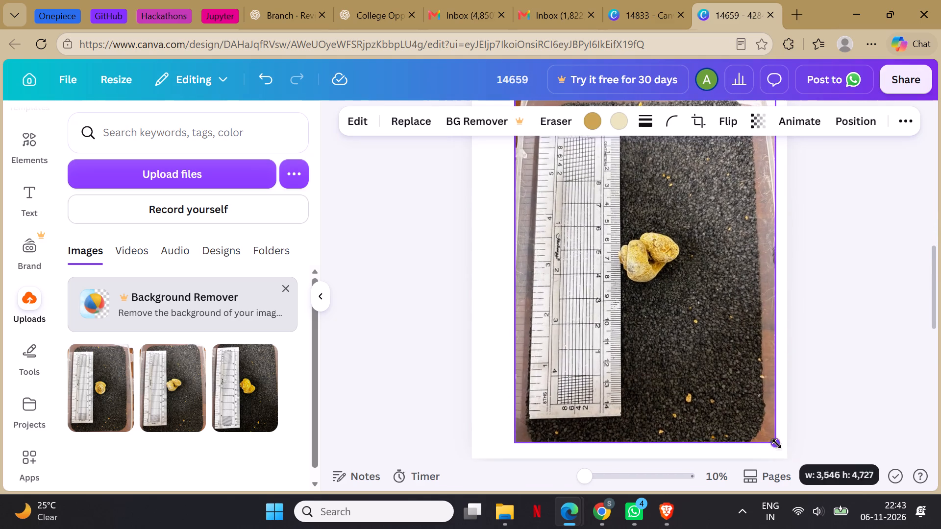
{"action": "left_click_drag", "start_coordinate": [777, 444], "coordinate": [784, 456]}
{"action": "scroll", "coordinate": [679, 363], "scroll_direction": "up", "scroll_amount": 4}
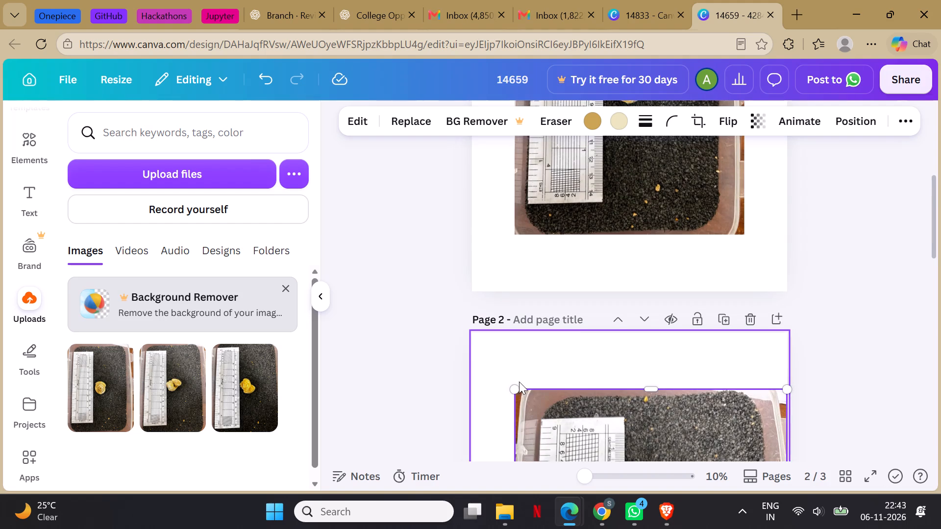
{"action": "left_click_drag", "start_coordinate": [515, 389], "coordinate": [478, 332]}
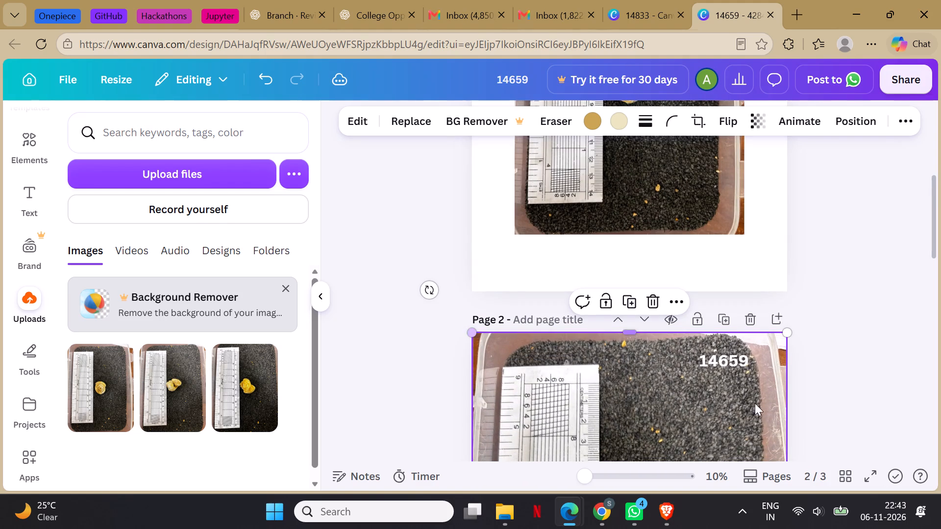
Change the number label on page 2 to 14700.
{"action": "left_click", "coordinate": [731, 361]}
{"action": "left_click", "coordinate": [741, 358]}
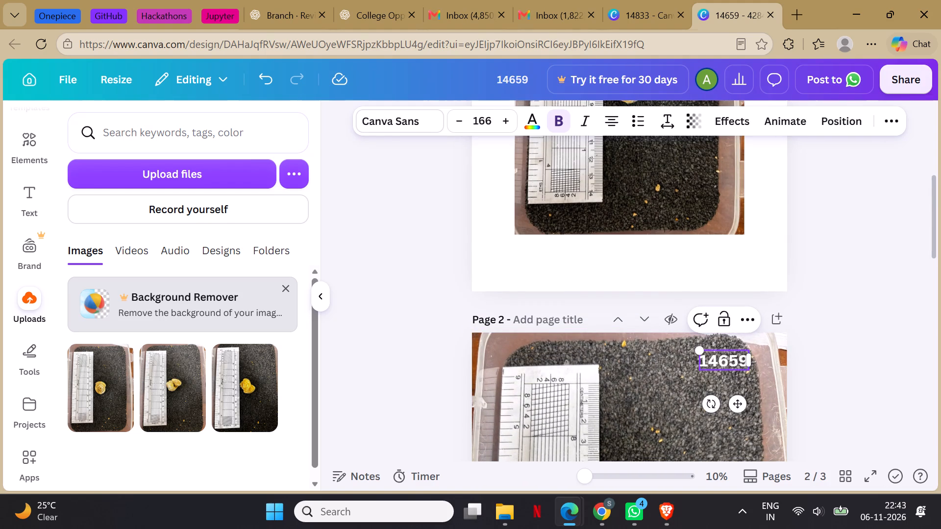
{"action": "key", "text": "Right"}
{"action": "key", "text": "Right"}
{"action": "key", "text": "BackSpace"}
{"action": "key", "text": "BackSpace"}
{"action": "key", "text": "BackSpace"}
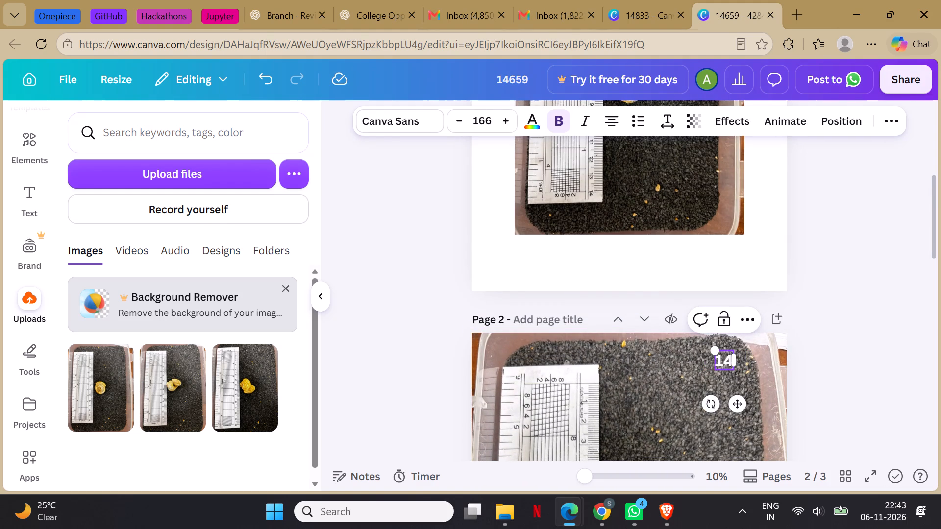
{"action": "type", "text": "700"}
Enlarge the photo on page 1 from its opposite corners so it covers the whole page.
{"action": "left_click", "coordinate": [712, 222]}
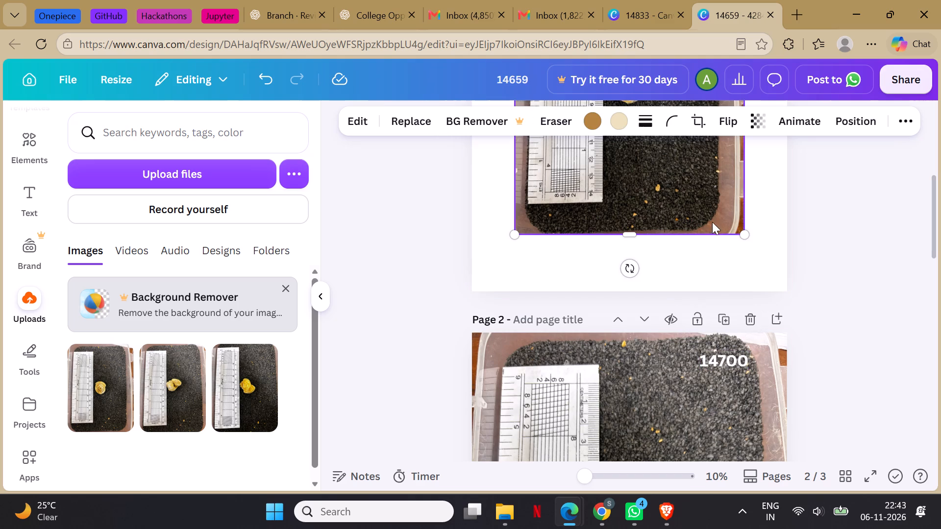
{"action": "left_click_drag", "start_coordinate": [746, 235], "coordinate": [787, 288]}
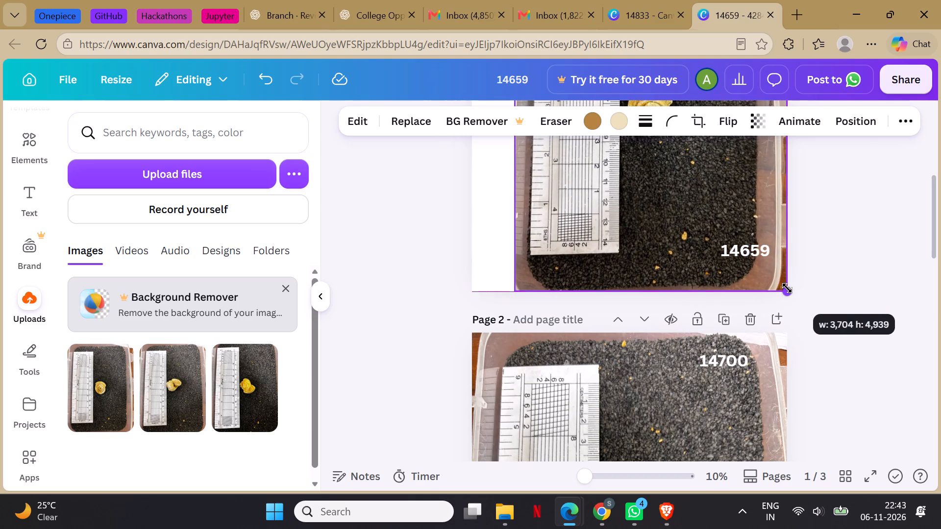
{"action": "left_click_drag", "start_coordinate": [787, 288], "coordinate": [790, 289]}
{"action": "scroll", "coordinate": [677, 209], "scroll_direction": "up", "scroll_amount": 3}
{"action": "scroll", "coordinate": [491, 195], "scroll_direction": "up", "scroll_amount": 2}
{"action": "left_click_drag", "start_coordinate": [516, 226], "coordinate": [516, 225]}
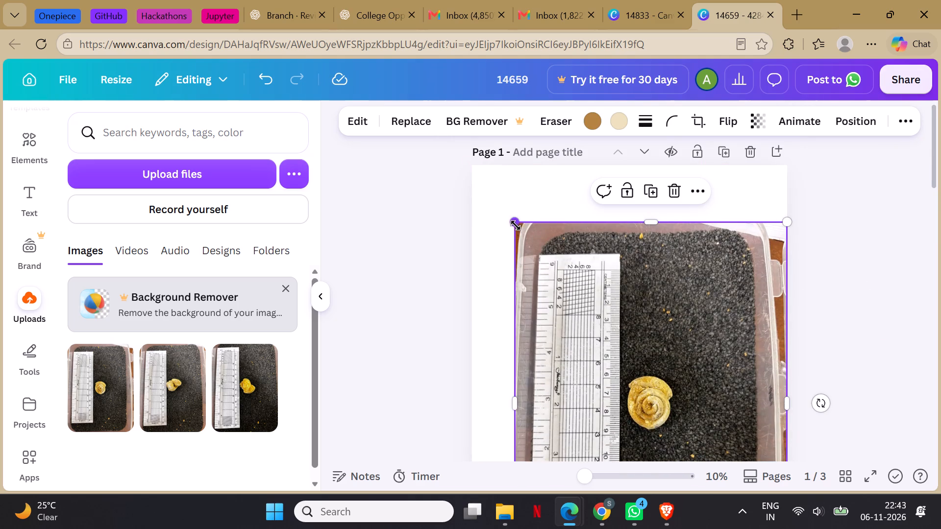
{"action": "left_click_drag", "start_coordinate": [516, 225], "coordinate": [476, 171]}
Change the number label on page 1 to 14700.
{"action": "scroll", "coordinate": [555, 295], "scroll_direction": "down", "scroll_amount": 4}
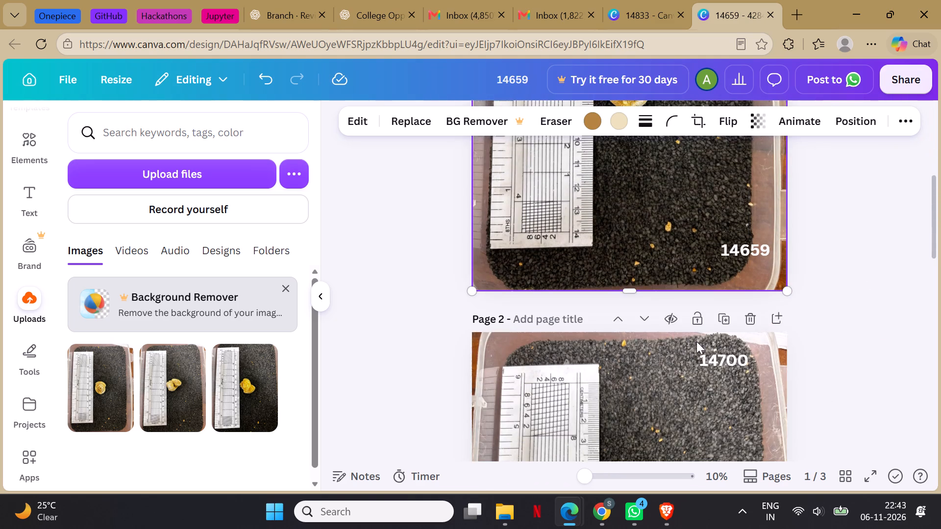
{"action": "left_click", "coordinate": [749, 246]}
{"action": "left_click", "coordinate": [761, 253]}
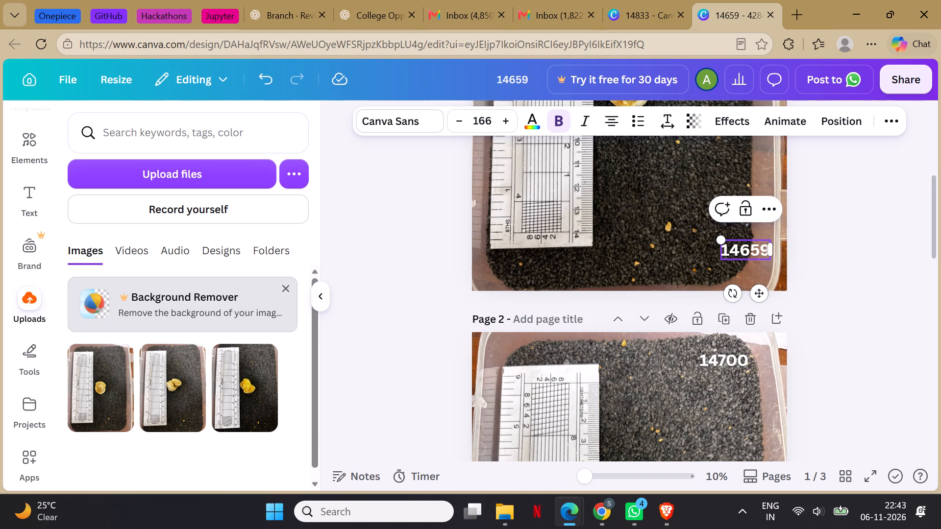
{"action": "key", "text": "Right"}
{"action": "key", "text": "Right"}
{"action": "key", "text": "BackSpace"}
{"action": "key", "text": "BackSpace"}
{"action": "key", "text": "BackSpace"}
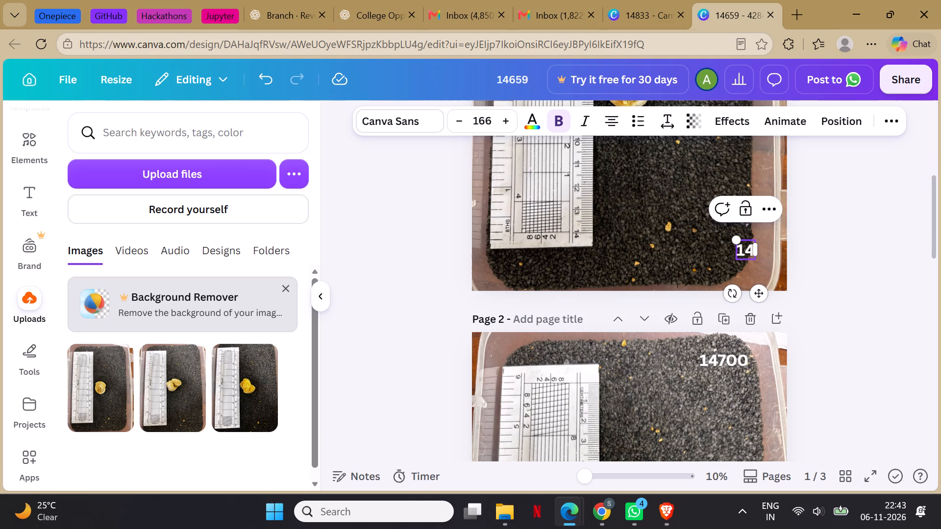
{"action": "type", "text": "700"}
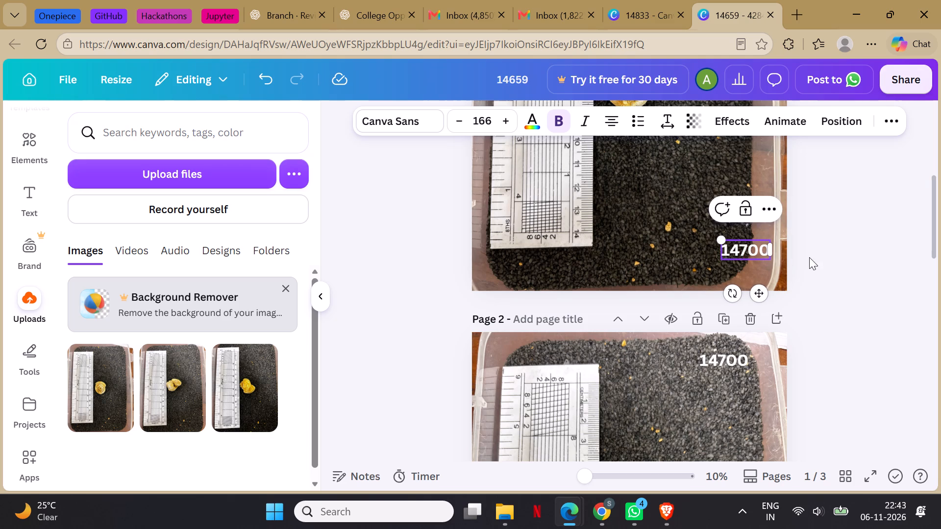
{"action": "left_click", "coordinate": [818, 260]}
Select all three uploaded specimen photos among the uploaded images.
{"action": "scroll", "coordinate": [825, 251], "scroll_direction": "up", "scroll_amount": 7}
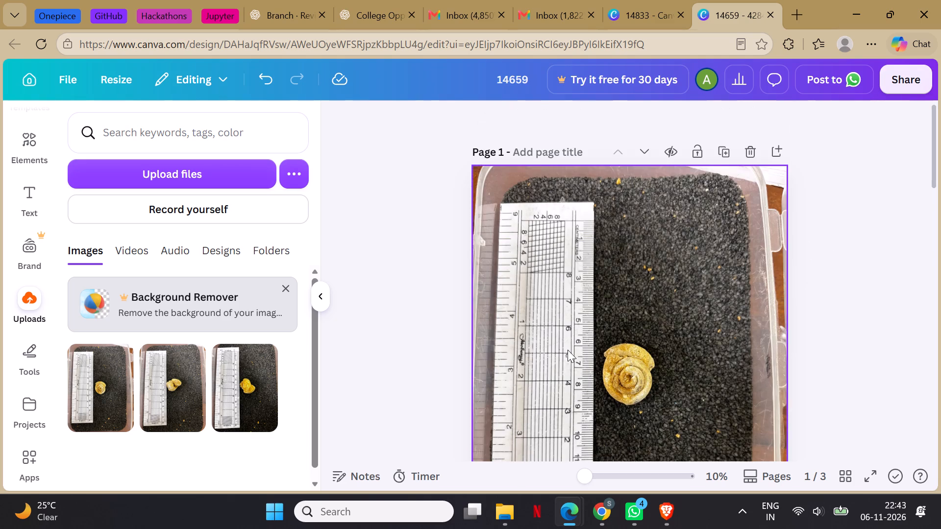
{"action": "left_click", "coordinate": [78, 355]}
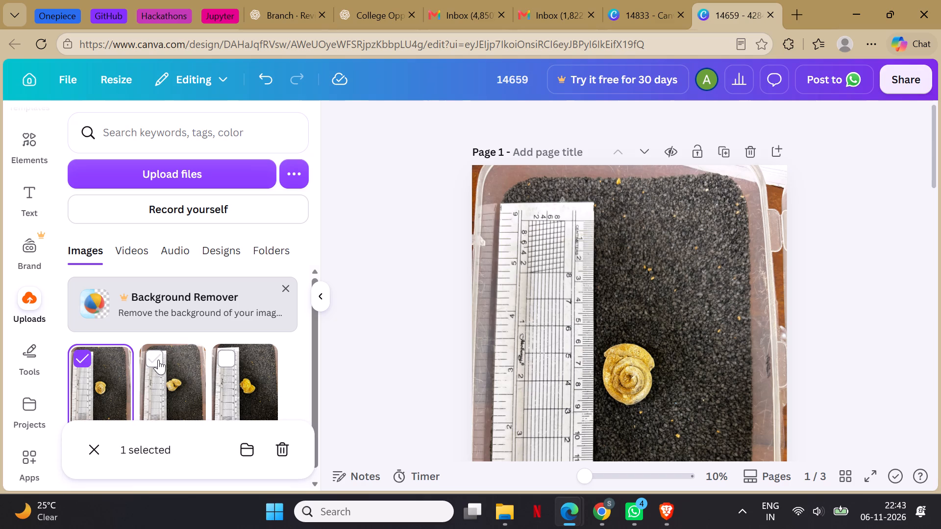
{"action": "left_click", "coordinate": [158, 360]}
{"action": "left_click", "coordinate": [219, 358]}
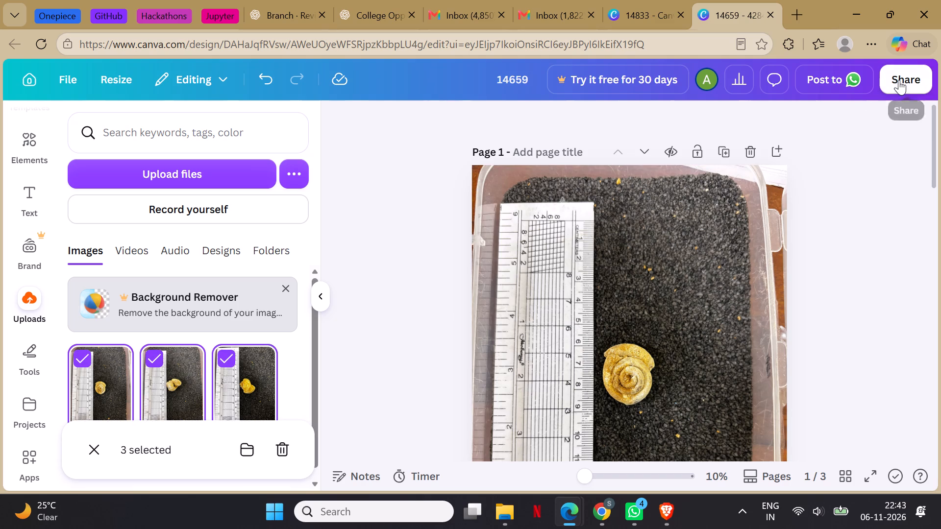
Rename the design as 14700.
{"action": "left_click", "coordinate": [899, 80]}
{"action": "left_click", "coordinate": [531, 73]}
{"action": "left_click", "coordinate": [525, 78]}
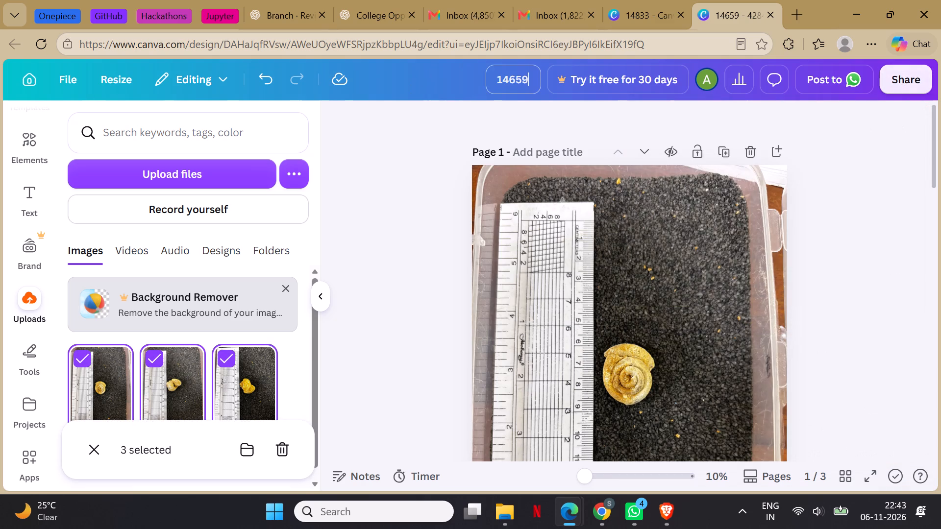
{"action": "key", "text": "BackSpace"}
{"action": "key", "text": "BackSpace"}
{"action": "key", "text": "BackSpace"}
{"action": "type", "text": "700"}
{"action": "key", "text": "Return"}
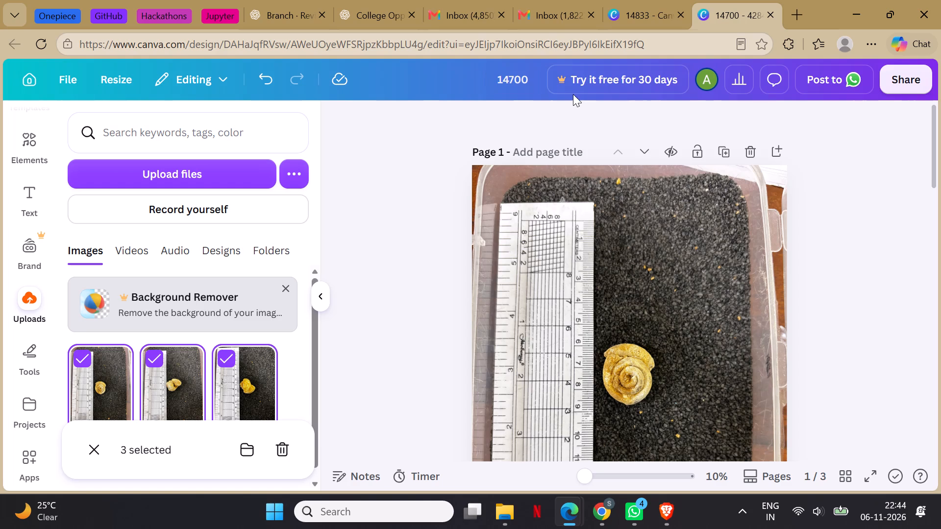
Download the 14700 design as PNG.
{"action": "left_click", "coordinate": [886, 80]}
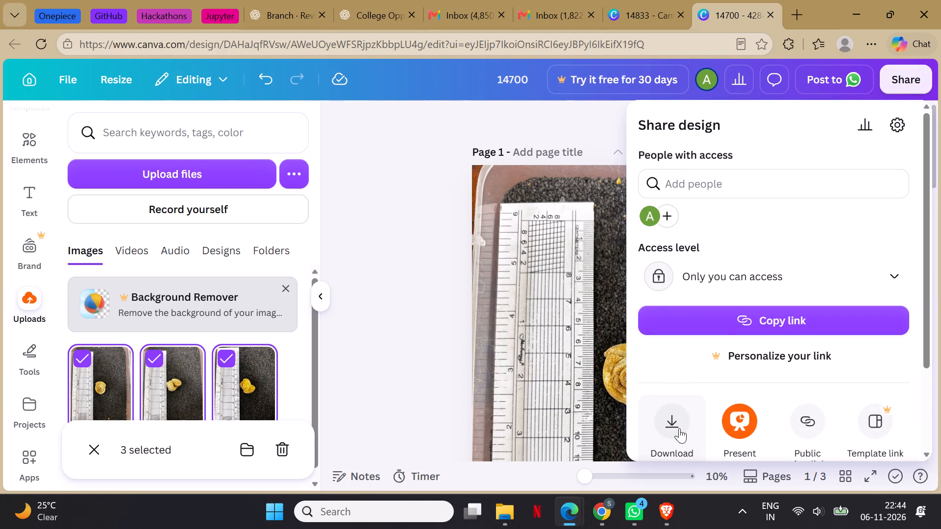
{"action": "left_click", "coordinate": [680, 426]}
{"action": "left_click", "coordinate": [756, 429]}
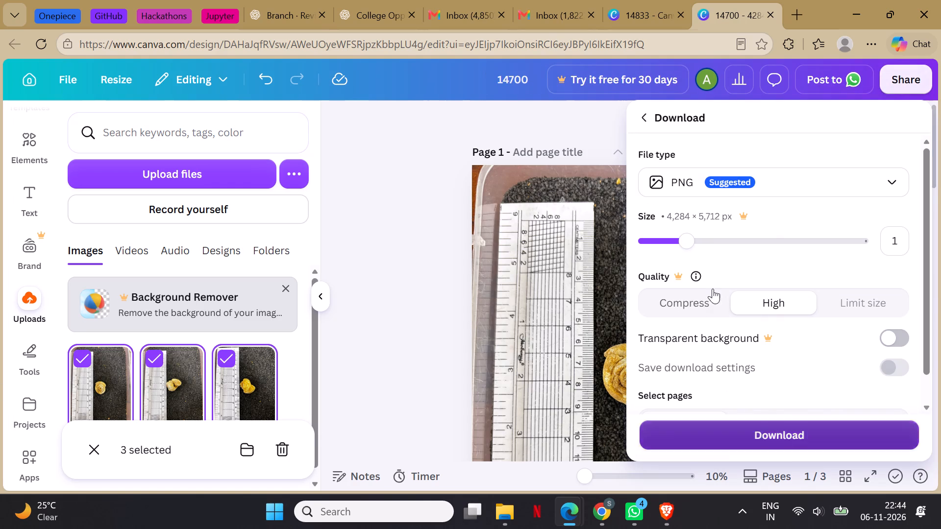
{"action": "scroll", "coordinate": [706, 326], "scroll_direction": "down", "scroll_amount": 3}
Switch to File Explorer and move the 14700 photo folder from Downloads to Documents.
{"action": "left_click", "coordinate": [510, 511]}
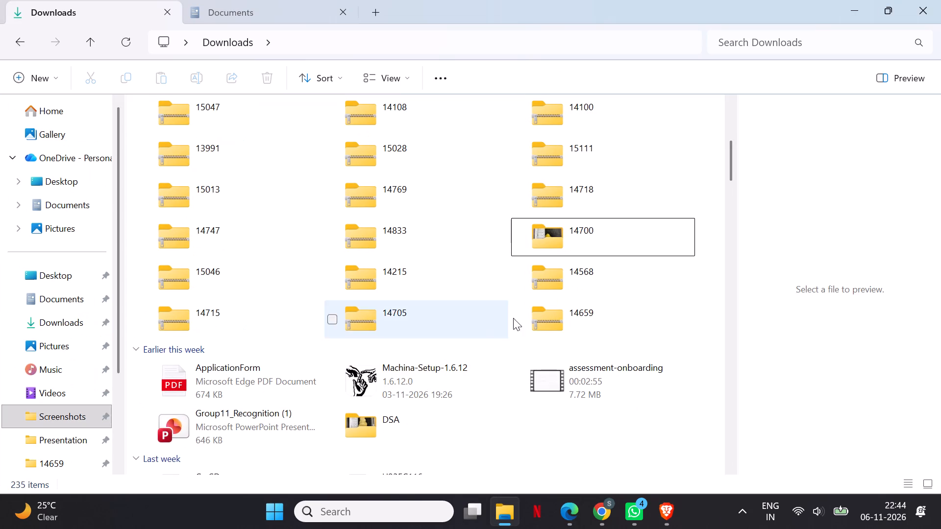
{"action": "left_click", "coordinate": [574, 239]}
{"action": "key", "text": "ctrl+x"}
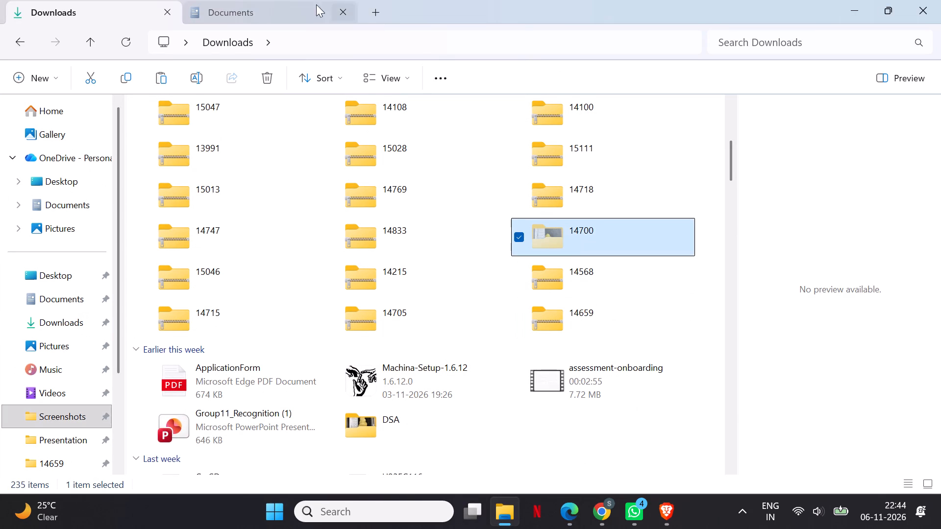
{"action": "left_click", "coordinate": [273, 9]}
{"action": "key", "text": "ctrl+v"}
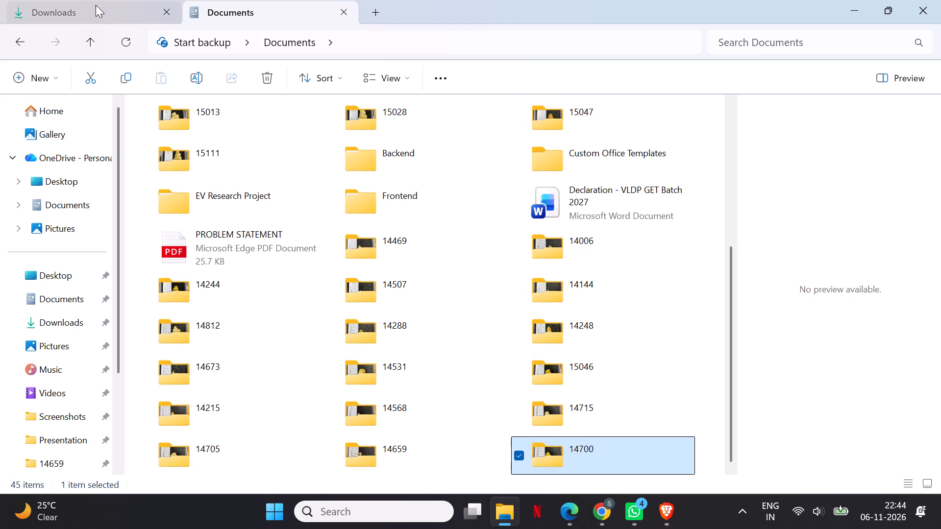
Return to the Downloads folder and refresh its contents.
{"action": "left_click", "coordinate": [96, 5]}
{"action": "left_click", "coordinate": [126, 43]}
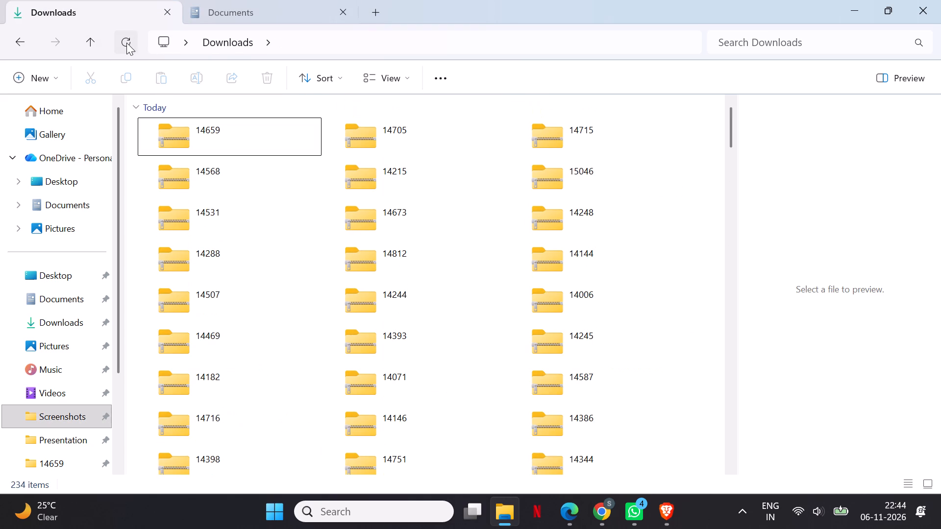